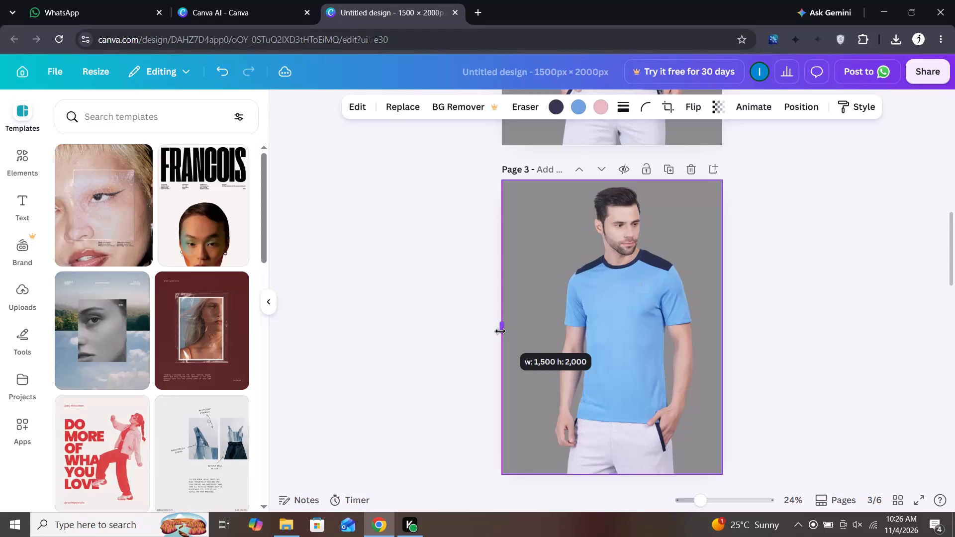
Shift the page 3 photo slightly left to centre the model, and extend its right edge to cover the page.
drag(653, 344, 639, 344)
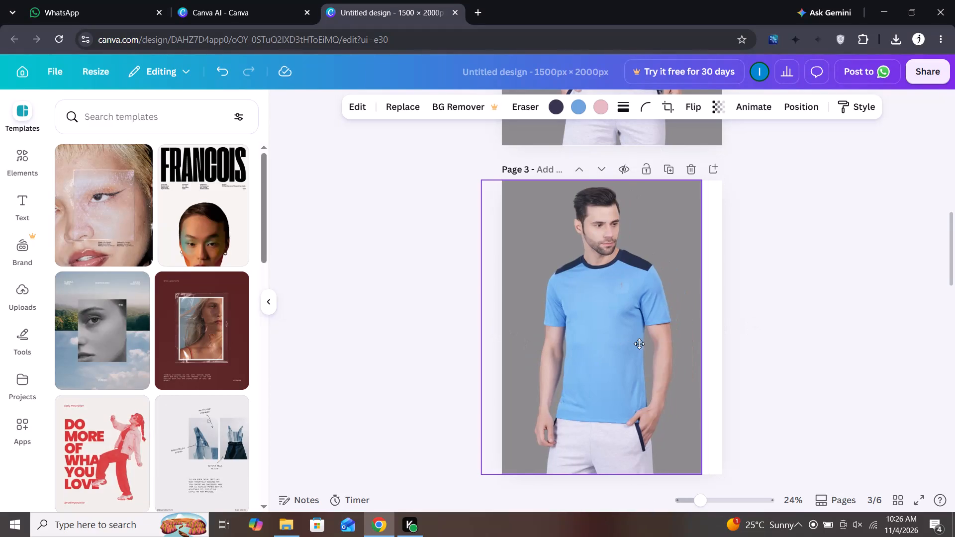
drag(639, 344, 633, 345)
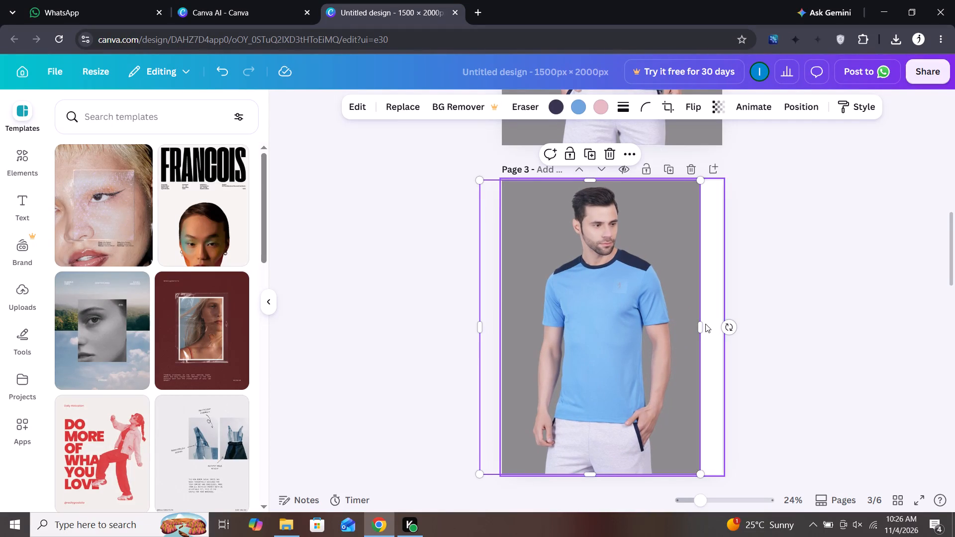
drag(702, 329, 725, 331)
drag(634, 334, 645, 335)
click(645, 335)
click(848, 294)
Stretch the close-up shirt photo on page 4 on all four sides to fill the 1500 × 2000 px page.
scroll(807, 288, down, 4)
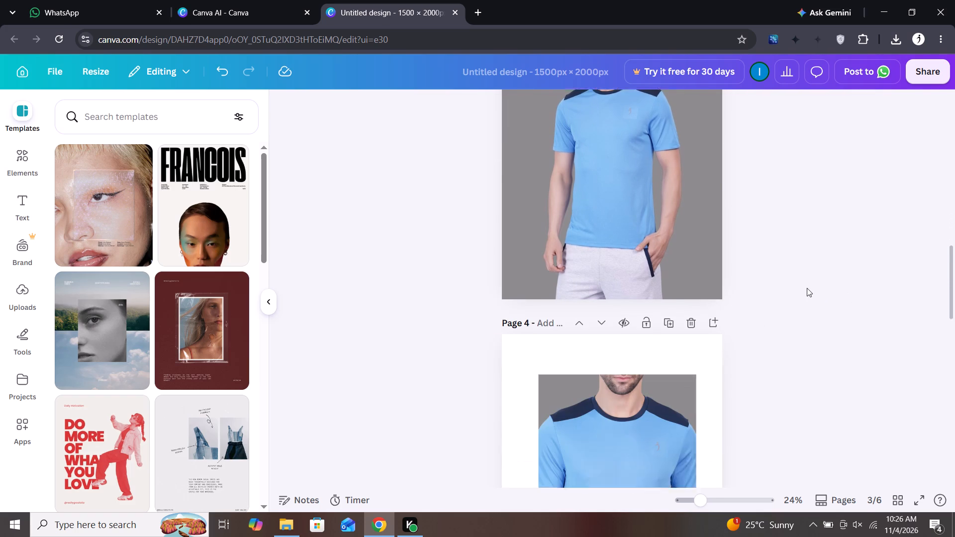
scroll(808, 288, down, 2)
click(611, 240)
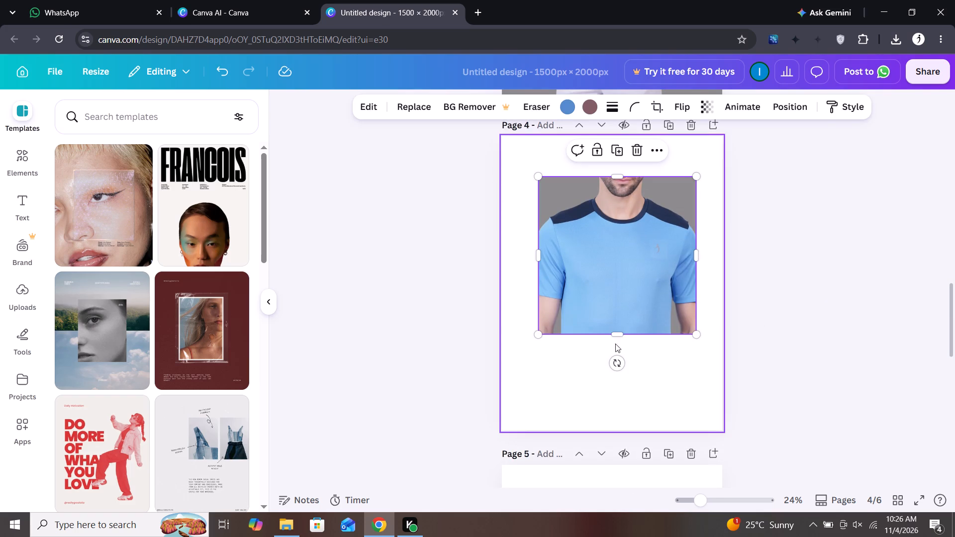
drag(624, 336, 614, 432)
drag(616, 172, 619, 136)
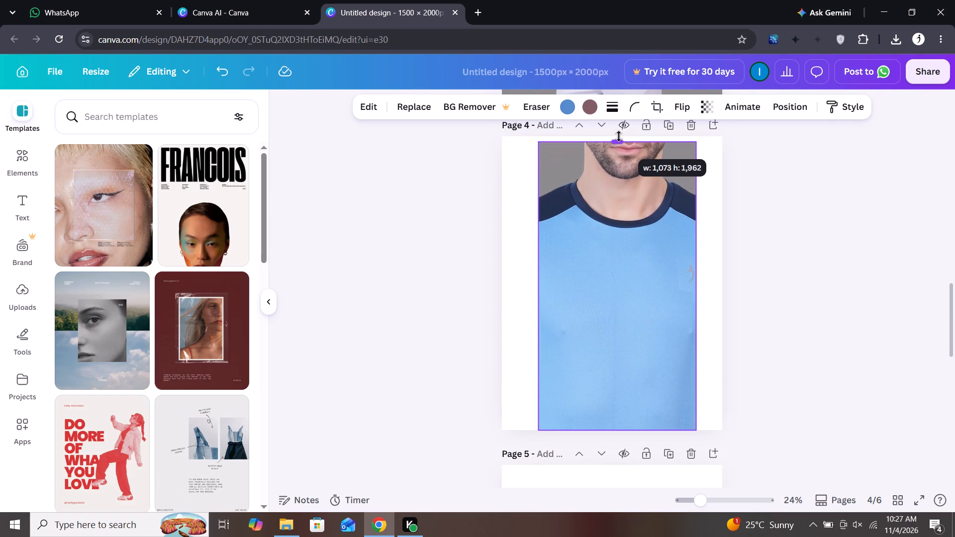
drag(619, 136, 621, 130)
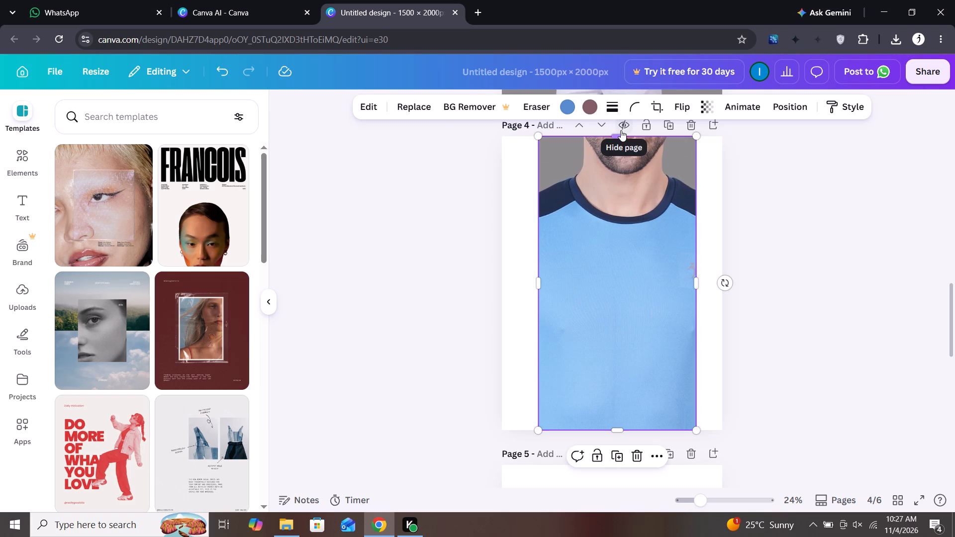
drag(543, 289, 506, 292)
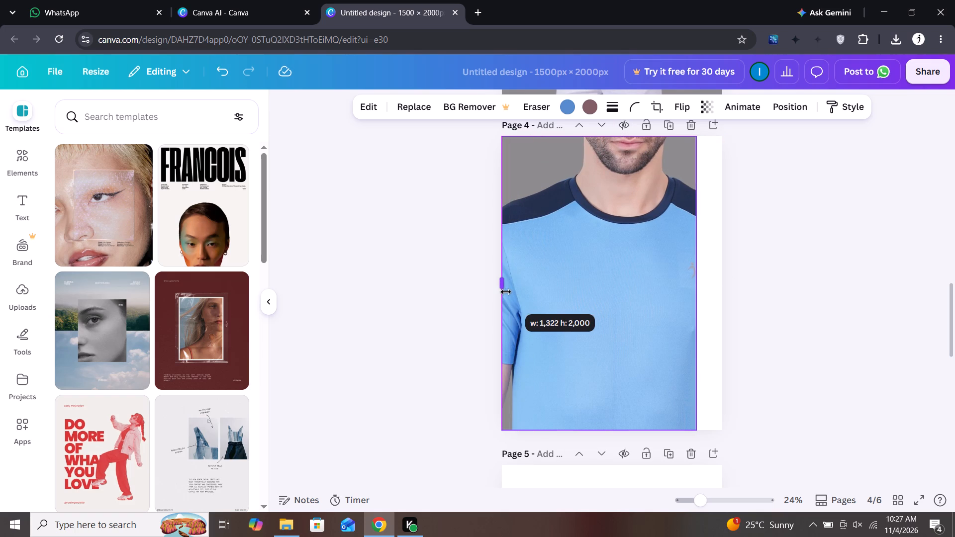
drag(506, 292, 504, 293)
drag(701, 283, 702, 283)
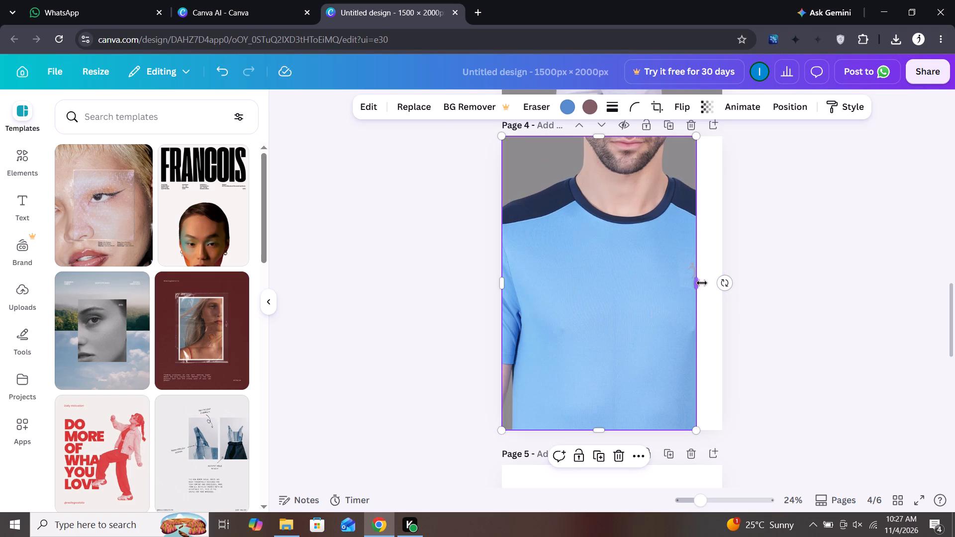
drag(702, 283, 726, 288)
Nudge the page 4 close-up slightly left to centre the model, and extend its right edge to the page border.
drag(679, 333, 671, 330)
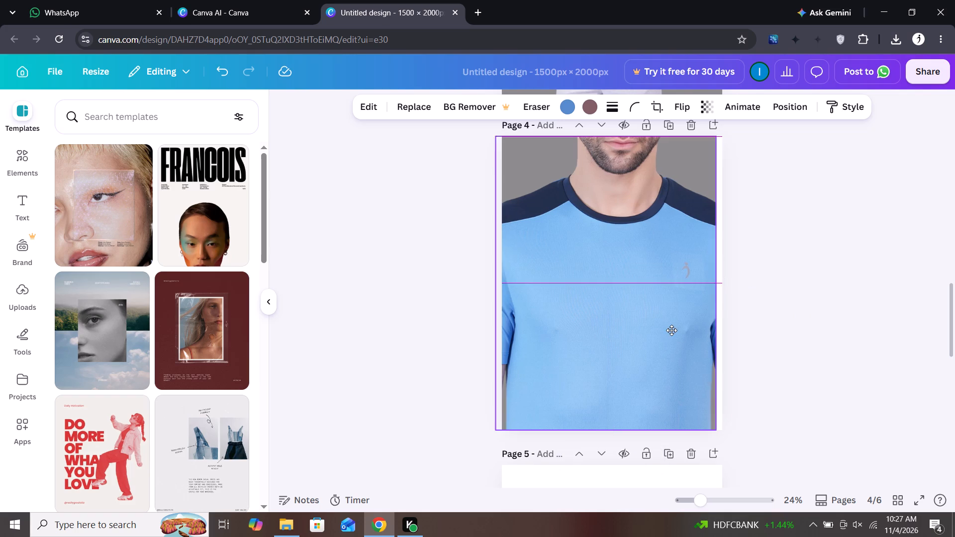
drag(671, 330, 676, 330)
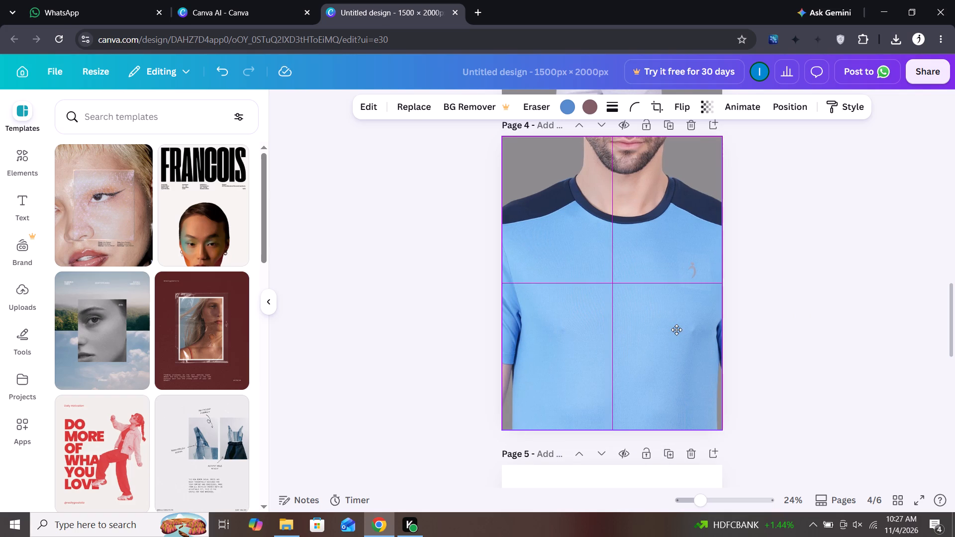
drag(676, 330, 673, 330)
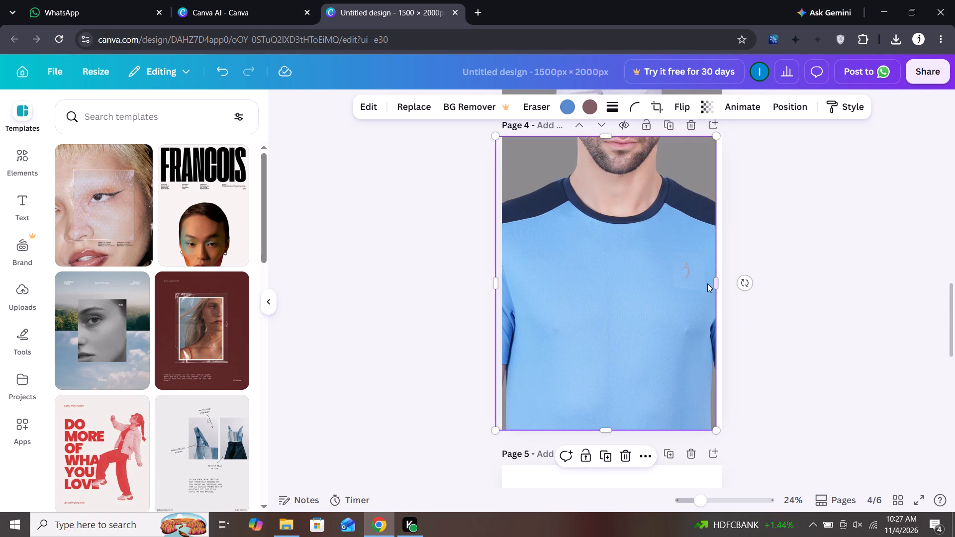
drag(717, 286, 723, 286)
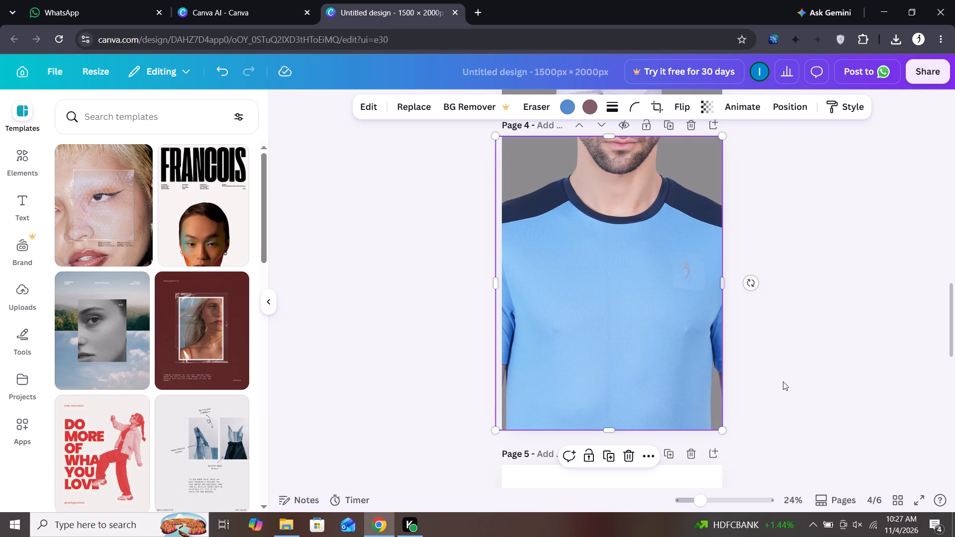
click(813, 358)
Stretch the back-view photo on page 5 on all four sides to fill the 1500 × 2000 px page.
scroll(813, 358, up, 1)
scroll(813, 358, down, 5)
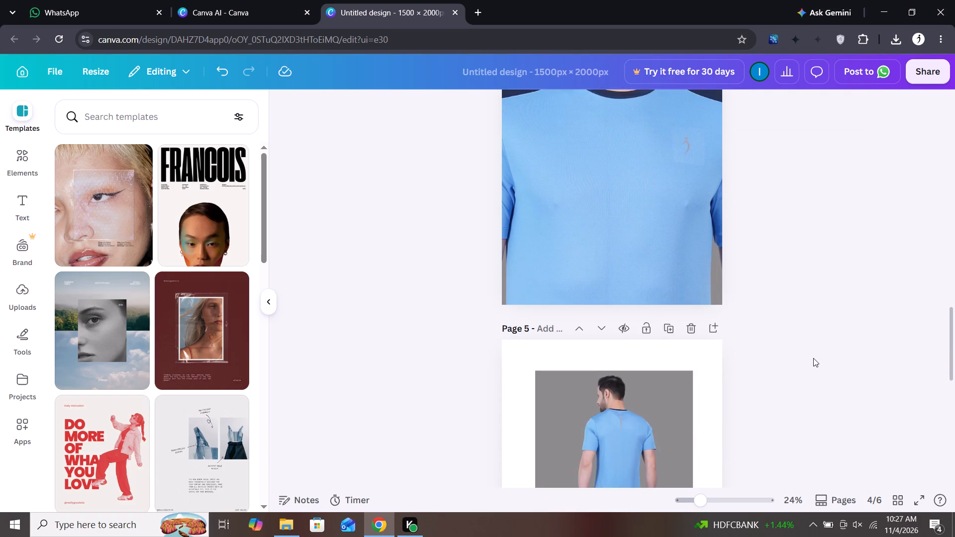
scroll(813, 358, down, 3)
scroll(813, 358, up, 3)
click(648, 306)
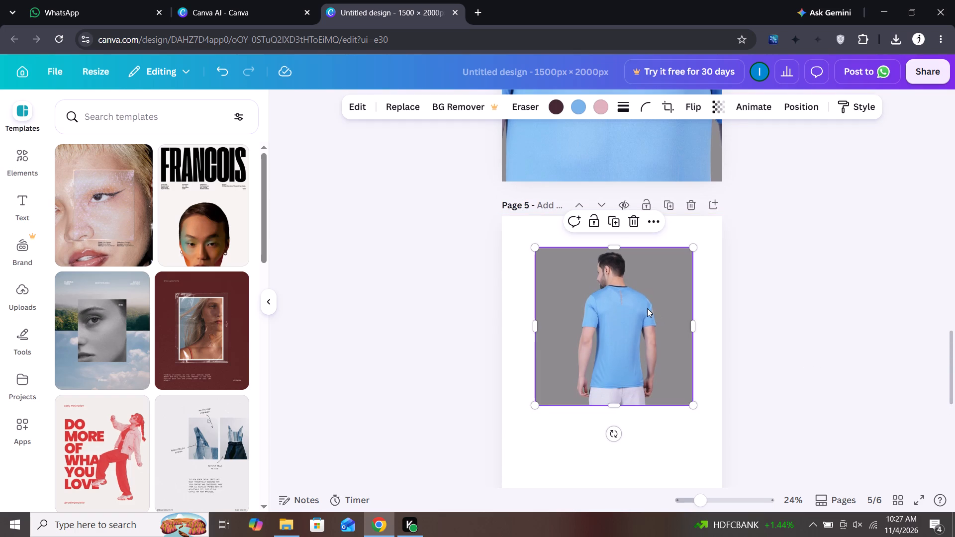
scroll(623, 376, down, 1)
drag(617, 338, 612, 442)
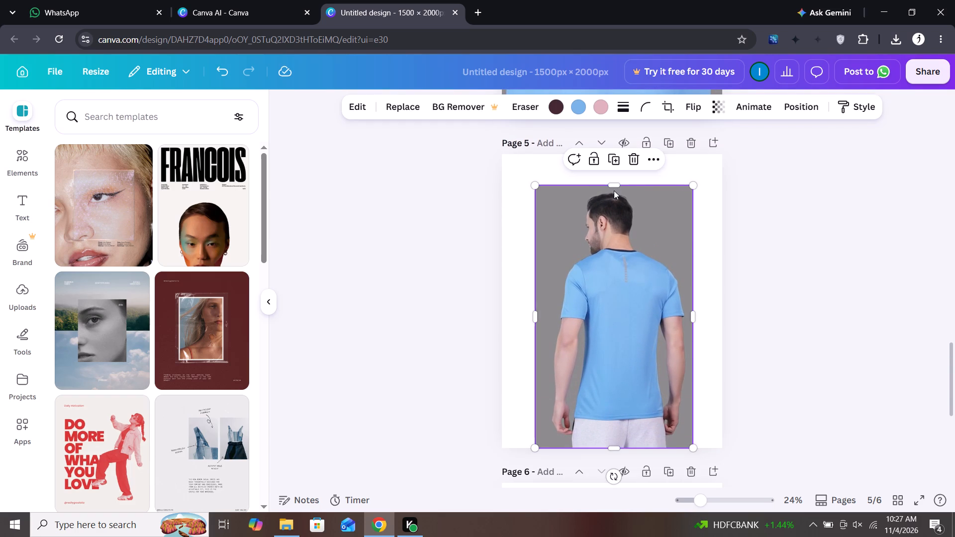
drag(614, 186, 623, 156)
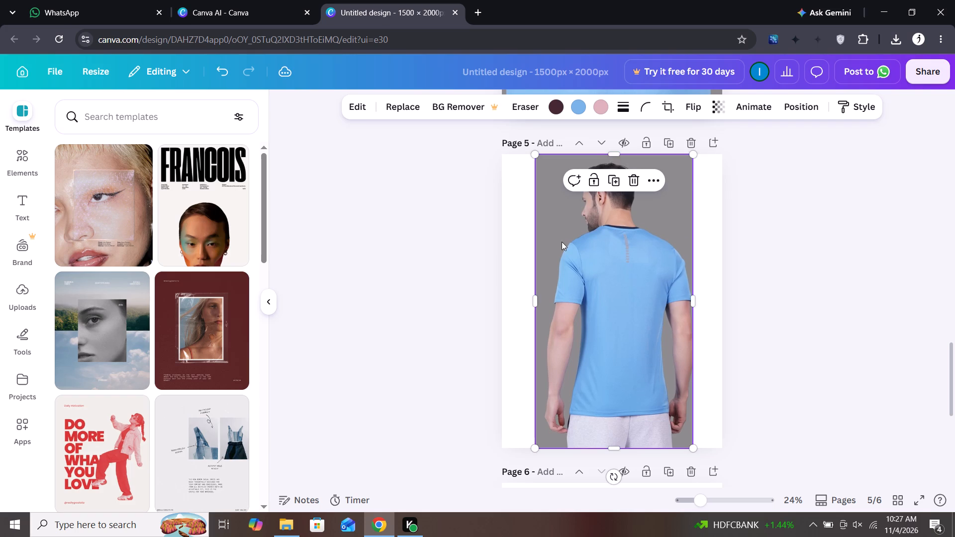
drag(538, 302, 506, 304)
drag(692, 303, 718, 302)
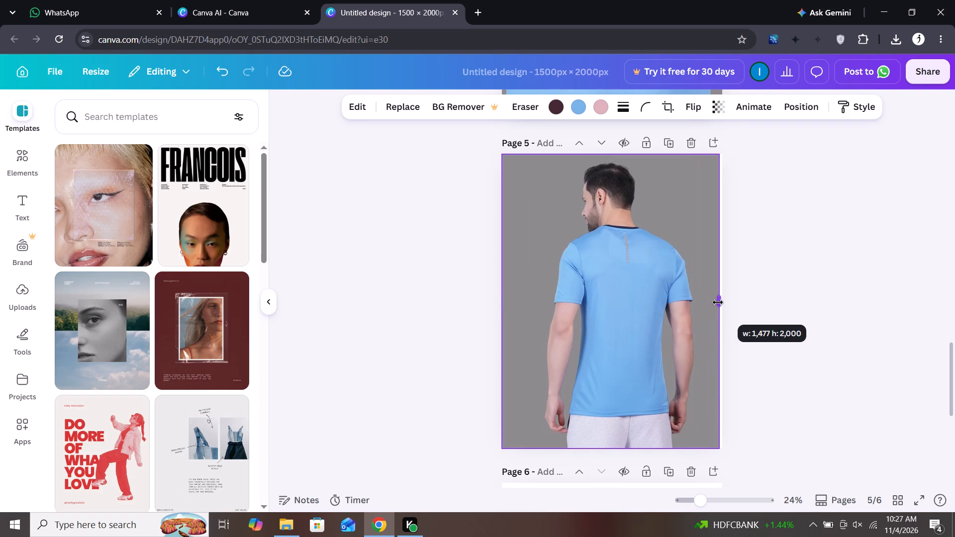
drag(718, 302, 721, 303)
click(848, 313)
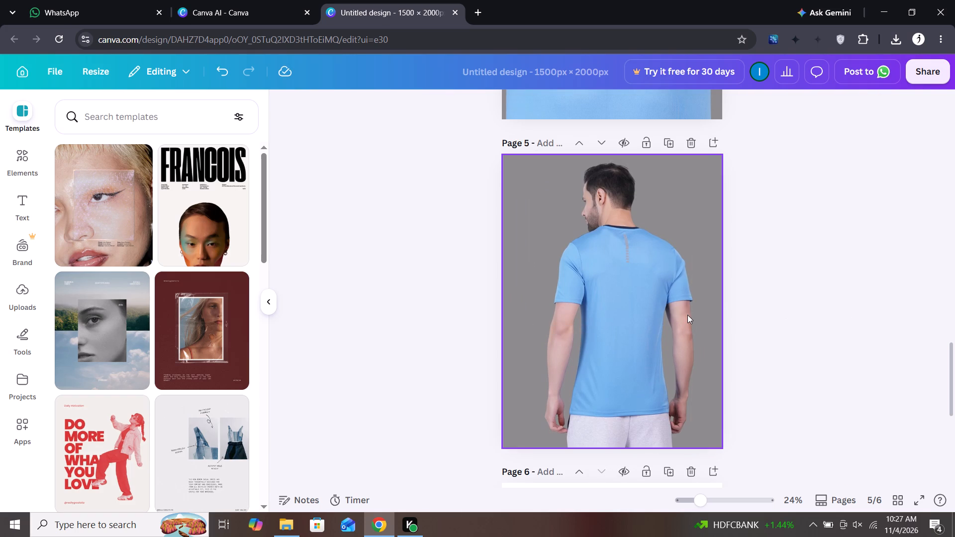
Nudge the page 5 back-view photo slightly left, and extend its right edge to cover the page.
click(664, 319)
drag(664, 319, 659, 318)
drag(720, 304, 727, 308)
click(804, 313)
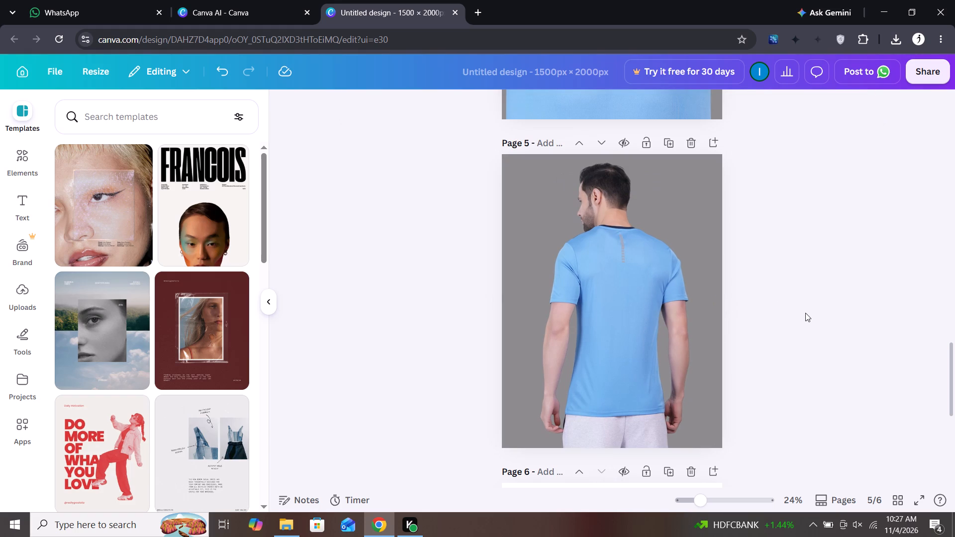
Stretch the full-body photo on page 6 on all four sides to fill the 1500 × 2000 px page.
scroll(805, 313, down, 6)
scroll(805, 313, up, 1)
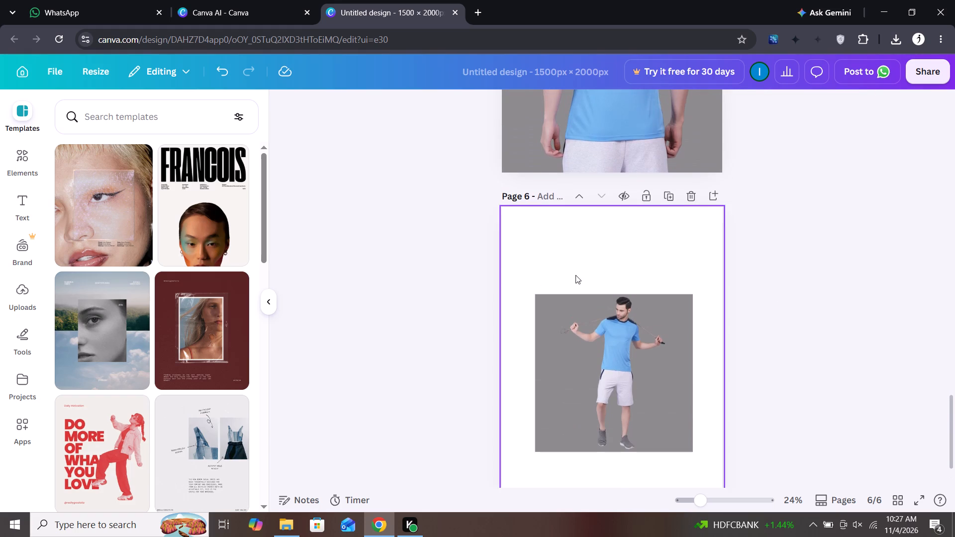
click(609, 349)
drag(617, 293, 630, 216)
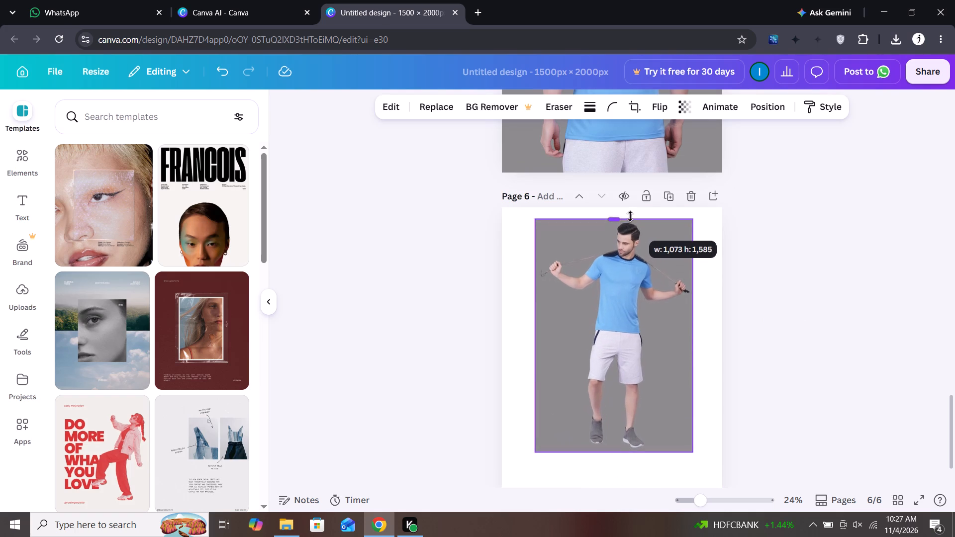
drag(630, 216, 632, 207)
scroll(634, 325, down, 2)
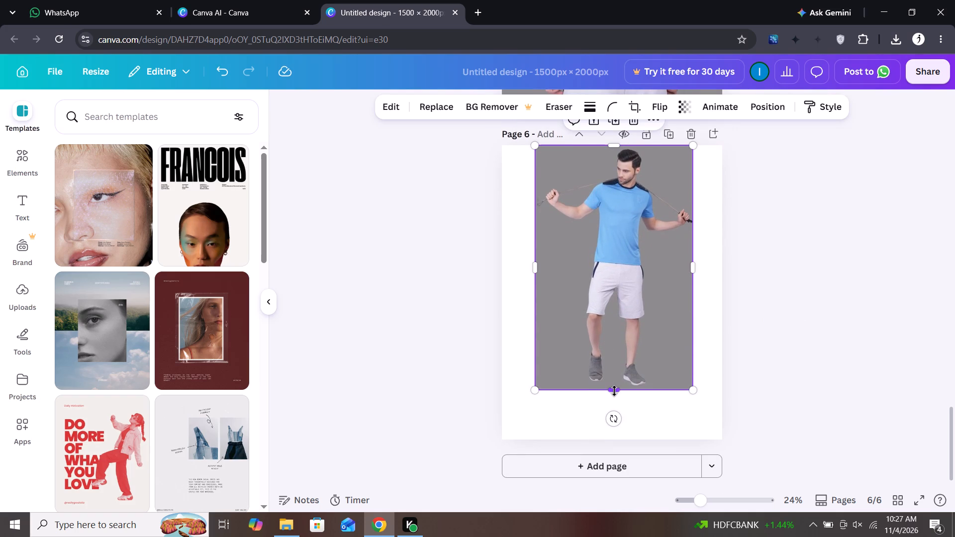
drag(614, 391, 607, 437)
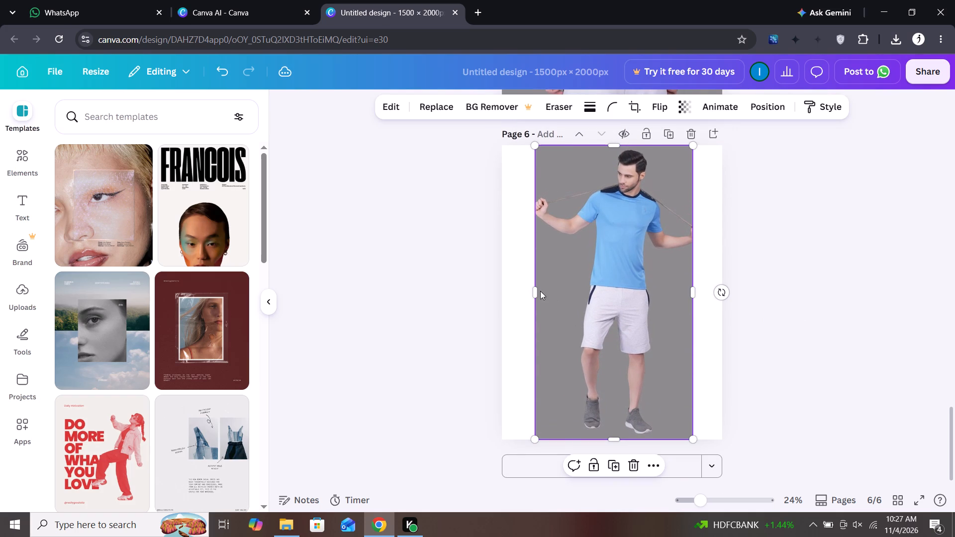
drag(531, 293, 501, 296)
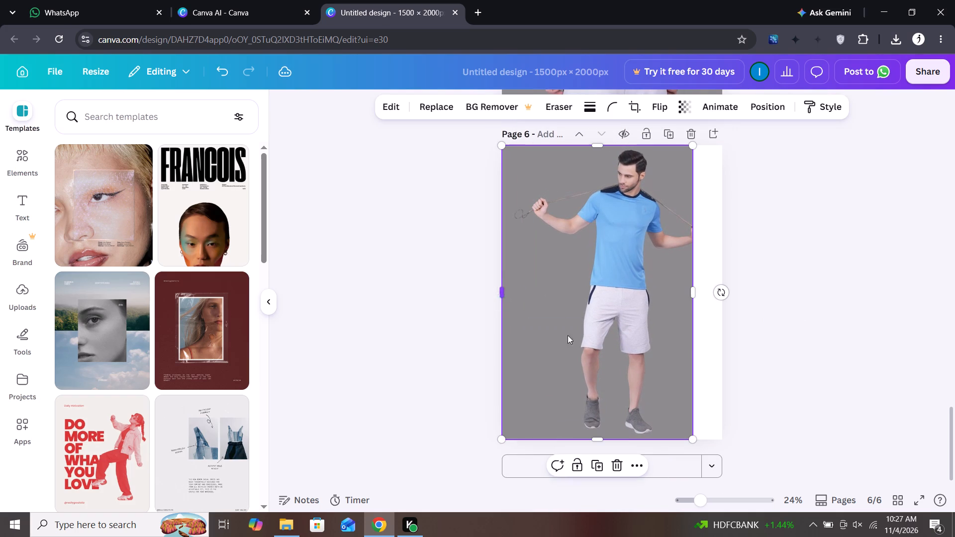
drag(693, 299, 723, 300)
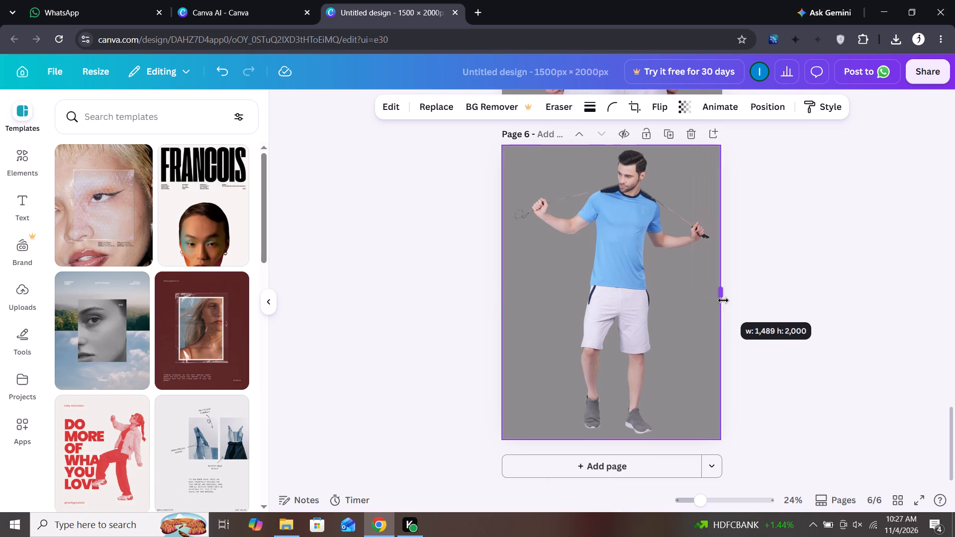
drag(723, 300, 724, 301)
click(794, 294)
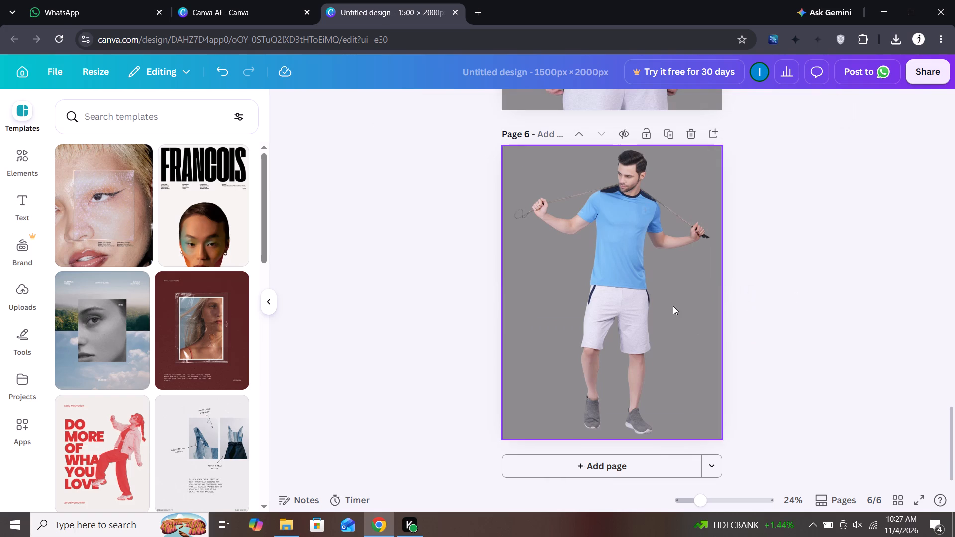
Shift the page 6 full-body photo slightly left to centre the model, and extend its right edge to the page border.
click(673, 306)
drag(673, 306, 664, 305)
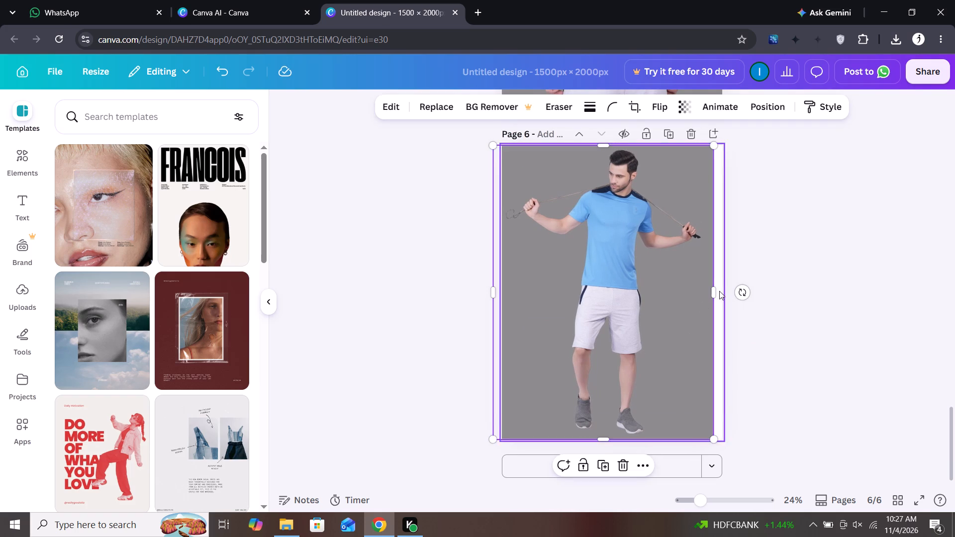
drag(717, 291, 728, 290)
click(820, 296)
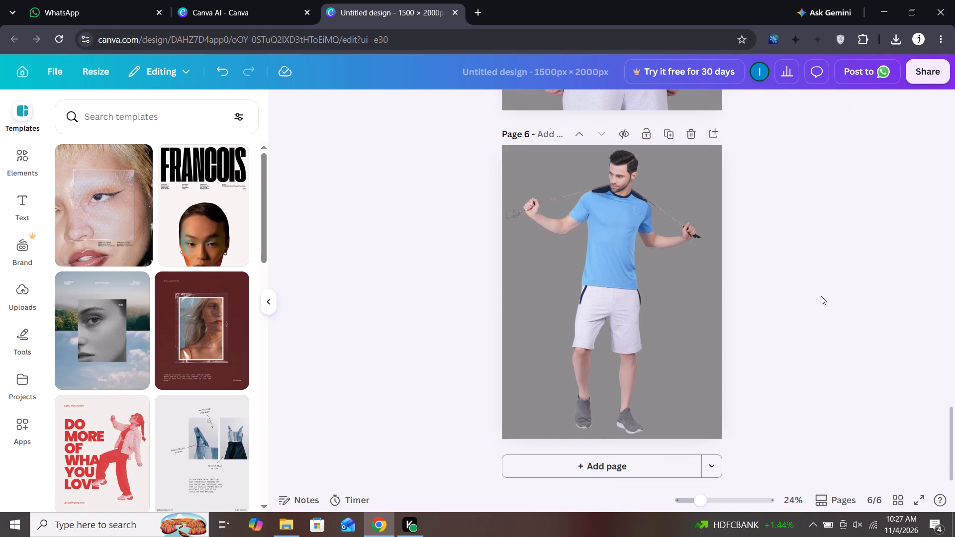
Download only the photo on page 1 as a PNG at 1,500 × 2,000 px in high quality.
scroll(821, 296, down, 6)
scroll(821, 296, up, 15)
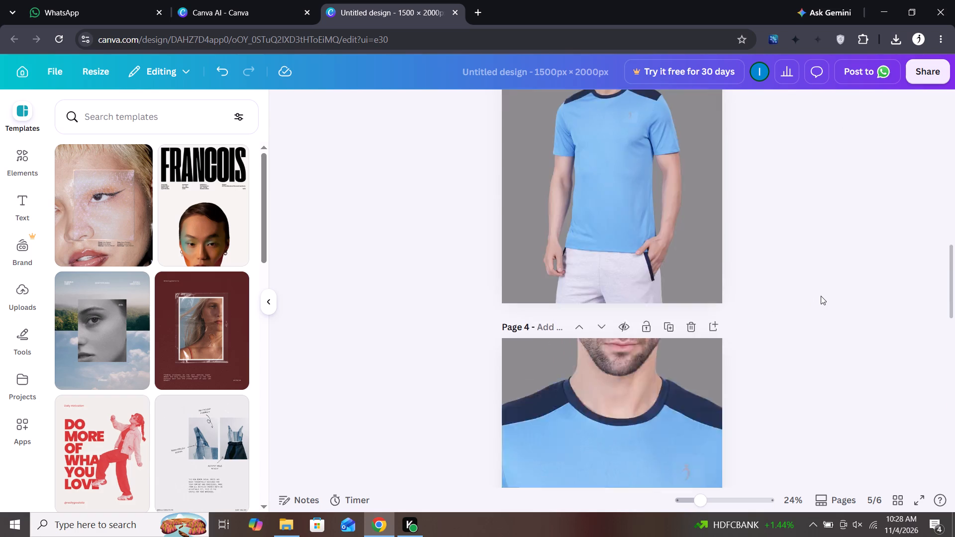
scroll(821, 296, up, 20)
scroll(821, 296, up, 1)
click(580, 231)
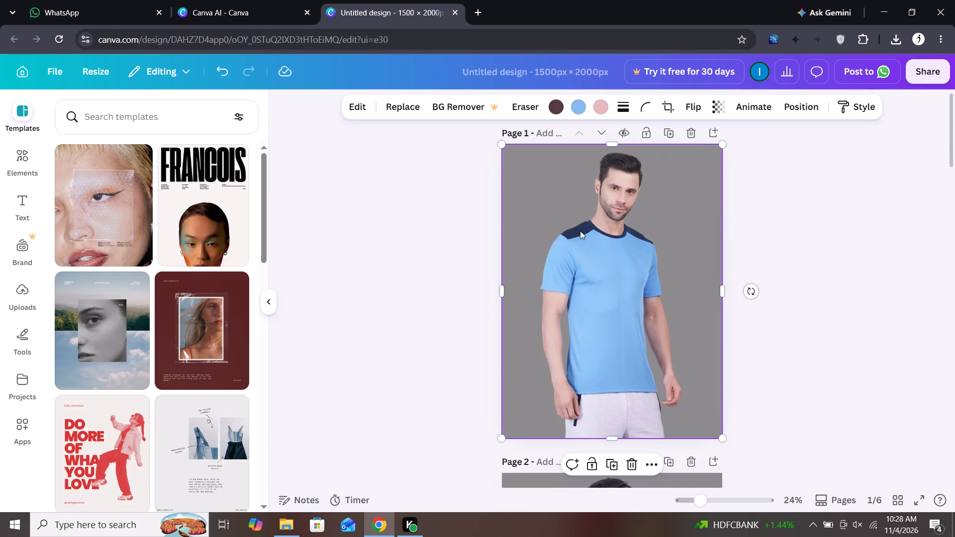
right_click(580, 231)
click(672, 429)
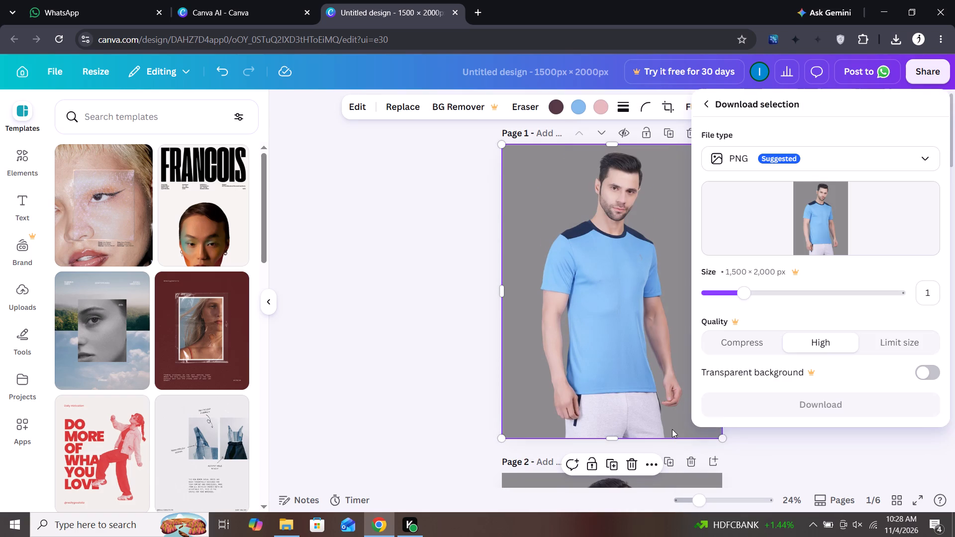
click(801, 404)
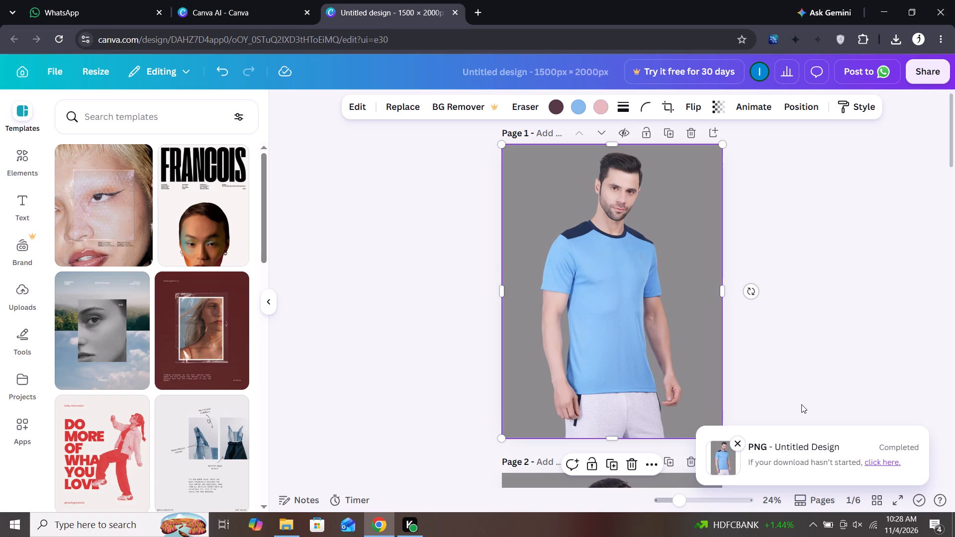
Download only the photo on page 2 as a separate PNG.
scroll(775, 361, down, 6)
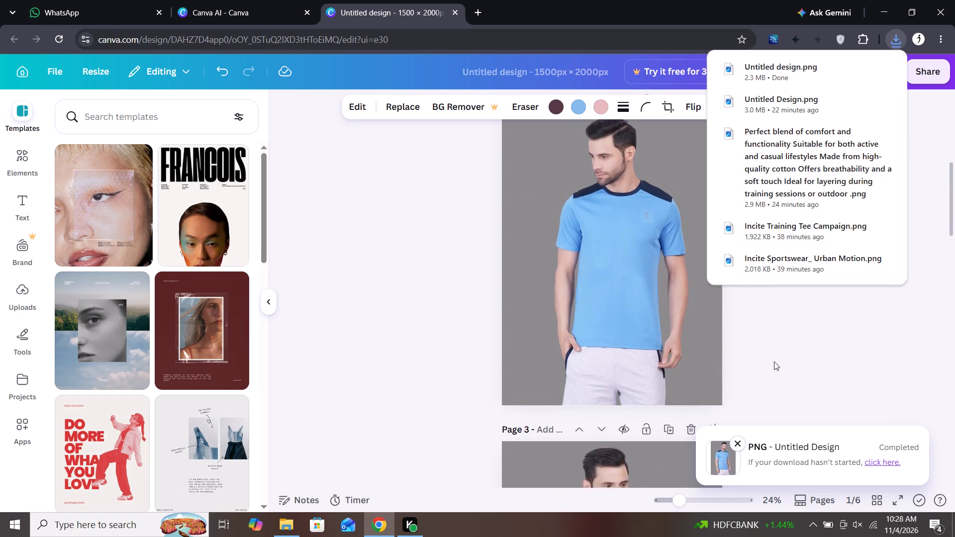
scroll(774, 361, up, 1)
click(620, 301)
right_click(620, 301)
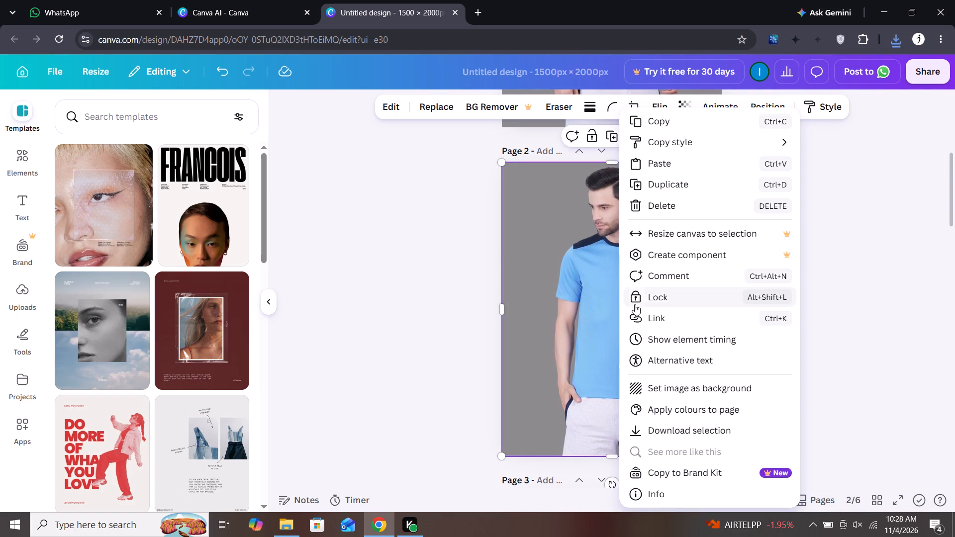
click(695, 427)
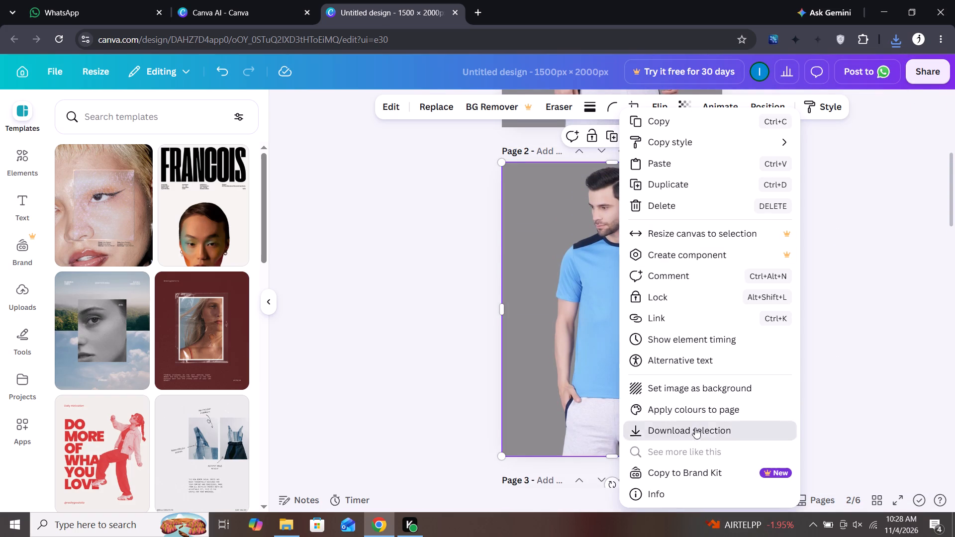
click(739, 405)
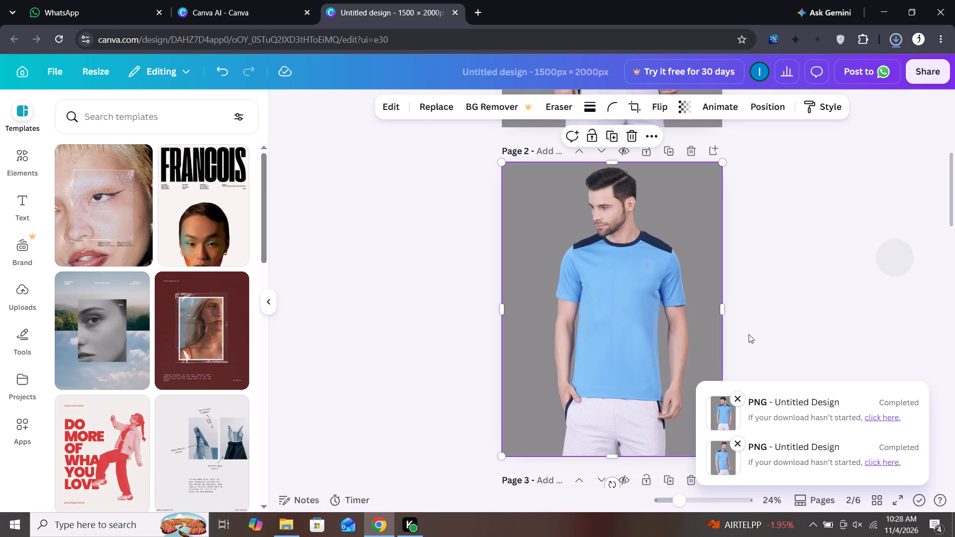
Download only the photo on page 3 as a separate PNG.
scroll(668, 308, down, 6)
scroll(668, 308, up, 1)
click(599, 269)
right_click(599, 269)
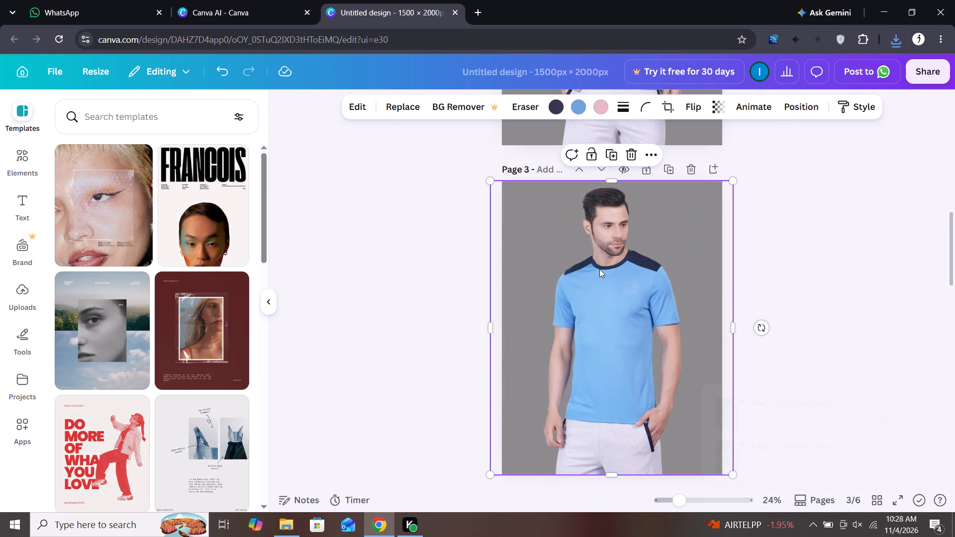
click(691, 418)
right_click(558, 276)
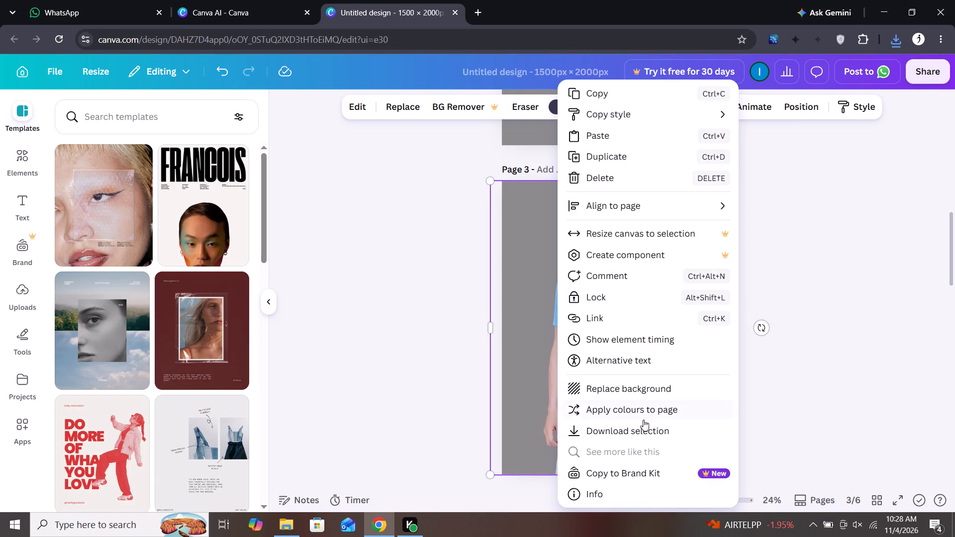
click(644, 431)
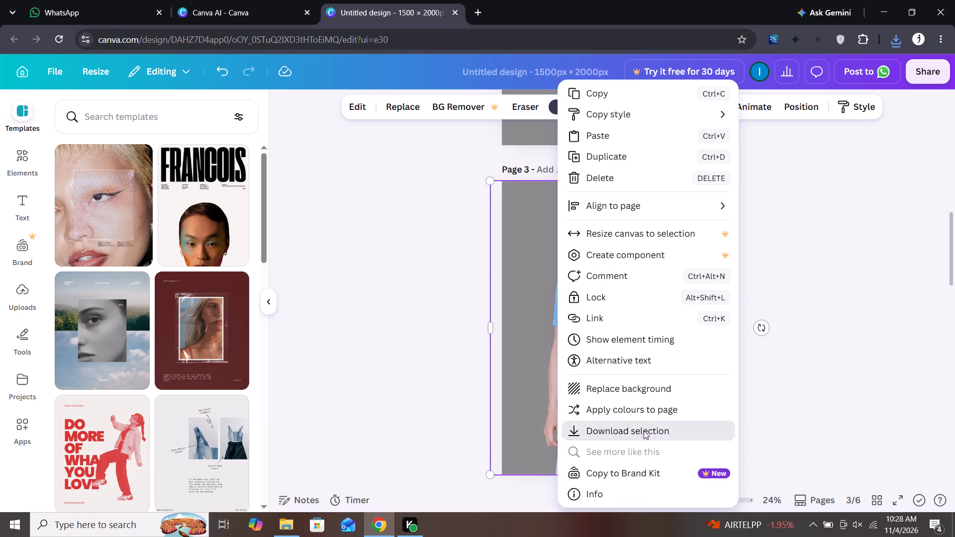
click(754, 405)
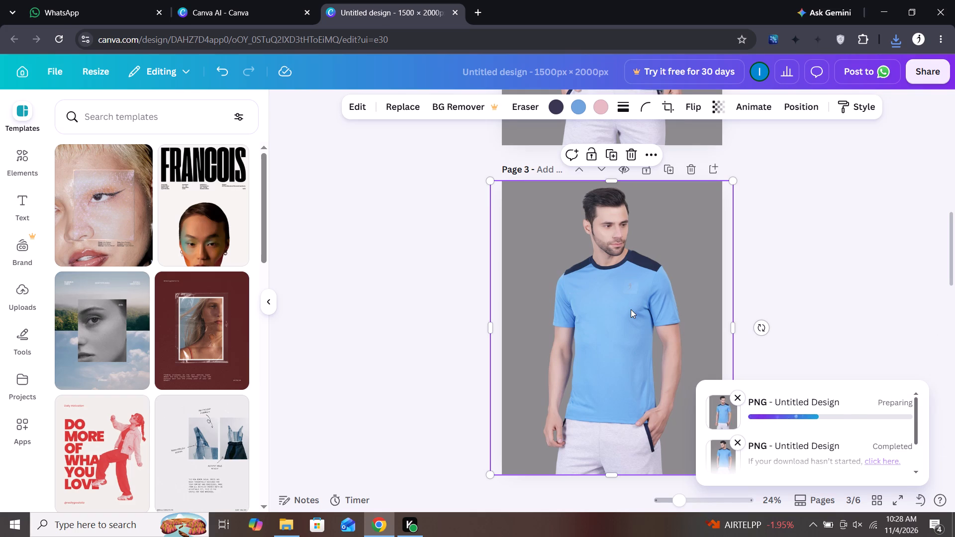
Download only the close-up chest photo on page 4 as a PNG at 1,543 × 2,000 px in high quality.
scroll(631, 309, down, 7)
scroll(631, 309, up, 1)
click(607, 276)
right_click(605, 276)
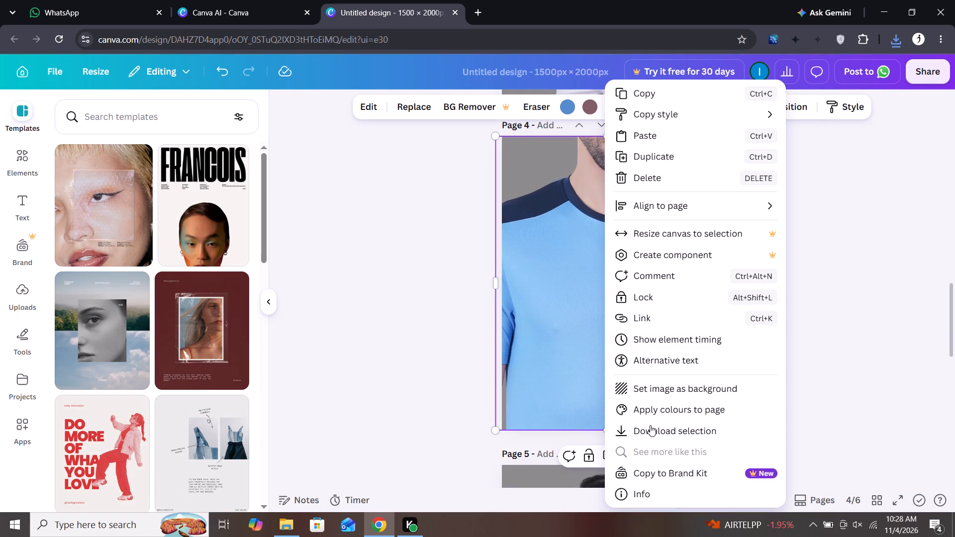
click(652, 432)
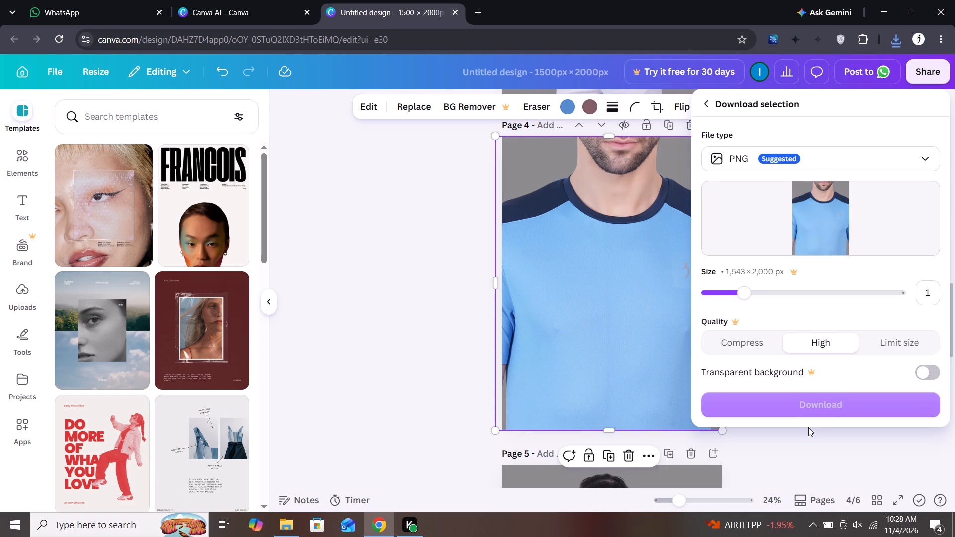
click(804, 413)
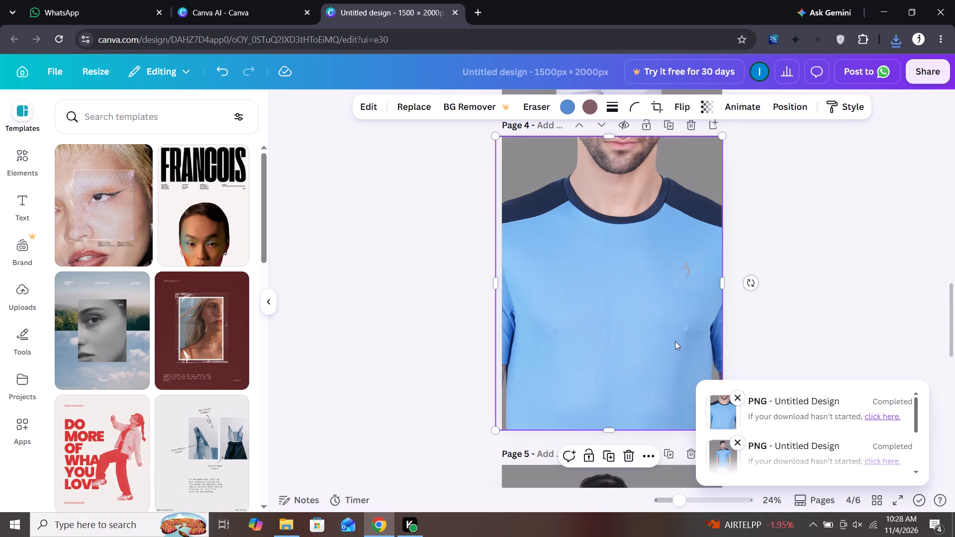
Download only the back-view photo on page 5 as a PNG at 1,530 × 2,000 px in high quality.
scroll(648, 330, down, 5)
scroll(641, 332, up, 1)
click(533, 275)
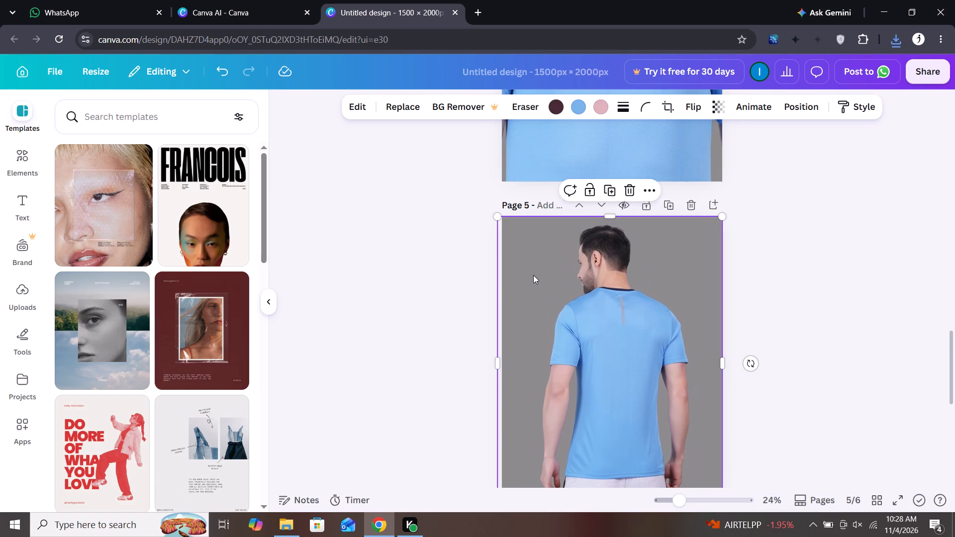
right_click(533, 275)
click(633, 440)
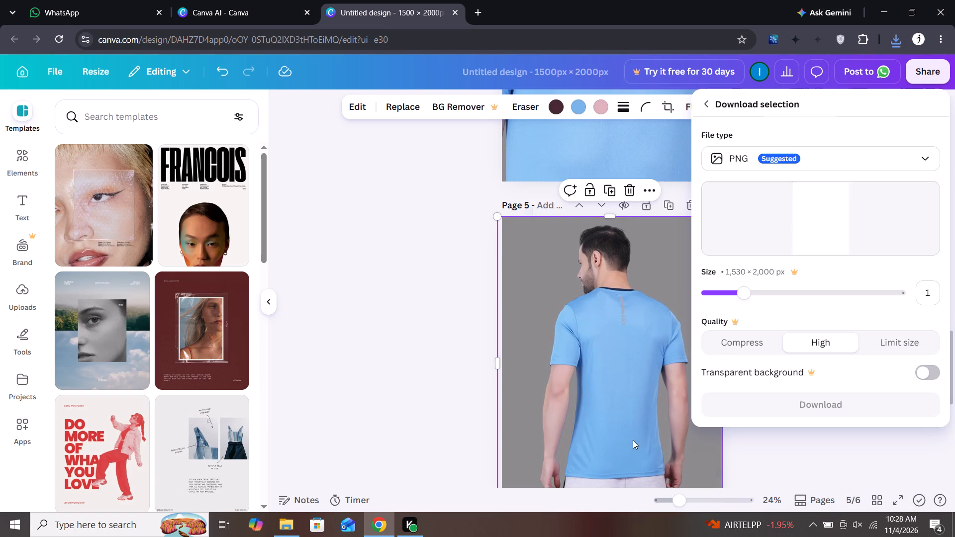
click(752, 406)
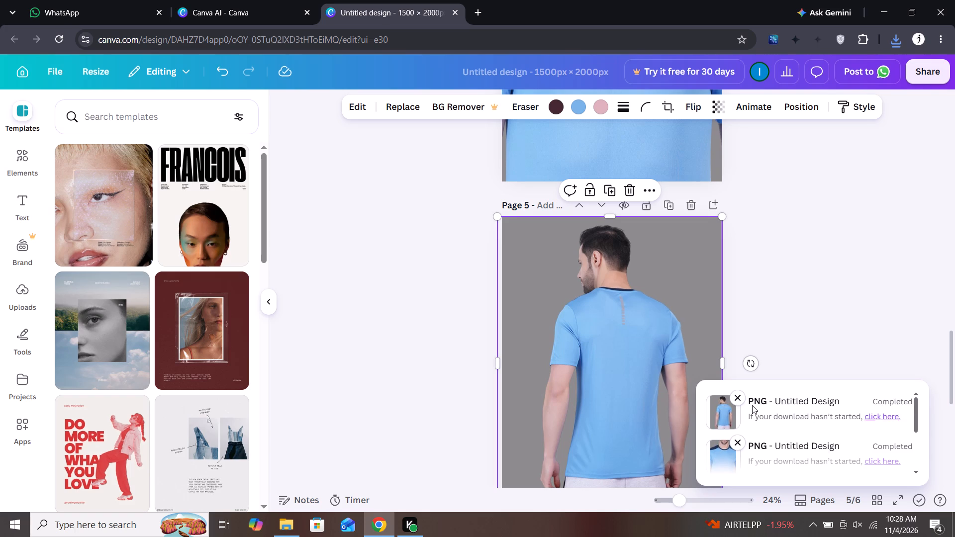
Download only the full-body photo on page 6 as a PNG at 1,560 × 2,000 px in high quality.
scroll(662, 371, down, 7)
scroll(620, 369, up, 2)
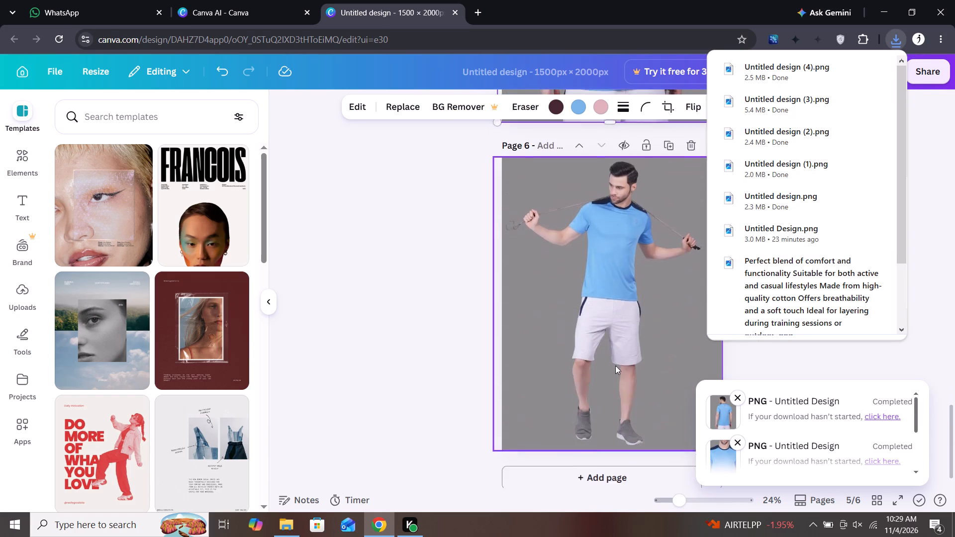
click(581, 330)
right_click(581, 330)
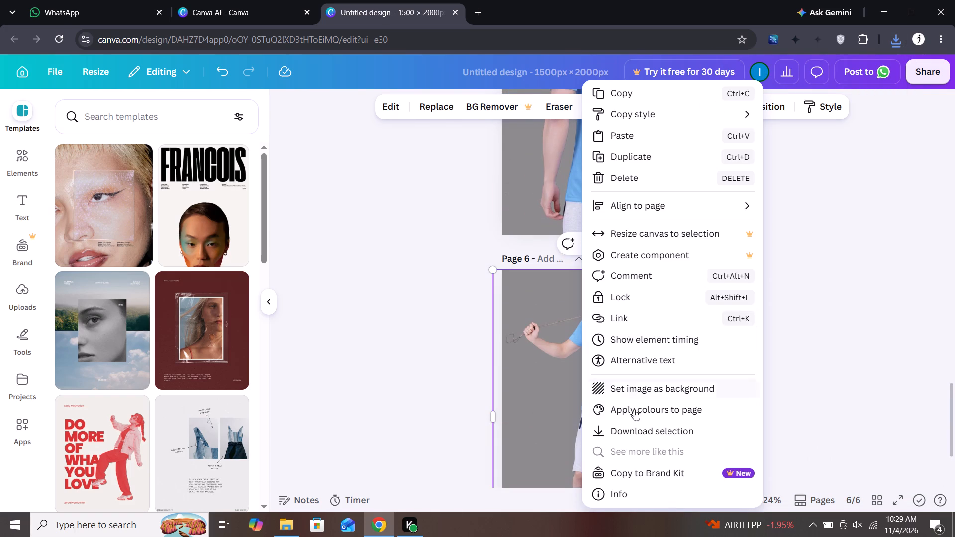
click(639, 428)
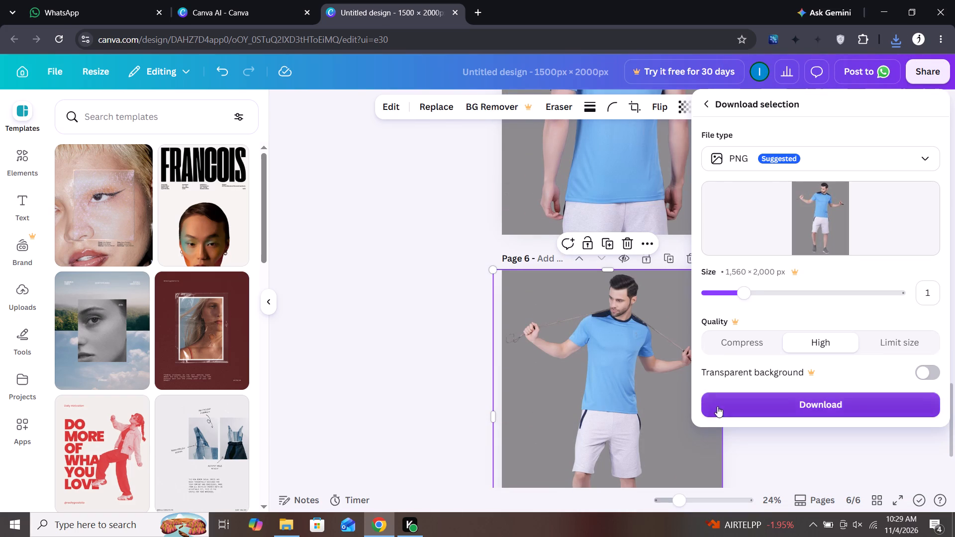
click(717, 406)
scroll(615, 394, down, 8)
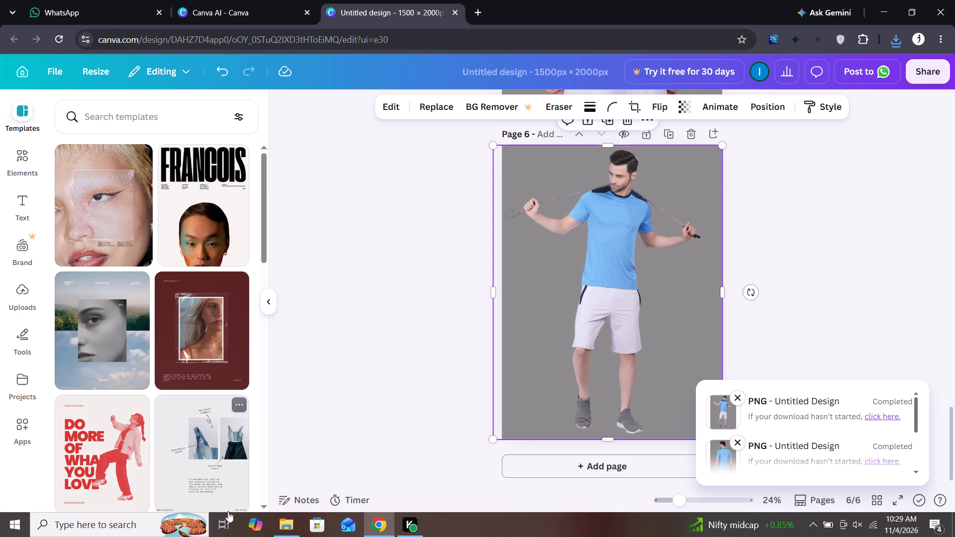
In File Explorer, move the six Untitled design PNG files from Downloads into the ICMTE2084 folder under Mens Edited.
click(273, 526)
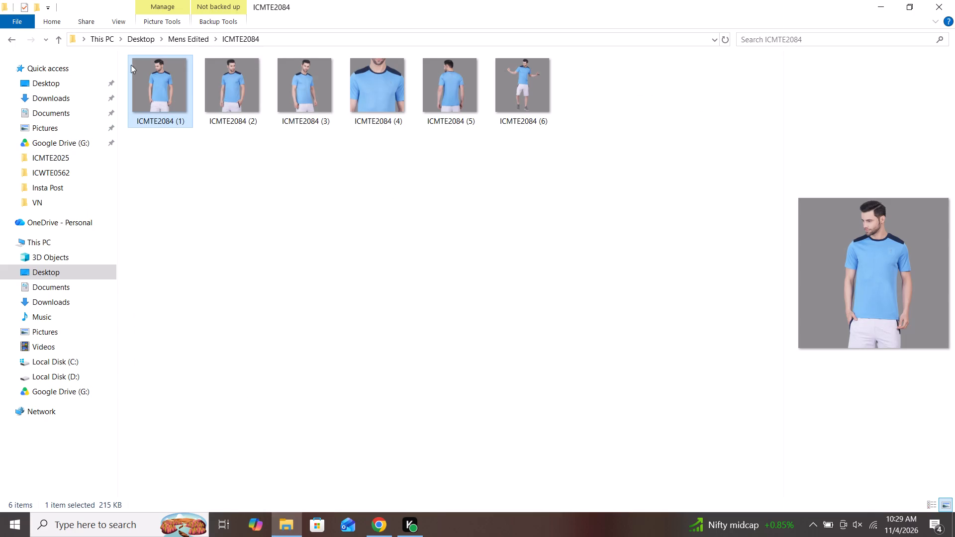
right_click(40, 301)
click(115, 233)
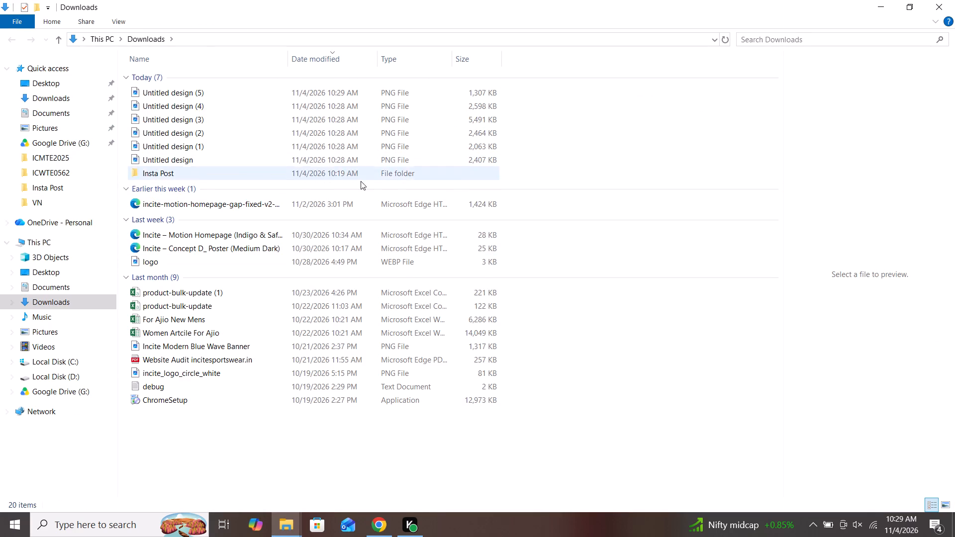
drag(516, 164, 233, 93)
right_click(232, 93)
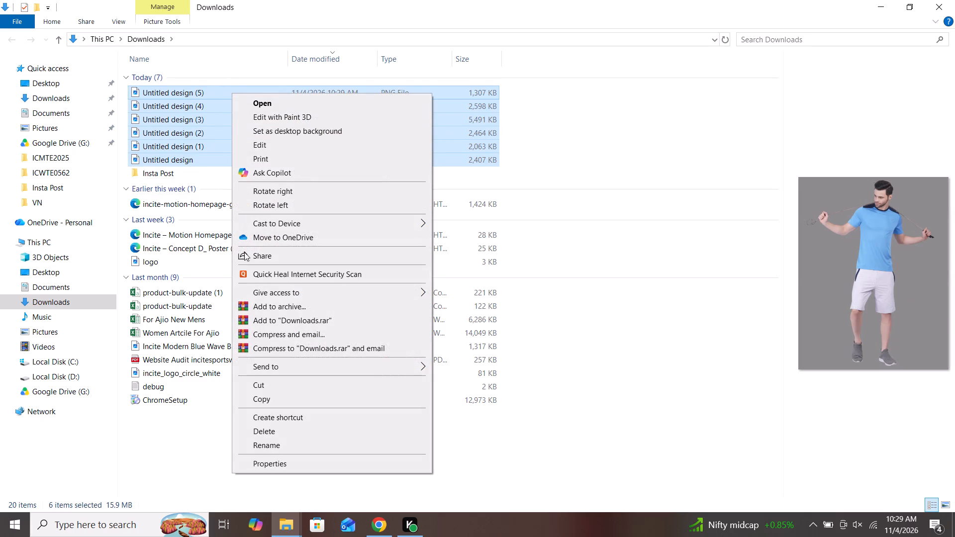
click(269, 389)
click(297, 523)
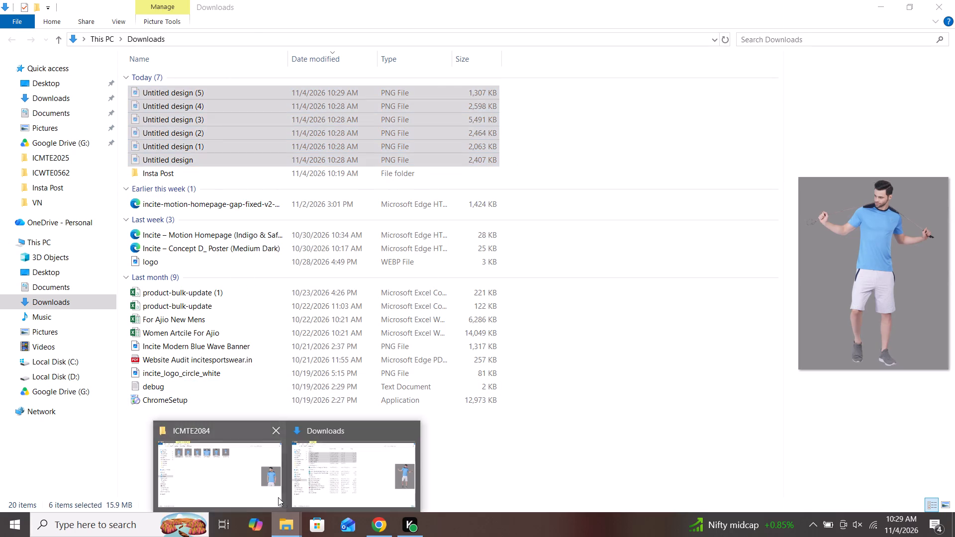
click(268, 488)
right_click(273, 265)
click(323, 354)
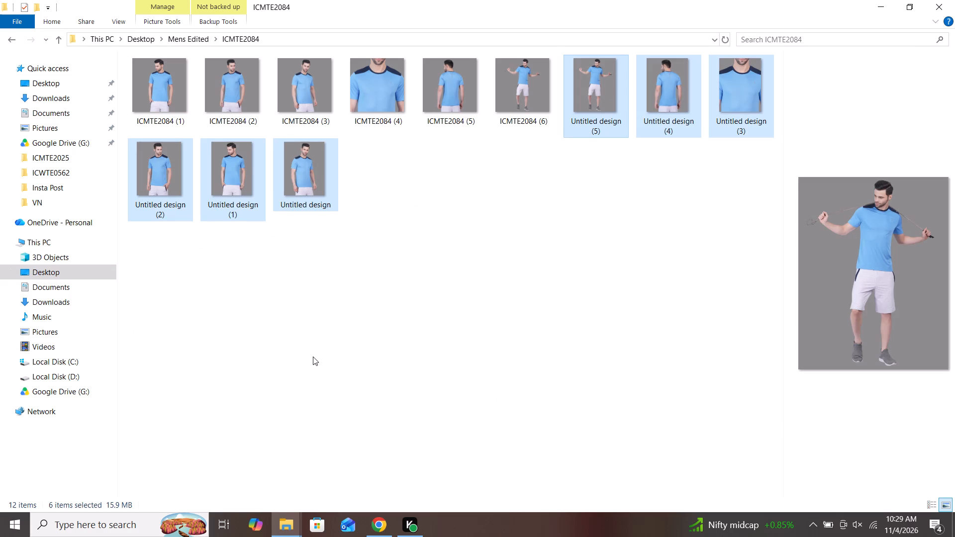
Copy the file name of the first original photo and rename the unnumbered Untitled design PNG as ICMTE2084 (1).
click(163, 118)
right_click(163, 118)
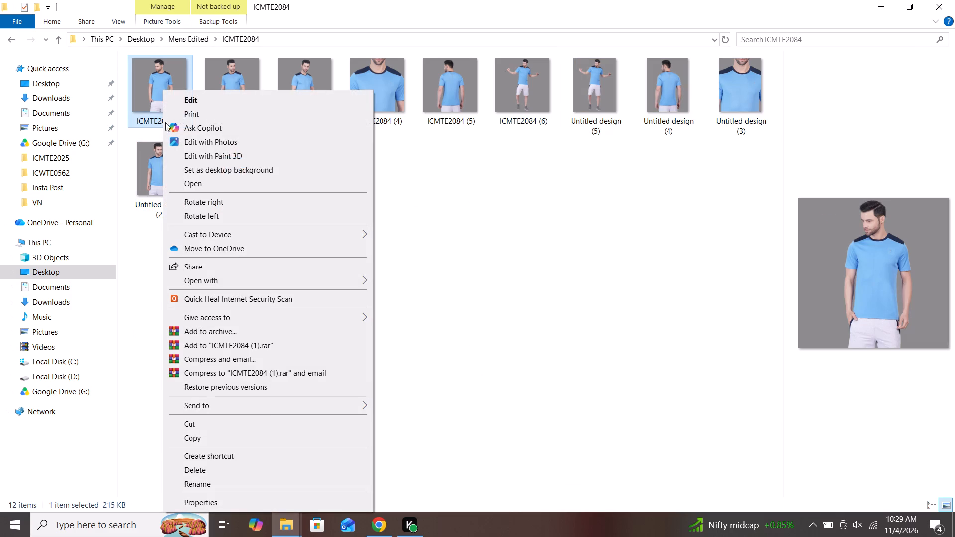
click(228, 485)
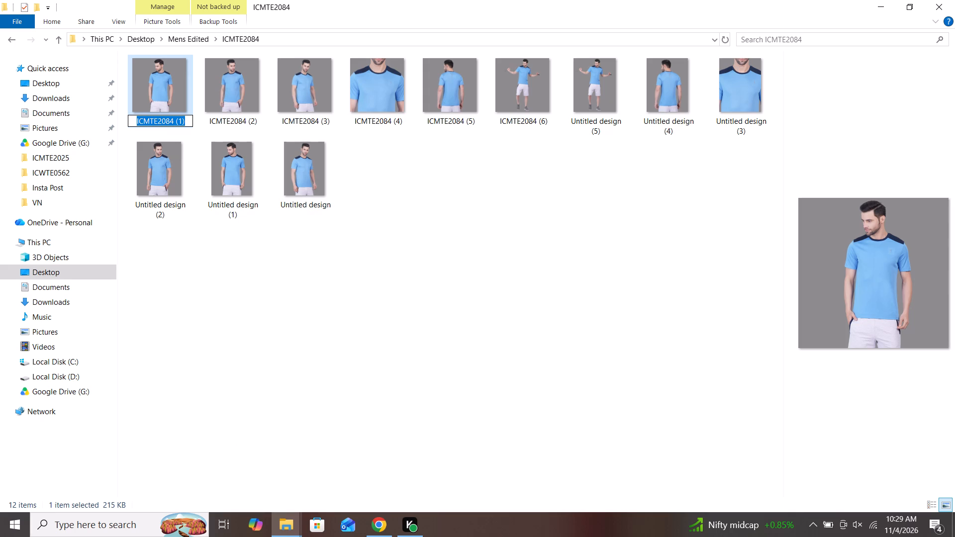
right_click(180, 119)
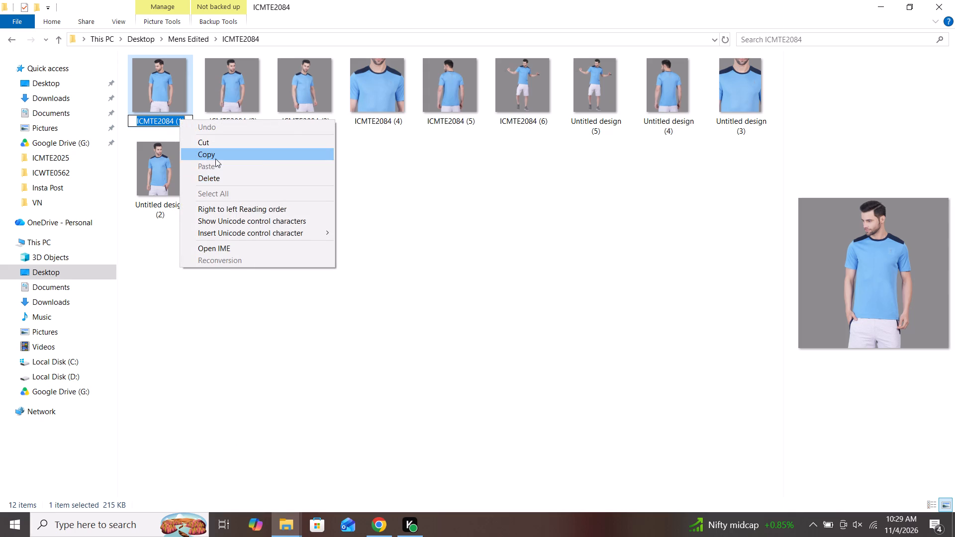
click(215, 159)
click(441, 212)
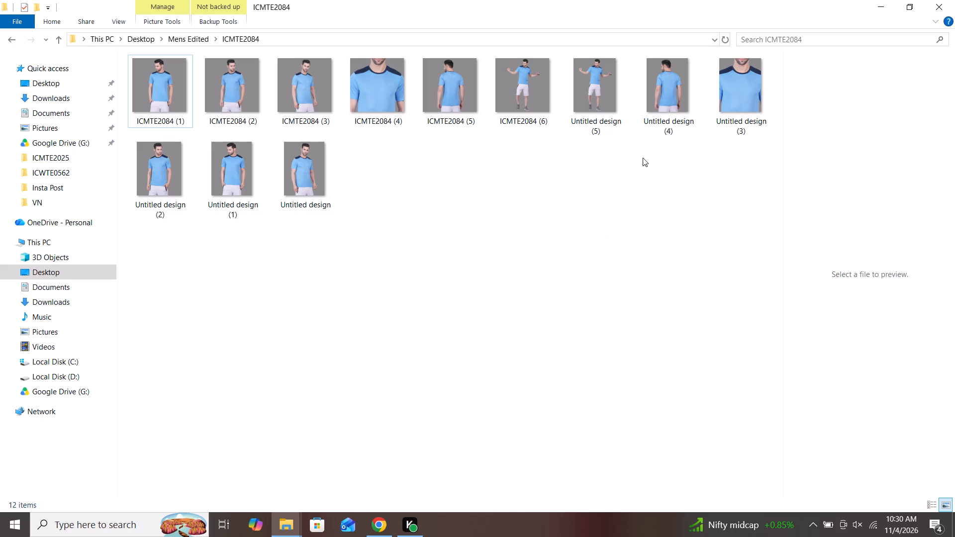
click(321, 182)
right_click(321, 182)
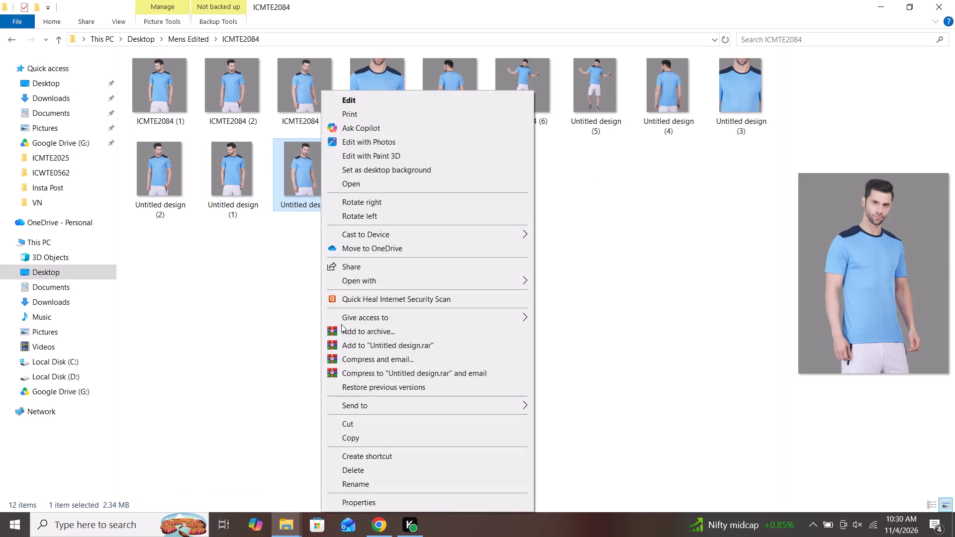
click(358, 484)
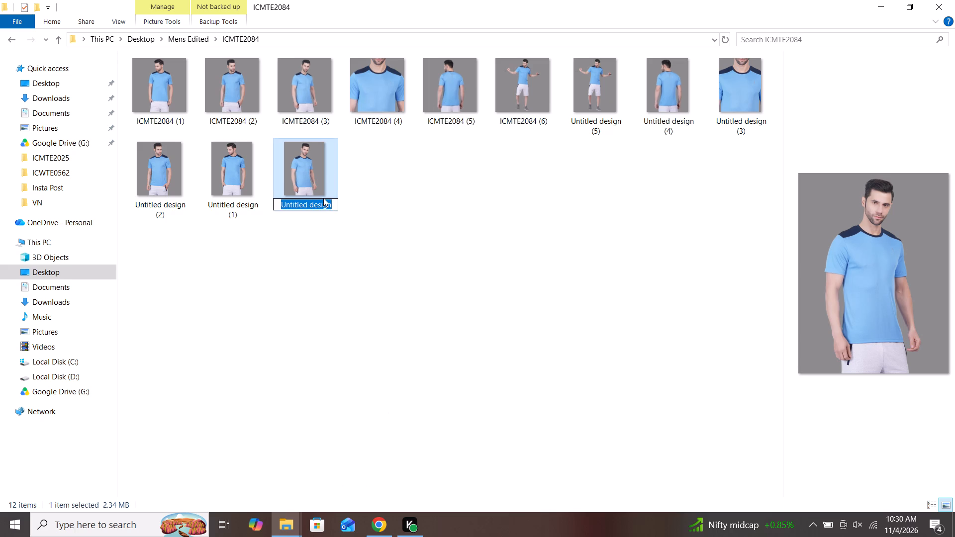
right_click(323, 198)
click(400, 480)
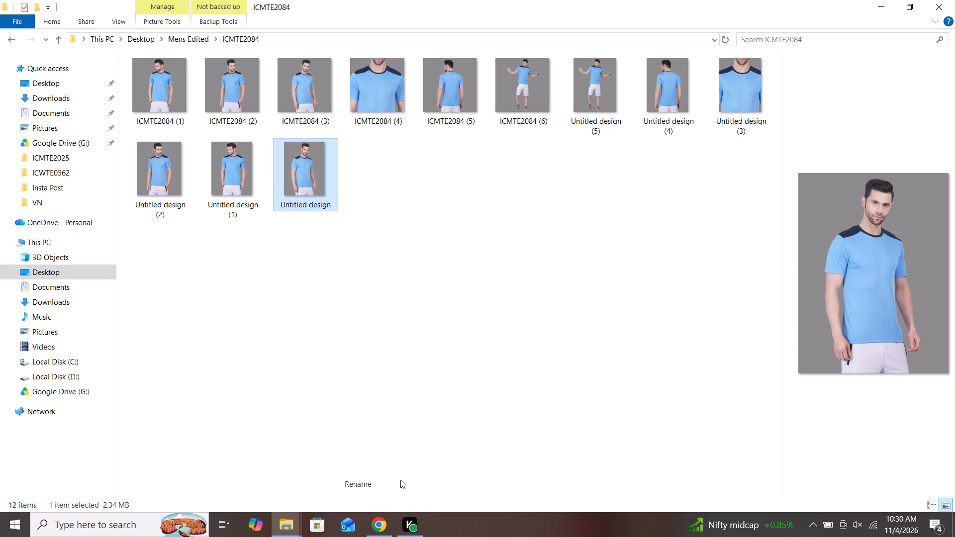
right_click(333, 204)
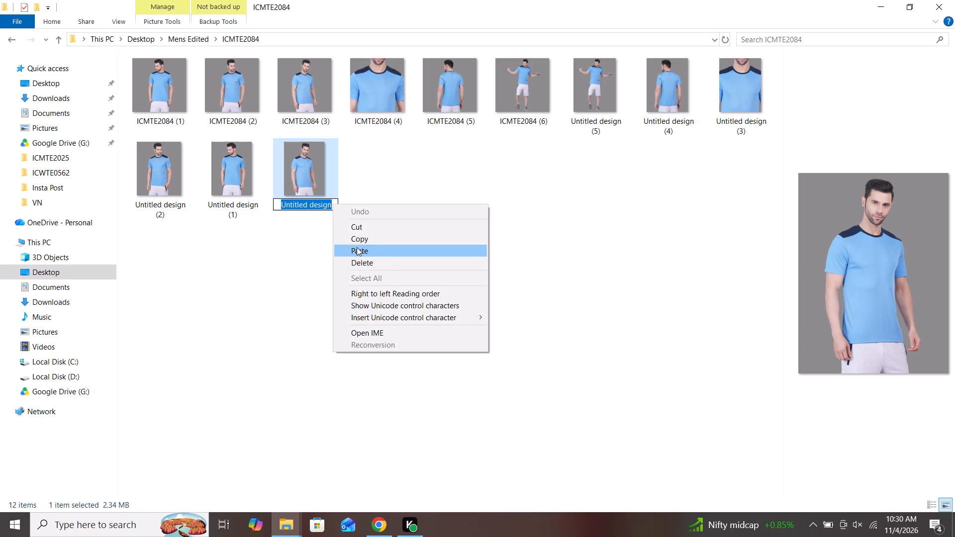
click(357, 247)
click(359, 229)
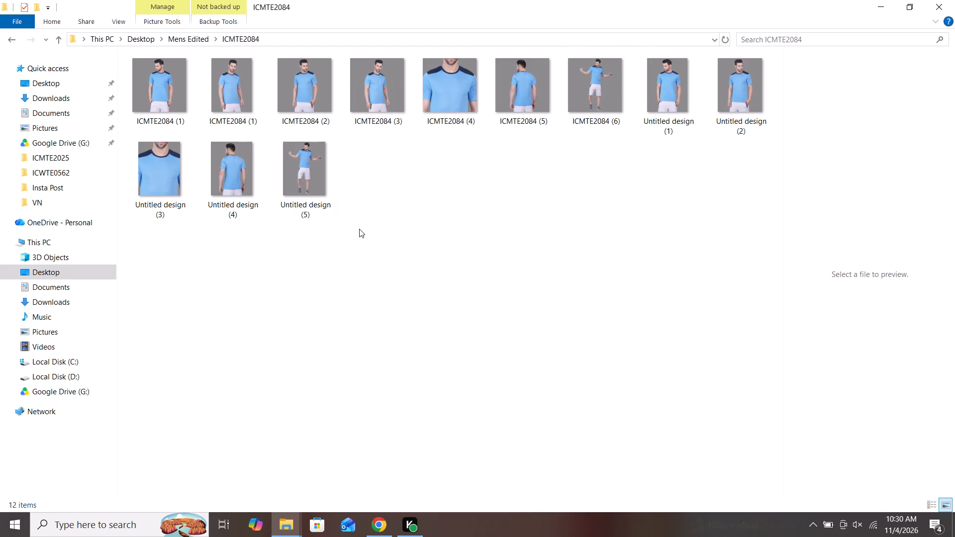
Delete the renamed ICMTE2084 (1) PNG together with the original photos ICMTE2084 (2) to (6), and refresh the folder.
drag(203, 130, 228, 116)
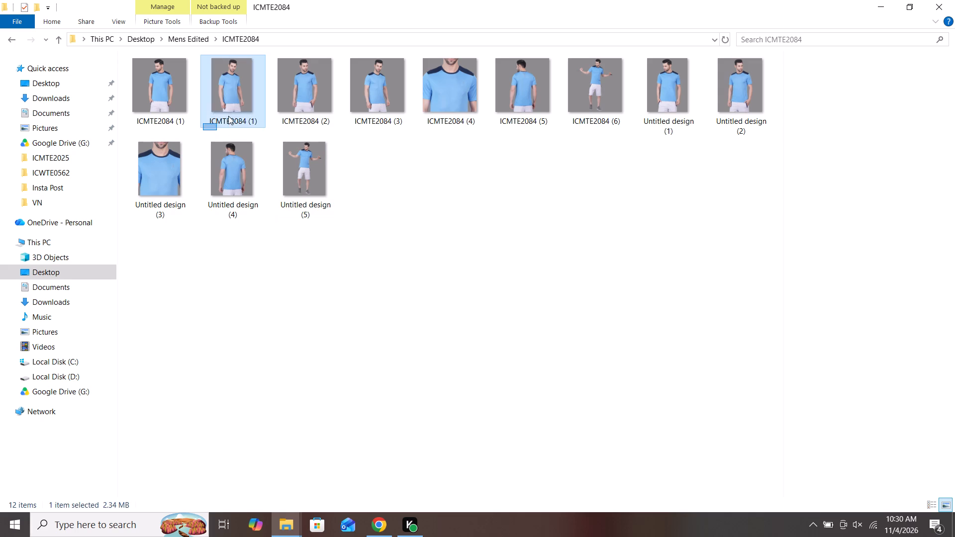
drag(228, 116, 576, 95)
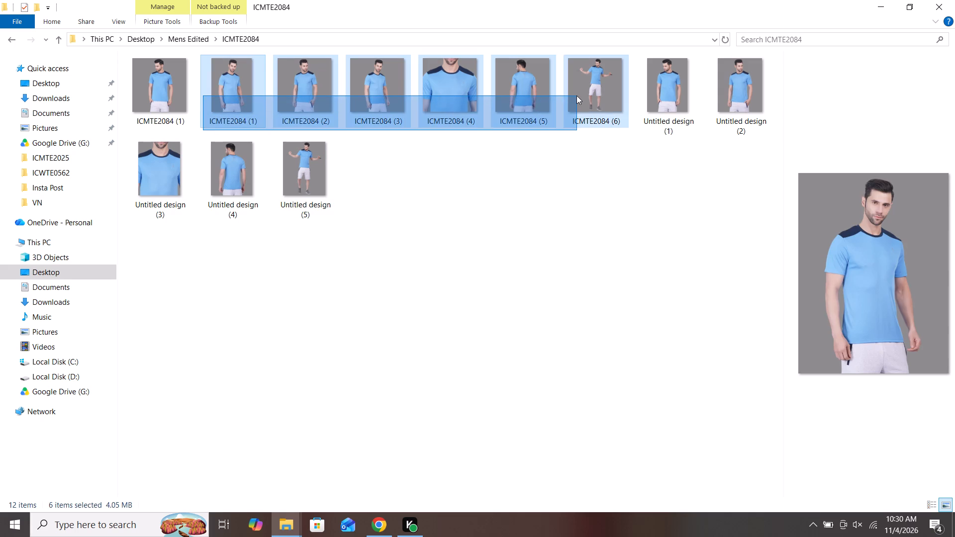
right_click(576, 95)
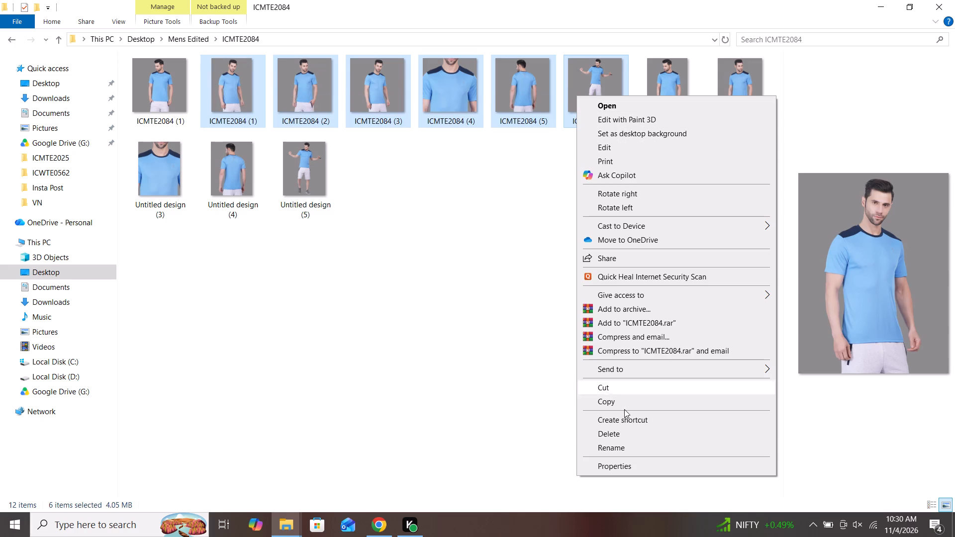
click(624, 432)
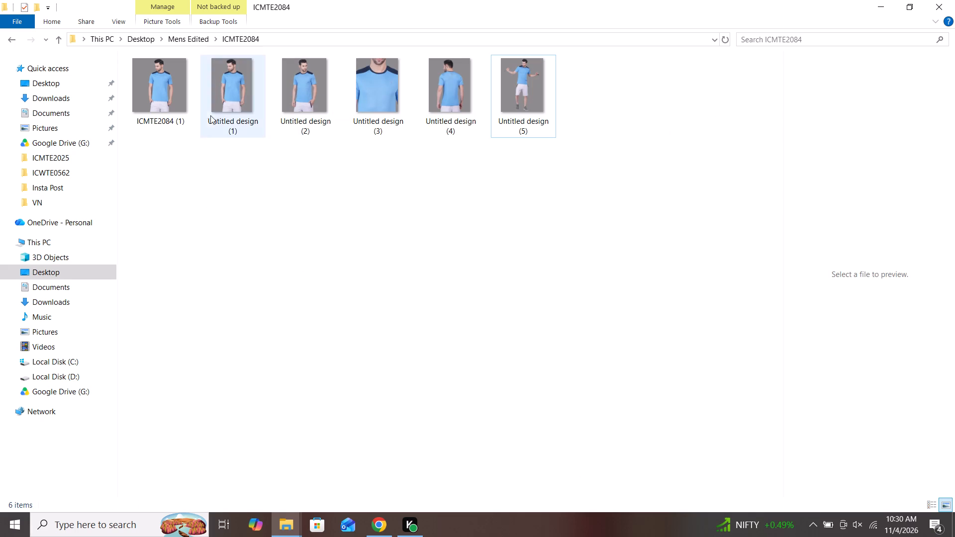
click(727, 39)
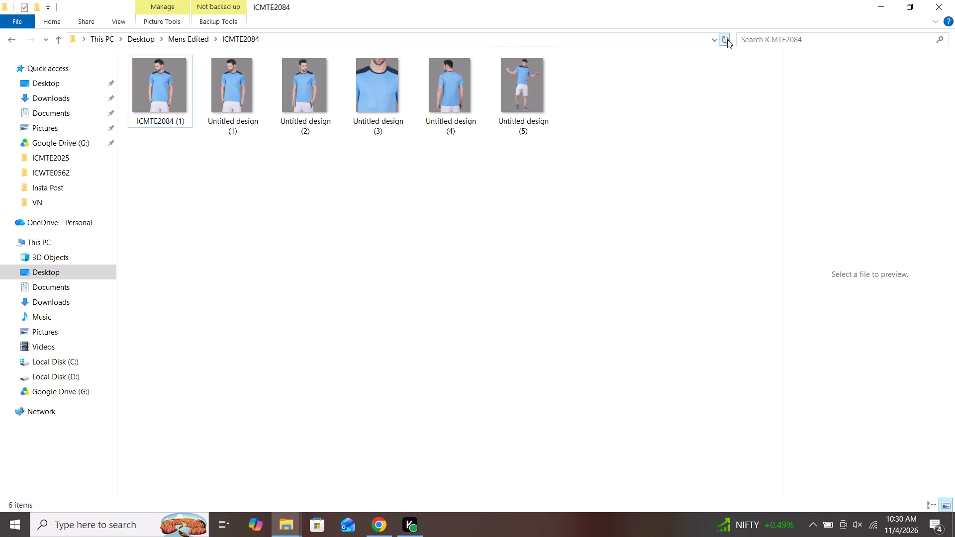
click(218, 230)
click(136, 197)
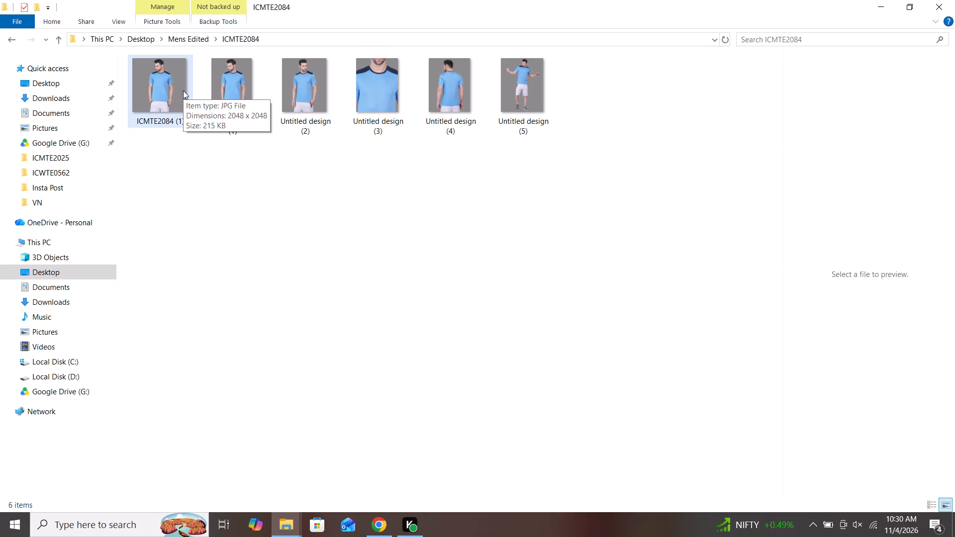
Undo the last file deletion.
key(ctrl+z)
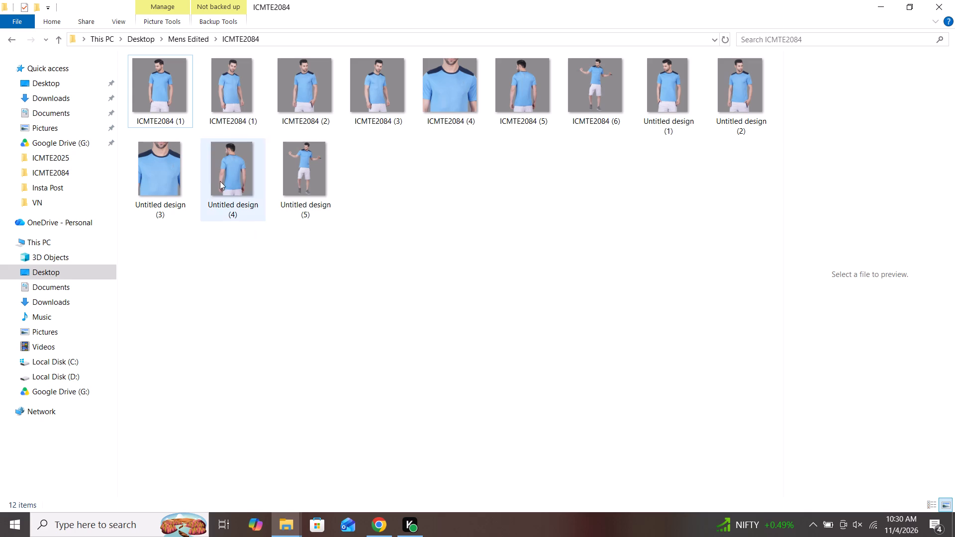
Delete the six square original JPG photos ICMTE2084 (1) to (6), keeping the renamed ICMTE2084 (1) PNG.
click(163, 108)
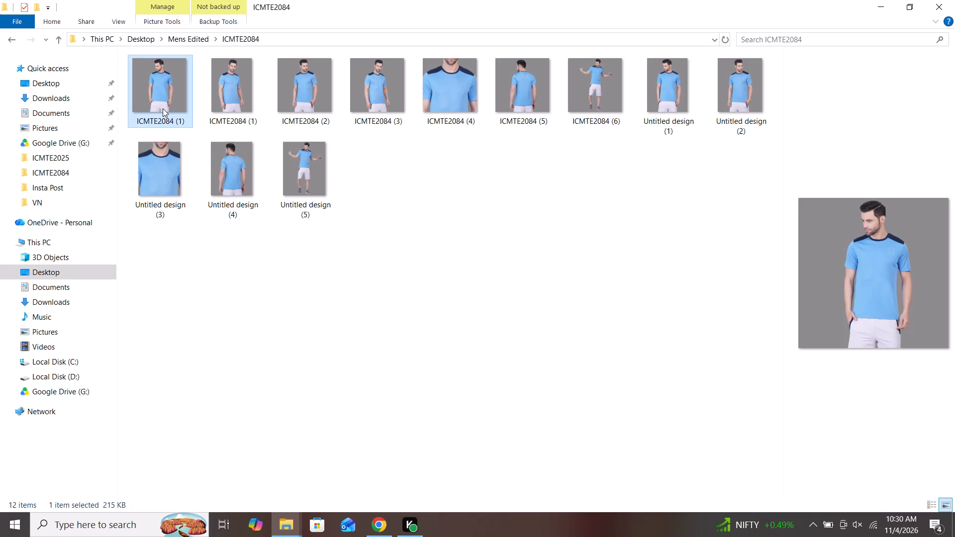
key(ctrl+d)
drag(232, 133, 240, 127)
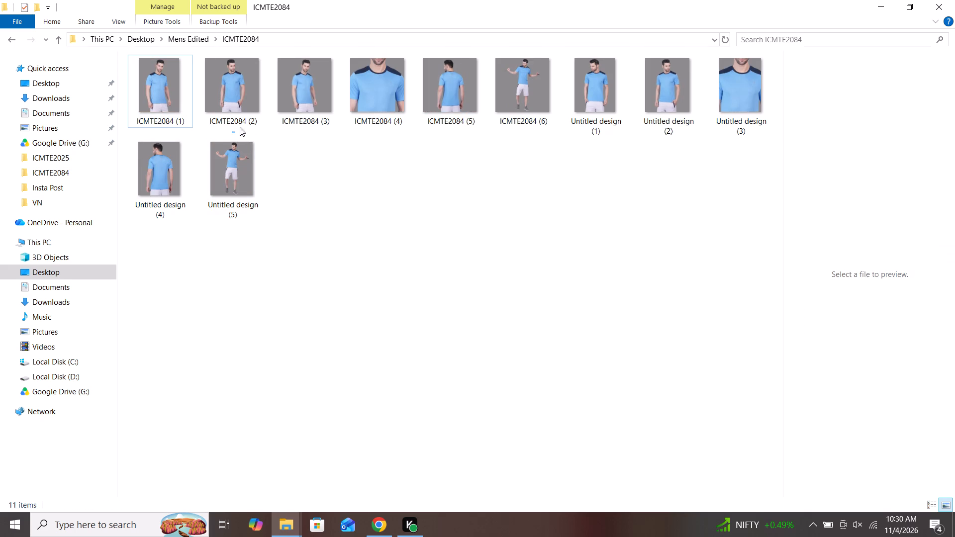
drag(240, 127, 495, 86)
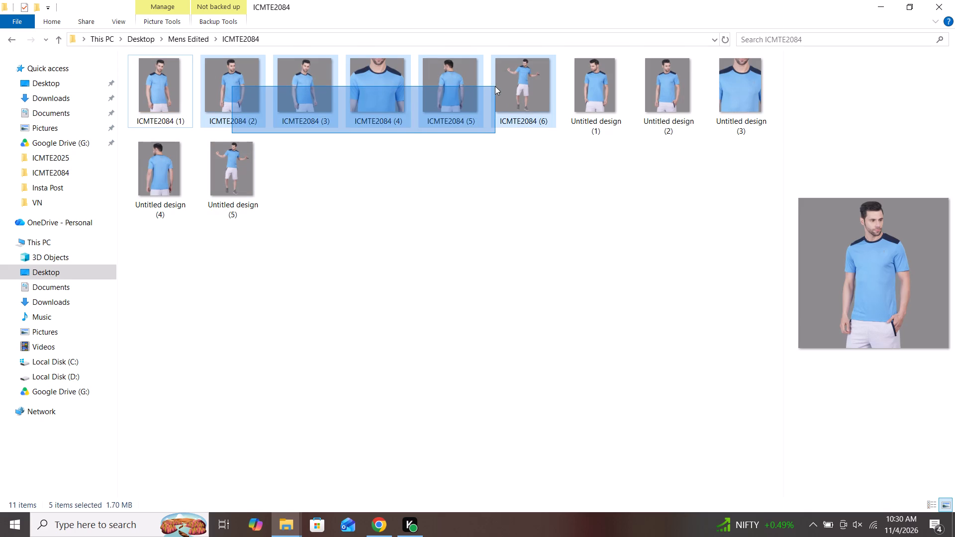
drag(495, 86, 512, 82)
key(ctrl+d)
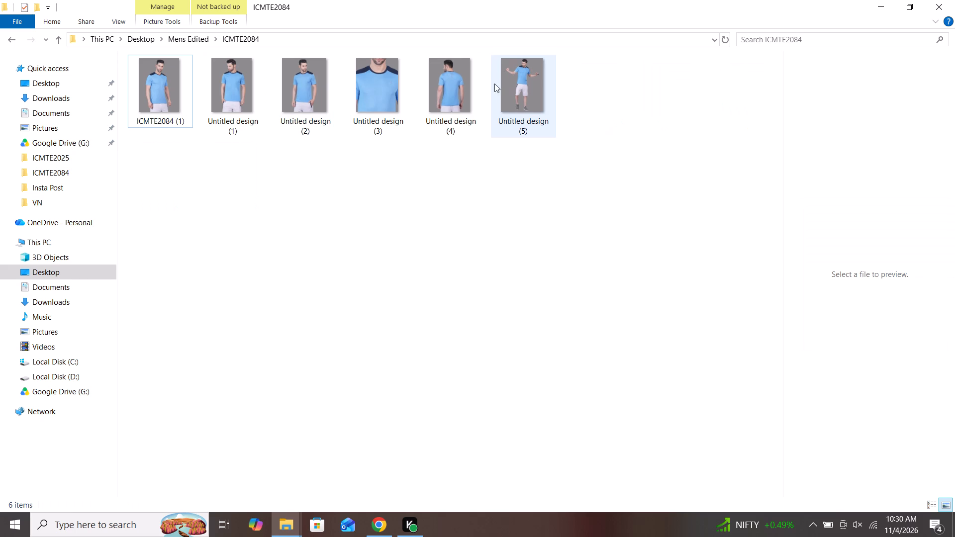
click(288, 248)
Rename Untitled design (1) as ICMTE2084 (2), reusing the copied file name.
click(243, 118)
right_click(243, 118)
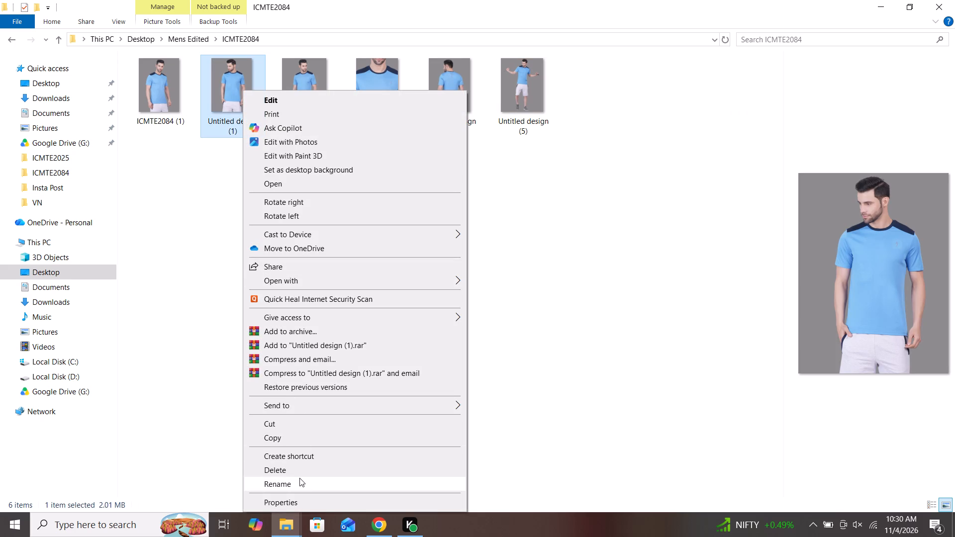
click(299, 478)
right_click(256, 122)
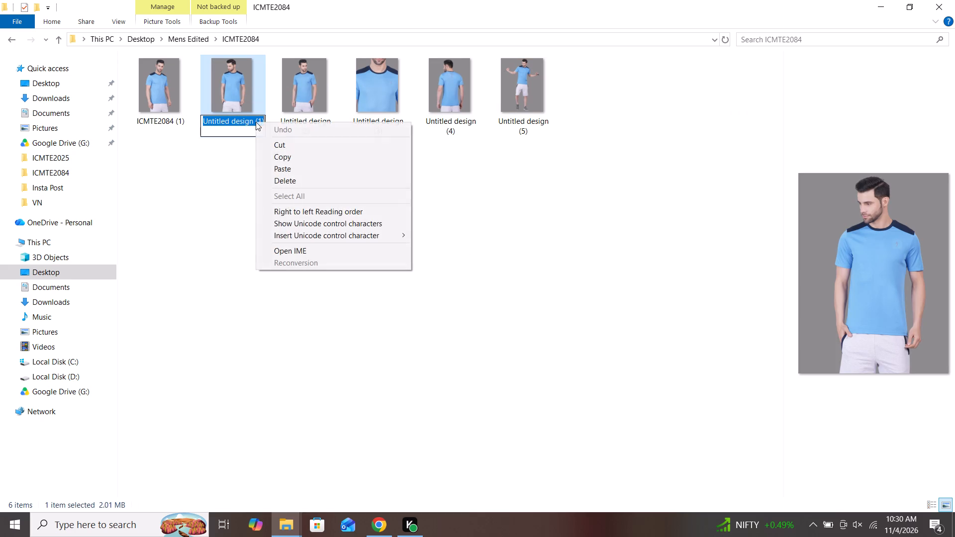
click(287, 165)
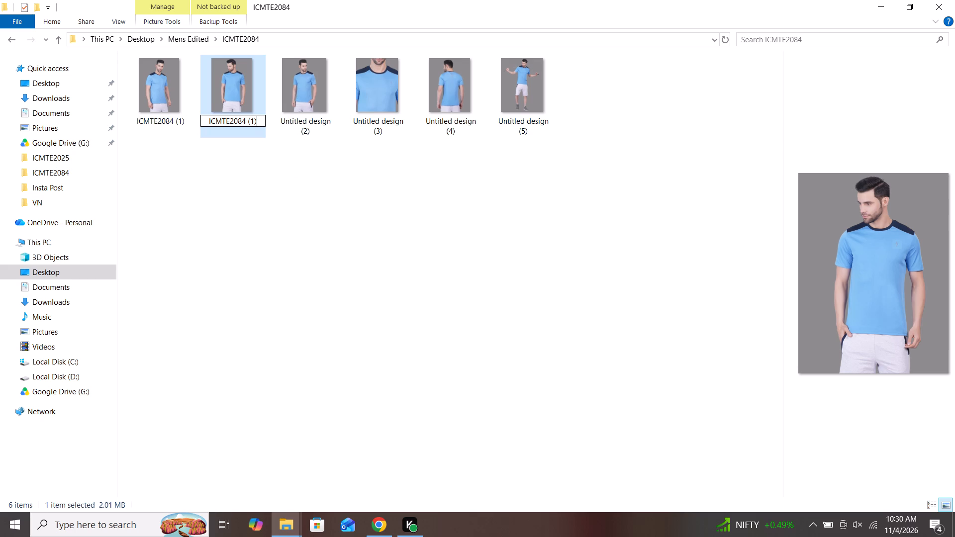
key(BackSpace)
key(BackSpace)
key(2)
key(shift+parenright)
key(Return)
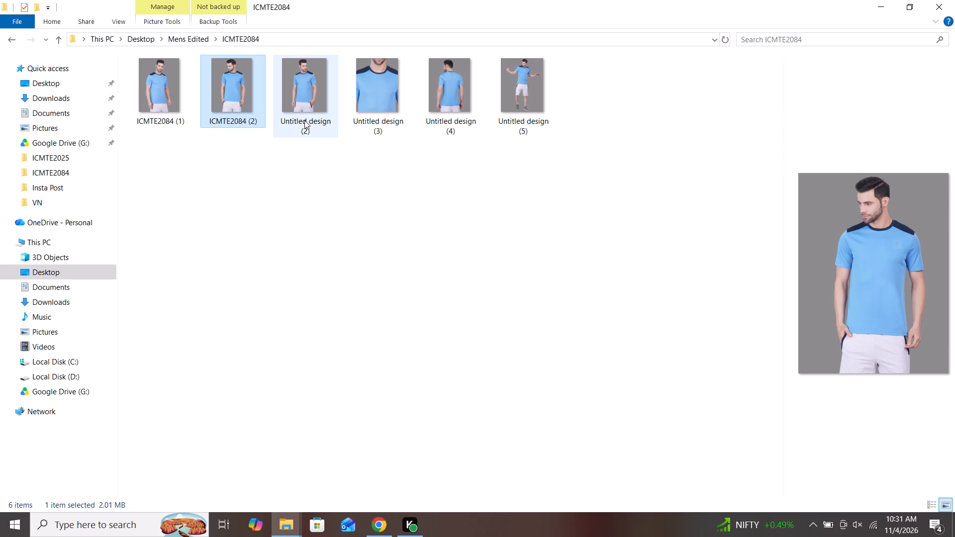
Rename Untitled design (2) as ICMTE2084 (3), reusing the copied file name.
click(304, 120)
right_click(305, 121)
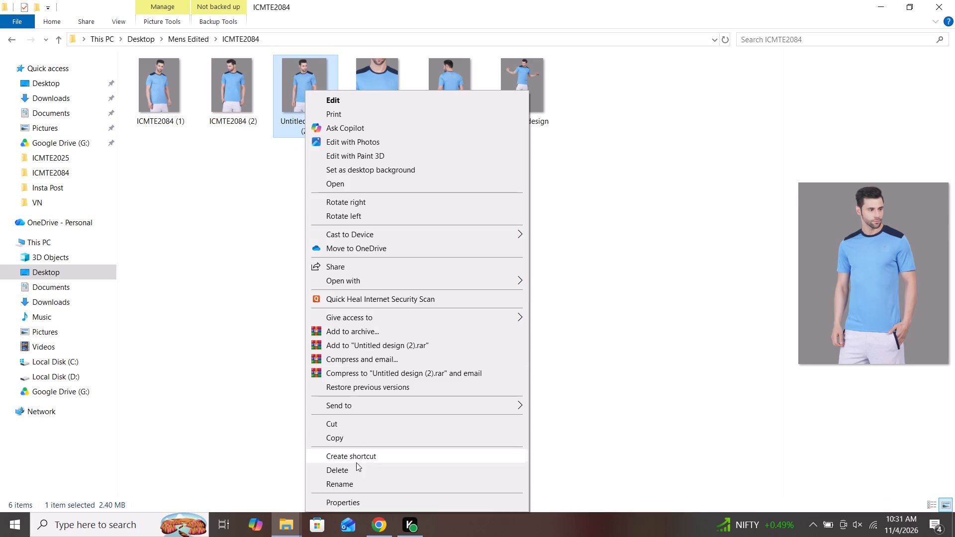
click(363, 478)
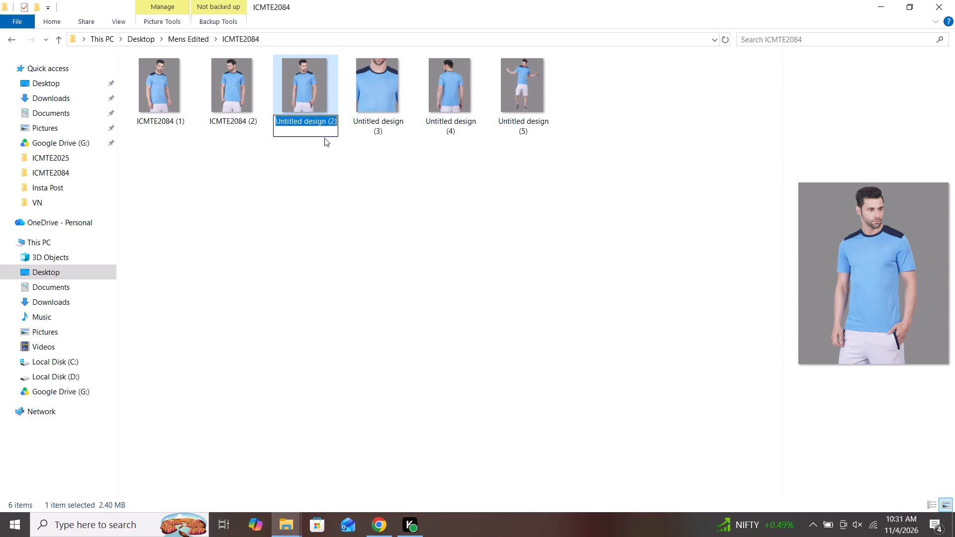
key(ctrl+v)
key(BackSpace)
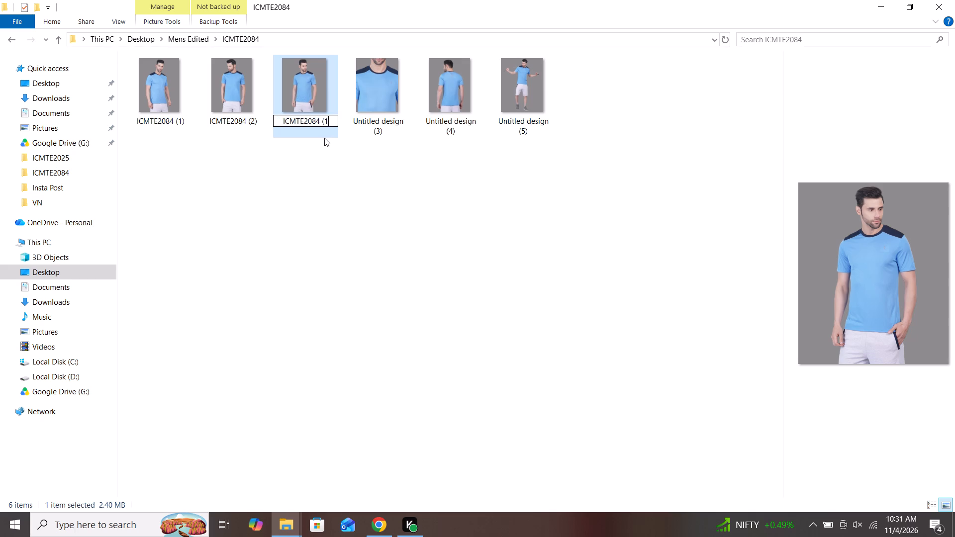
key(BackSpace)
key(3)
key(shift+parenright)
key(Return)
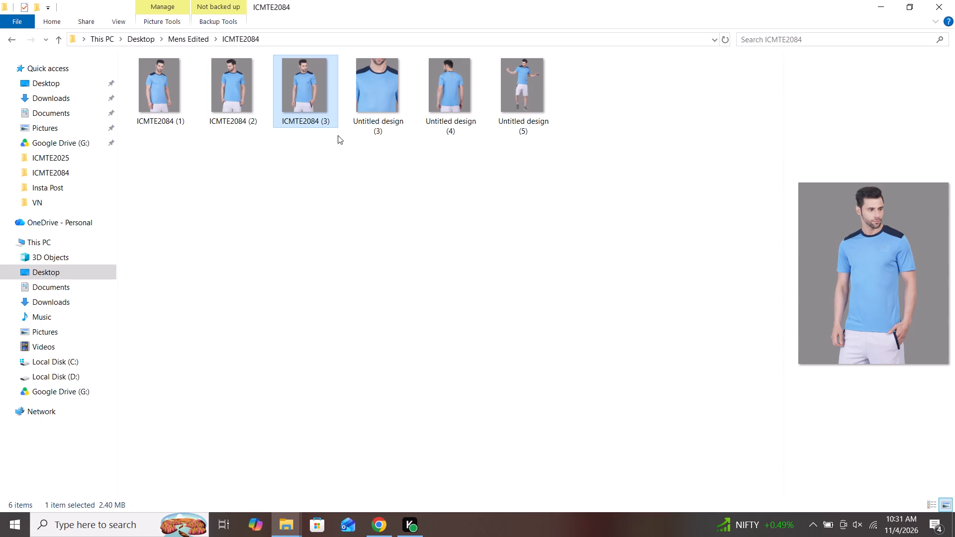
Rename the close-up photo Untitled design (3) as ICMTE2084 (4), reusing the copied file name.
click(419, 105)
click(396, 112)
right_click(396, 112)
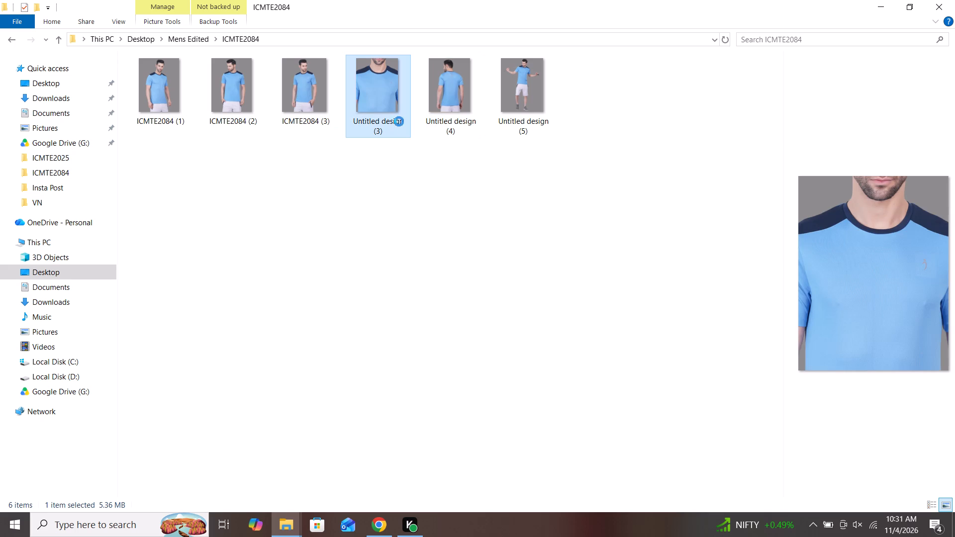
click(446, 482)
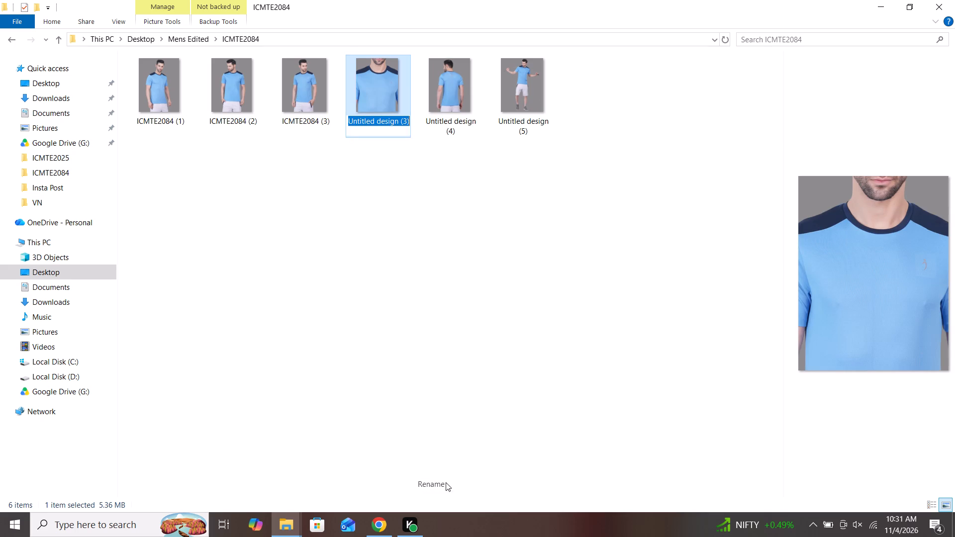
right_click(388, 122)
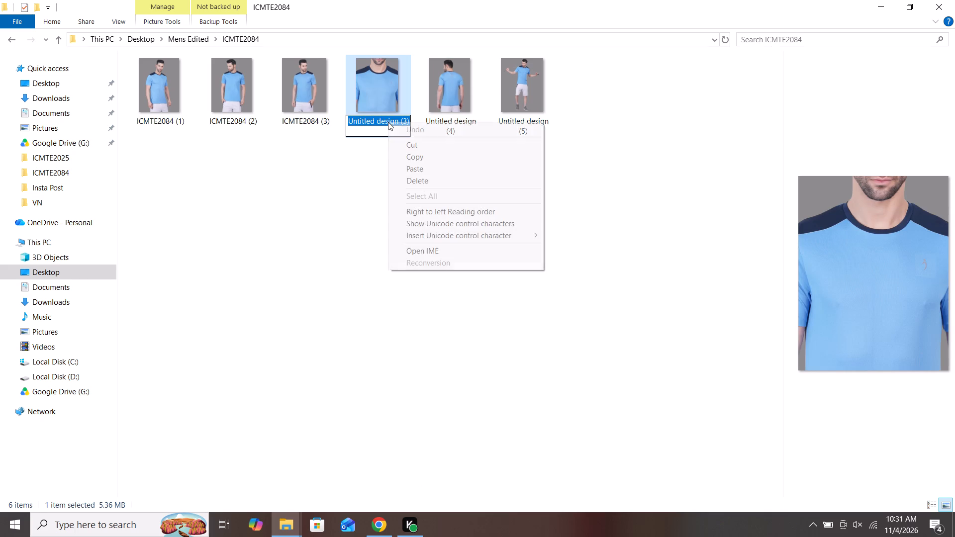
click(423, 167)
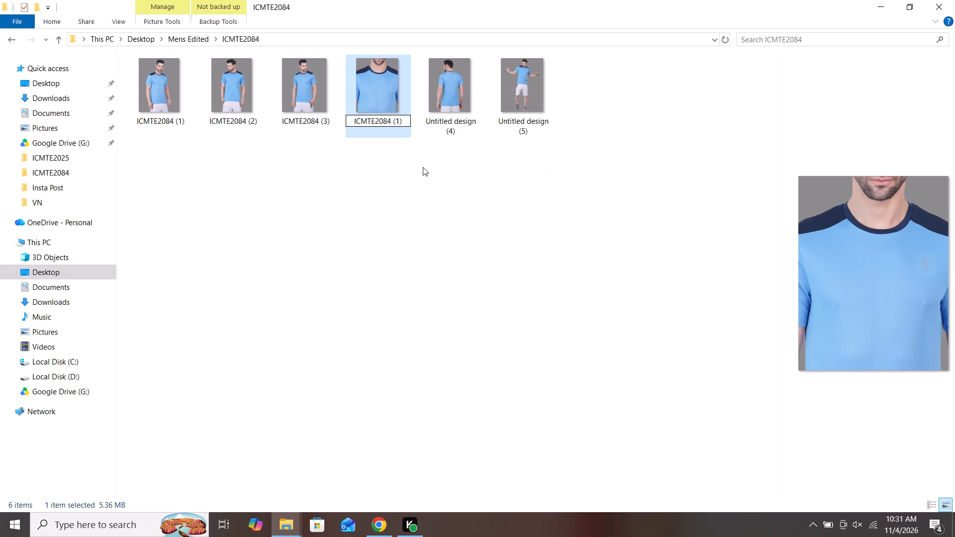
key(BackSpace)
key(BackSpace)
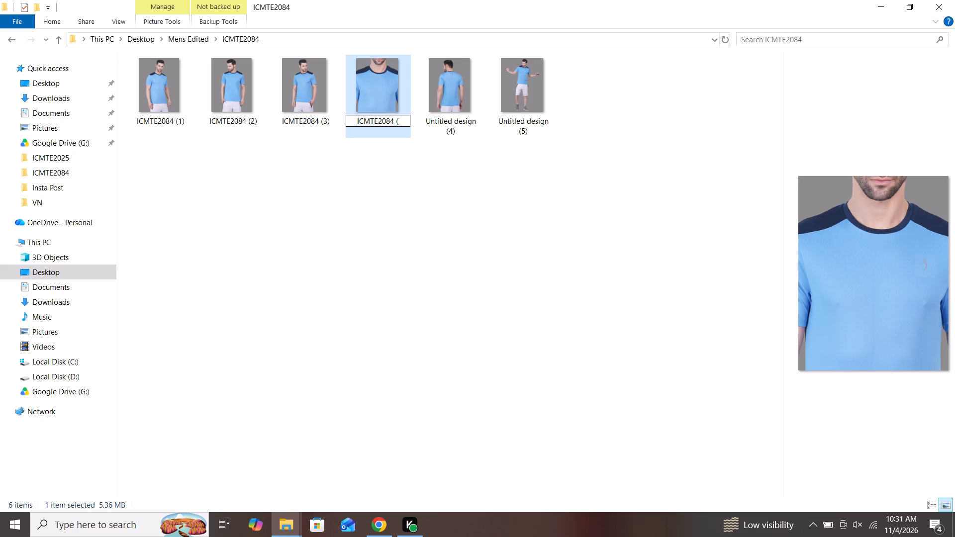
key(4)
key(0)
key(BackSpace)
key(shift+parenright)
key(Return)
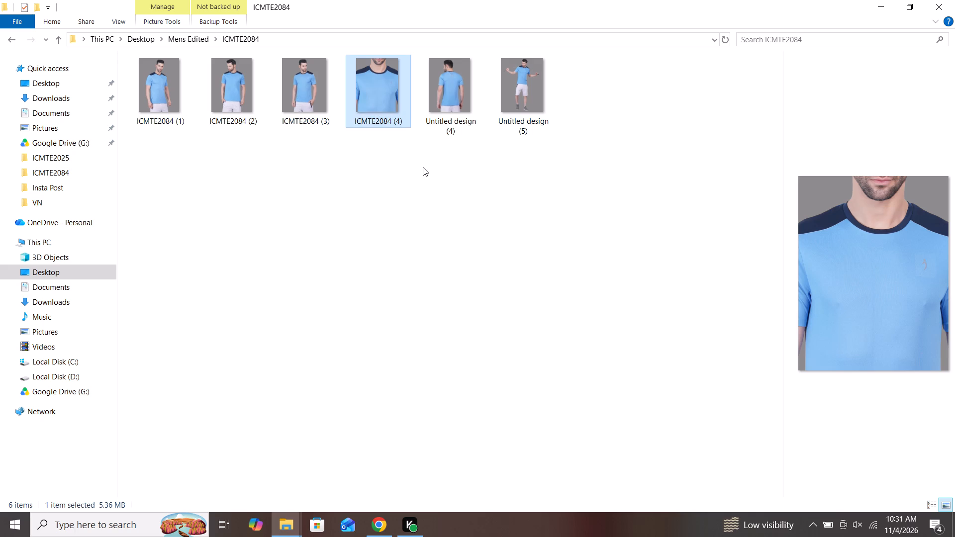
Rename the back-view photo Untitled design (4) as ICMTE2084 (5), reusing the copied file name.
click(477, 89)
right_click(467, 98)
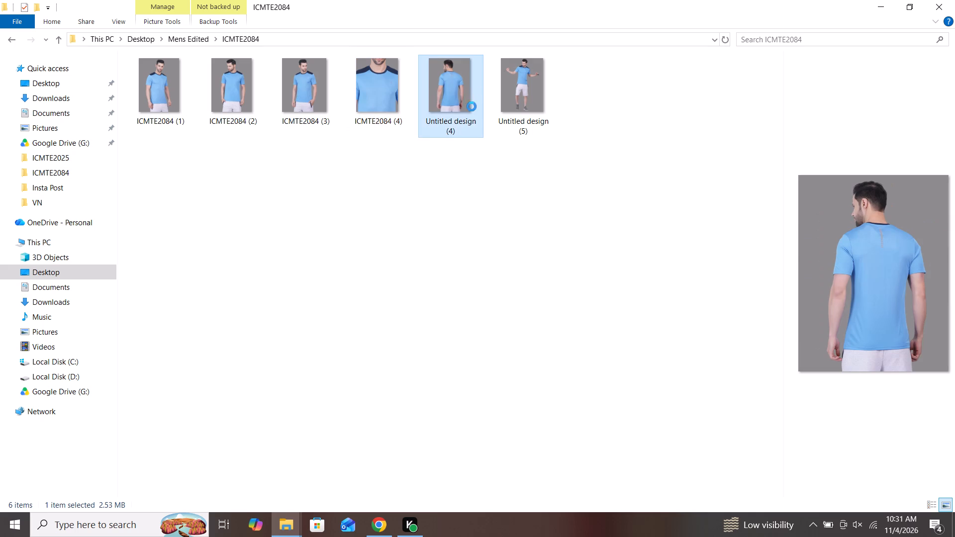
click(516, 484)
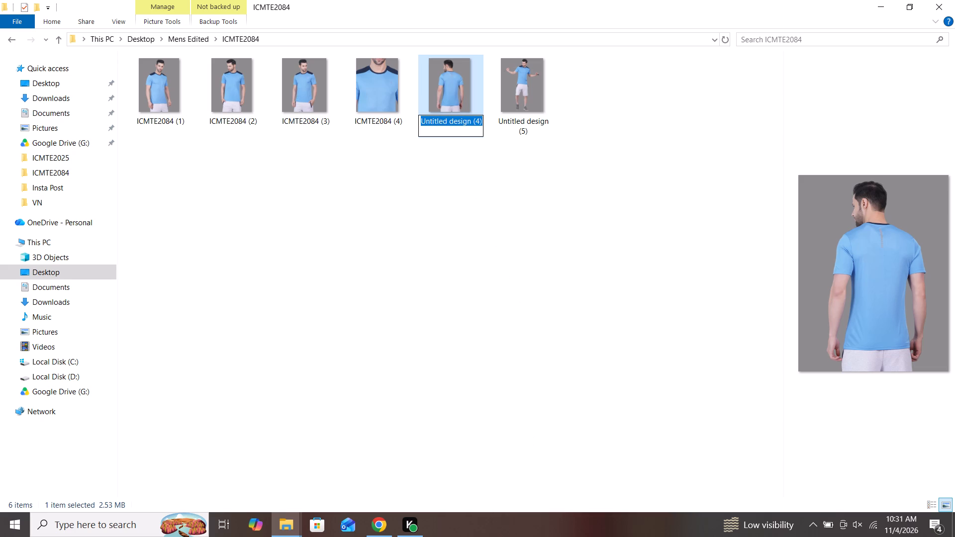
key(ctrl+v)
key(BackSpace)
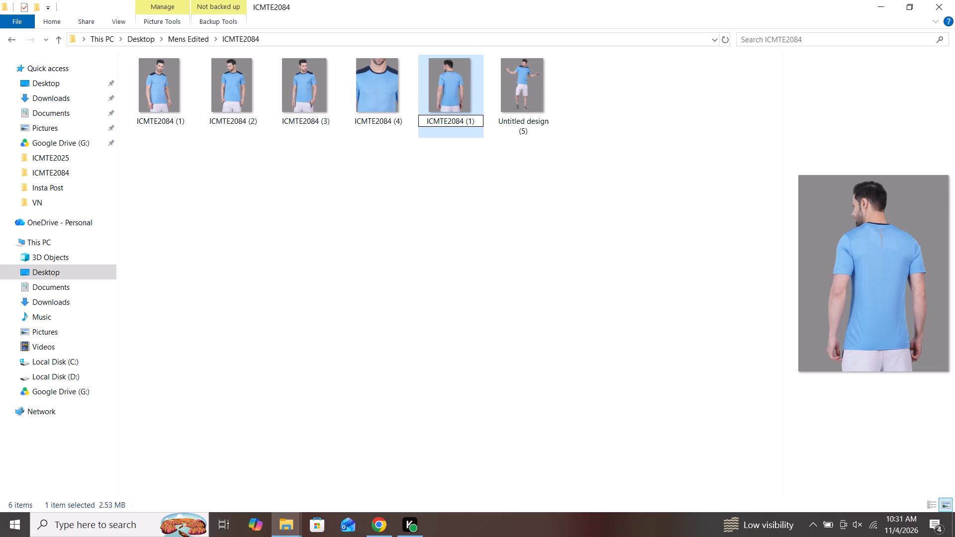
key(BackSpace)
key(5)
key(shift+parenright)
key(Return)
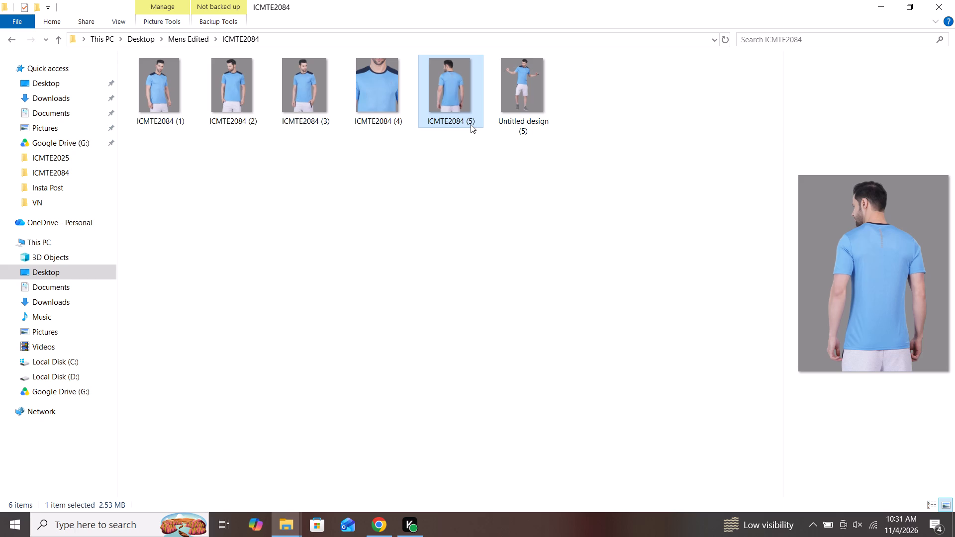
Rename the full-length photo Untitled design (5) as ICMTE2084 (6), reusing the copied file name.
click(518, 121)
right_click(518, 121)
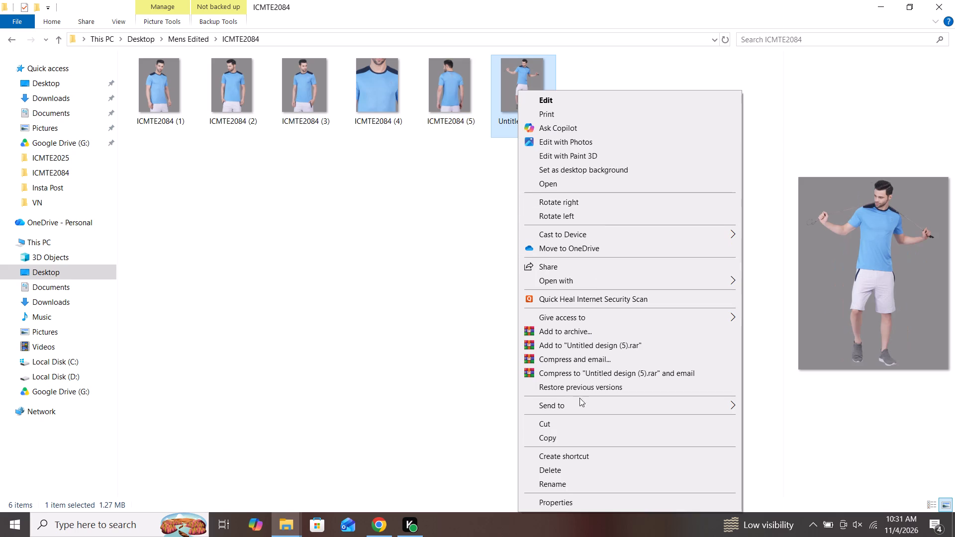
click(581, 486)
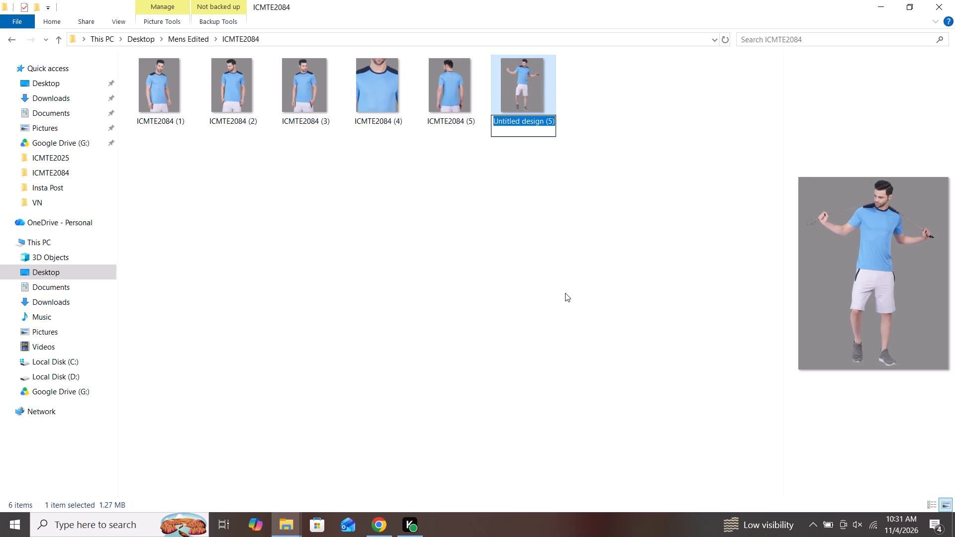
key(ctrl+v)
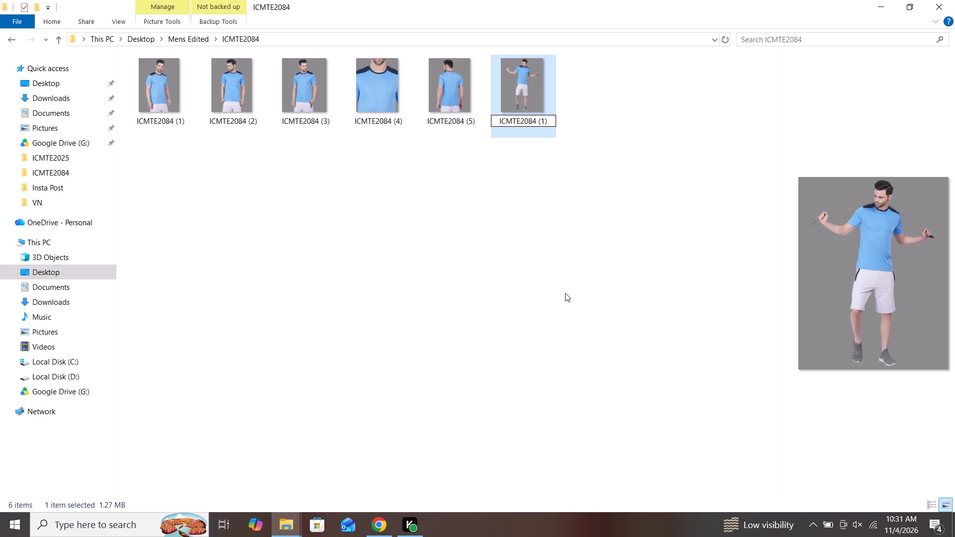
key(BackSpace)
key(BackSpace)
text(6))
key(Return)
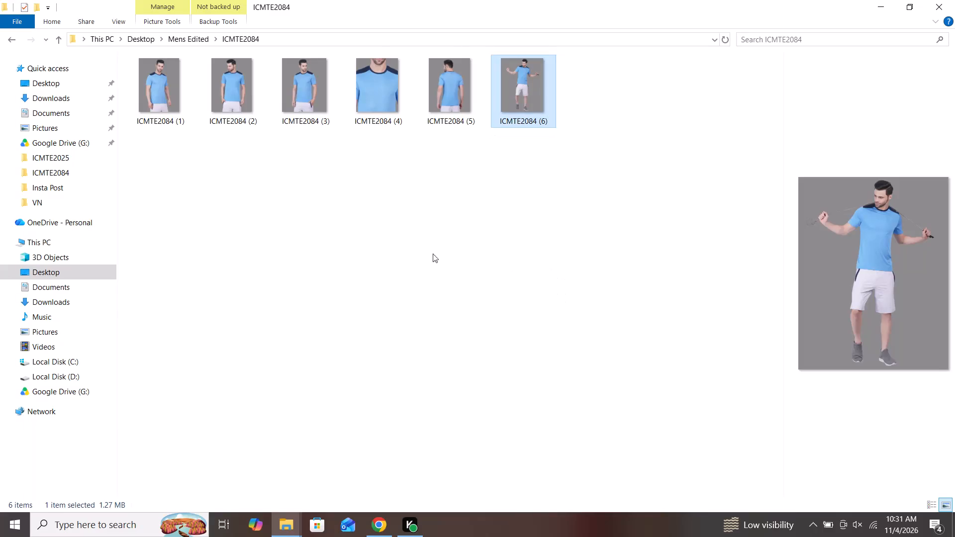
click(410, 231)
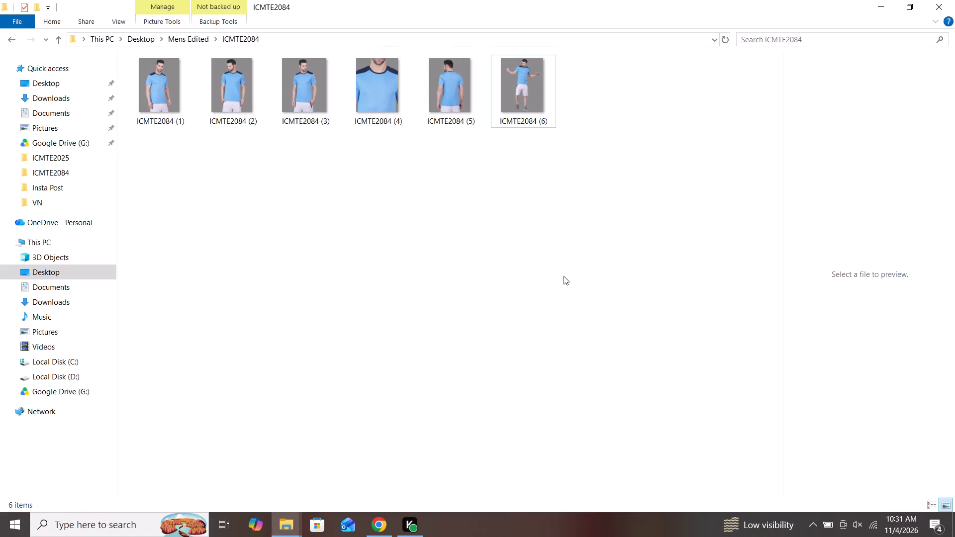
click(507, 226)
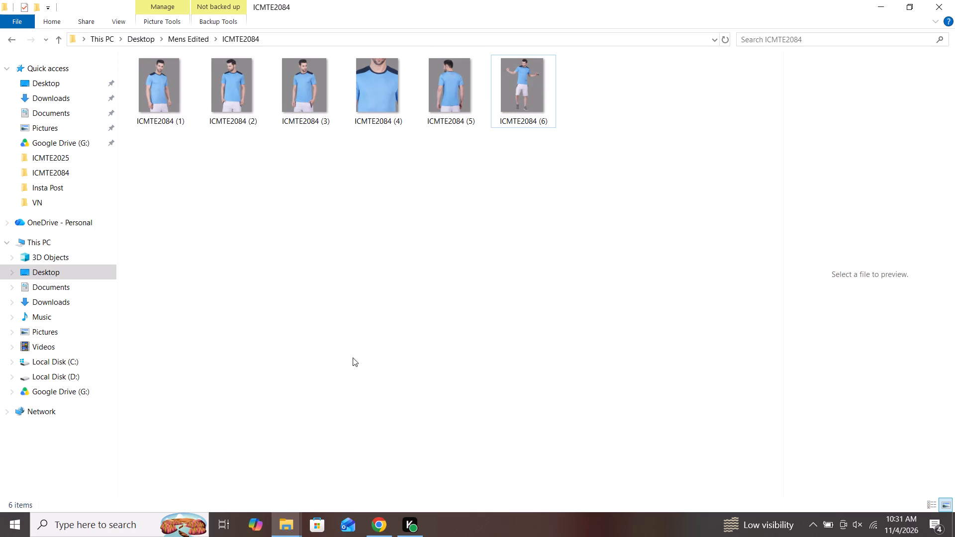
click(345, 310)
Go back to the Mens Edited folder and open the ICMTE3011 product folder.
click(63, 37)
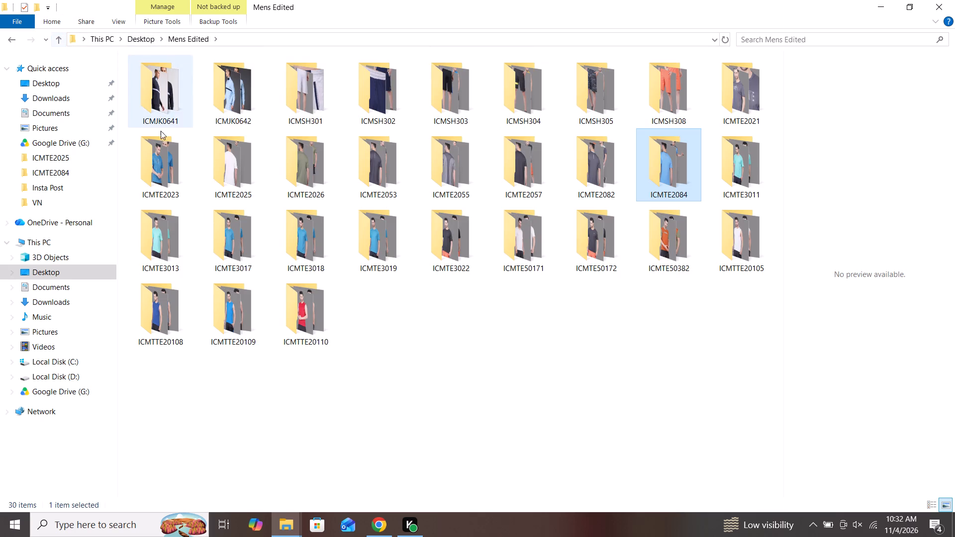
double_click(723, 174)
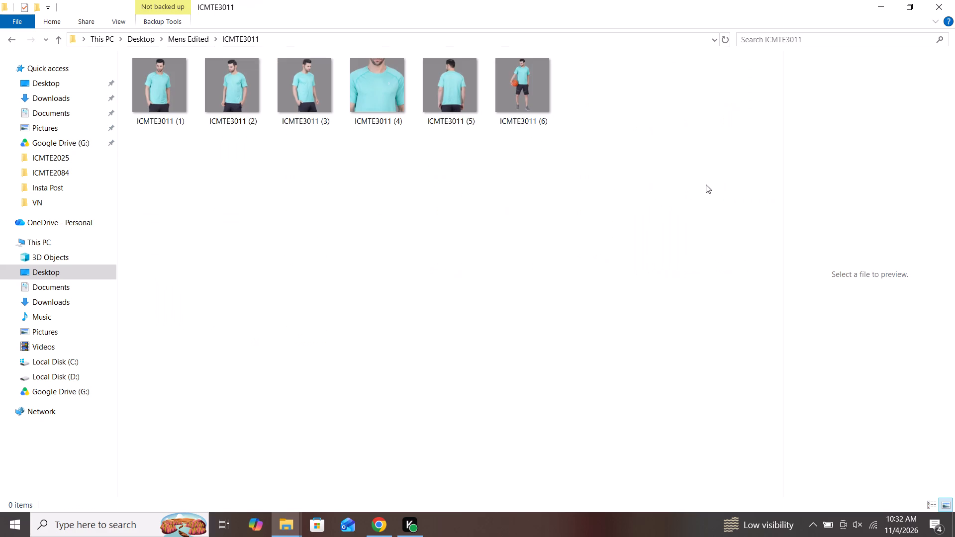
Switch to the Canva design in Chrome and delete the blue T-shirt photos from pages 6 and 5.
click(383, 528)
click(575, 310)
right_click(575, 310)
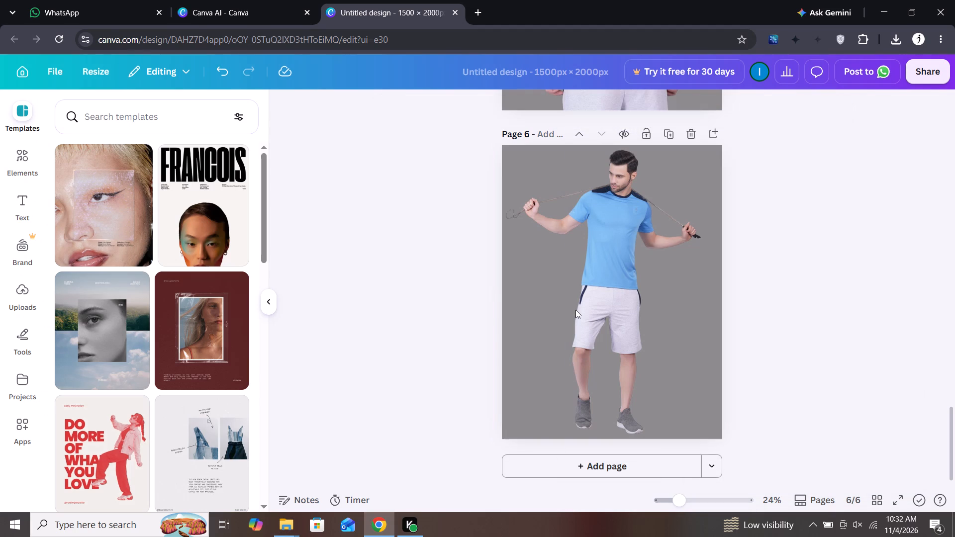
right_click(575, 310)
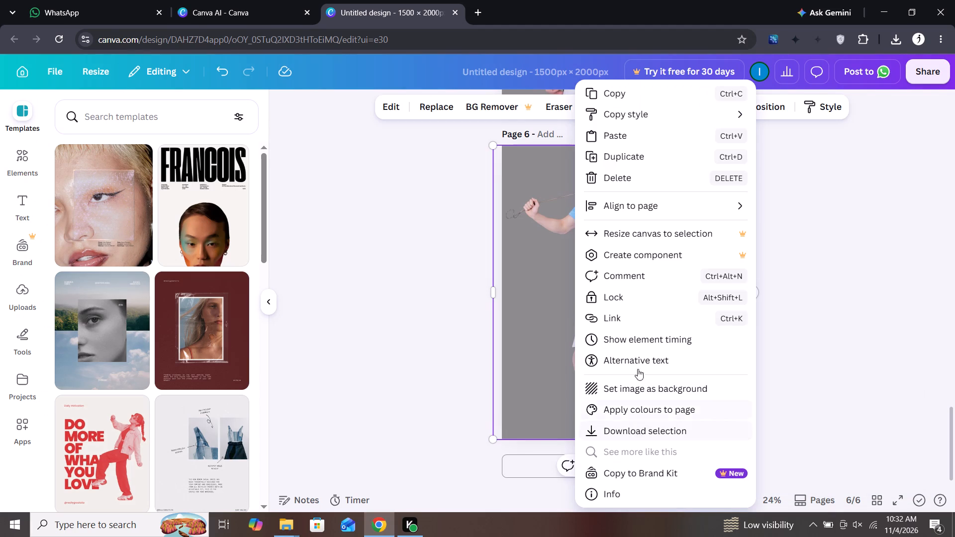
click(633, 182)
scroll(623, 242, up, 3)
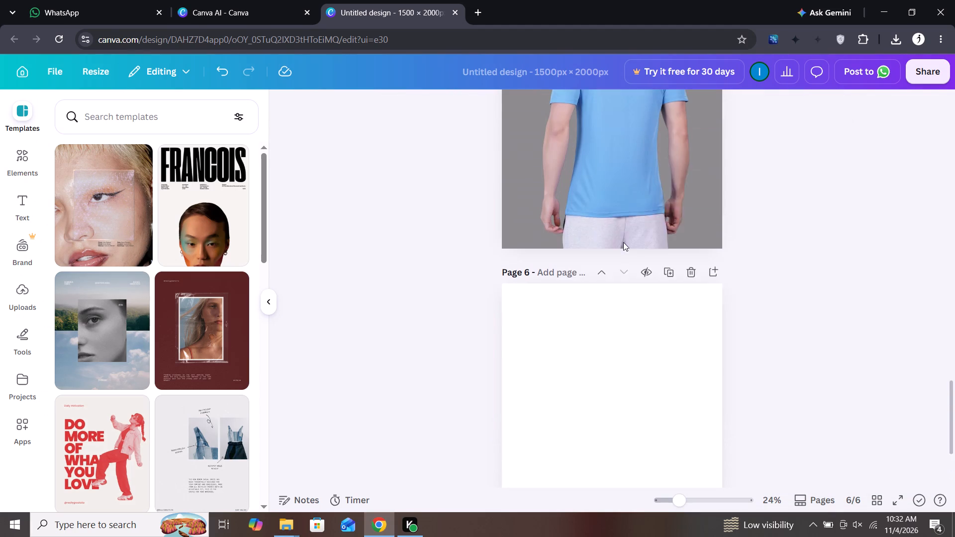
click(600, 201)
right_click(600, 201)
click(624, 180)
Delete the blue T-shirt model photos from pages 4 and 3 of the design.
scroll(623, 178, up, 2)
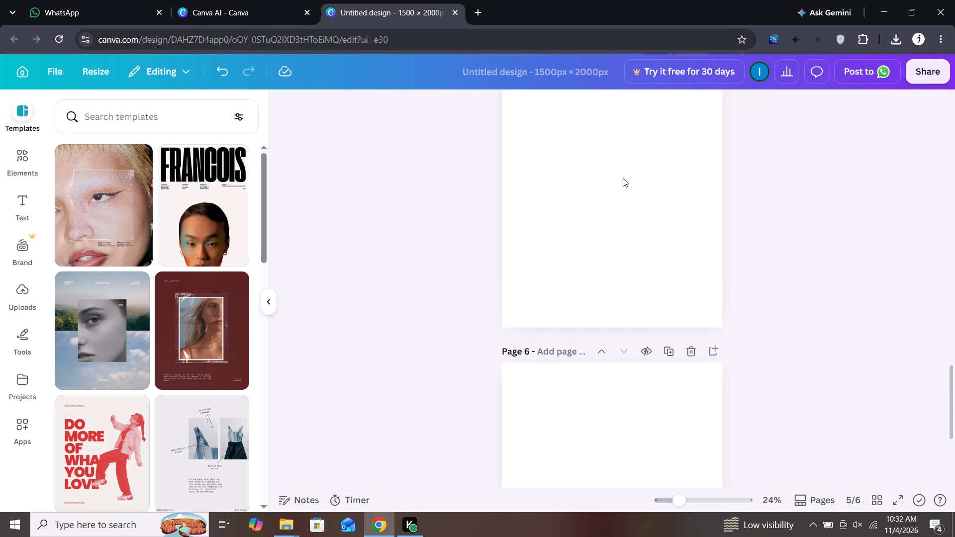
scroll(623, 178, up, 4)
click(623, 178)
right_click(623, 178)
click(645, 183)
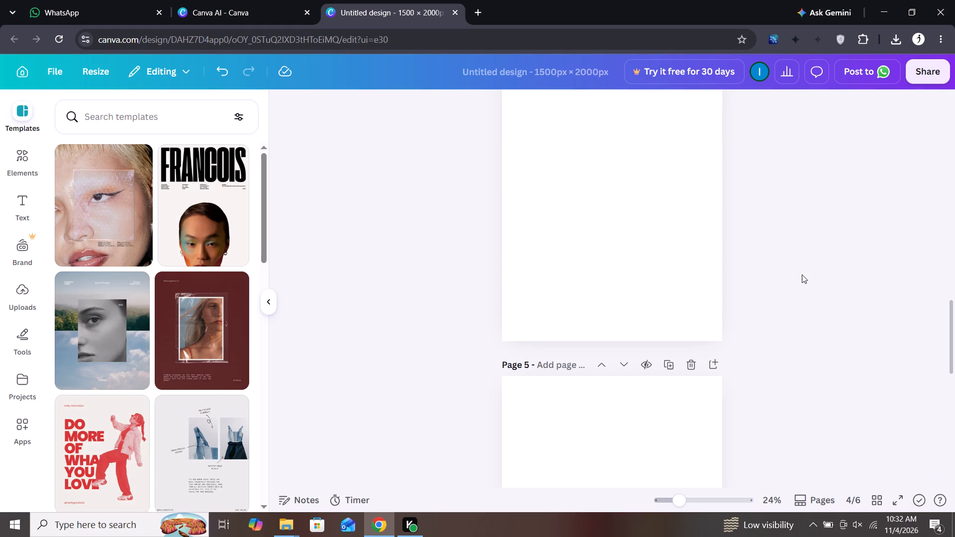
scroll(802, 275, up, 7)
click(670, 276)
right_click(670, 276)
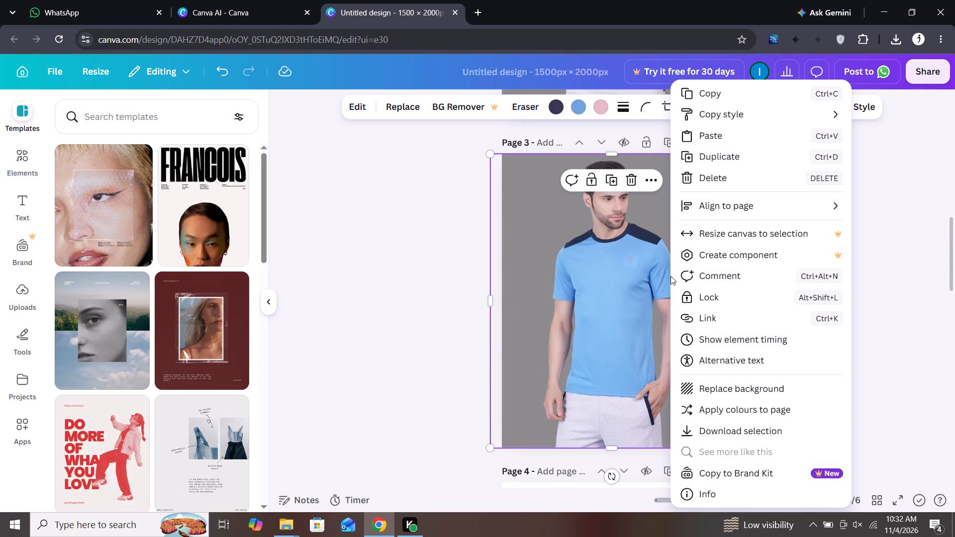
click(750, 179)
Delete the blue T-shirt model photos from pages 2 and 1 of the design.
scroll(608, 280, up, 2)
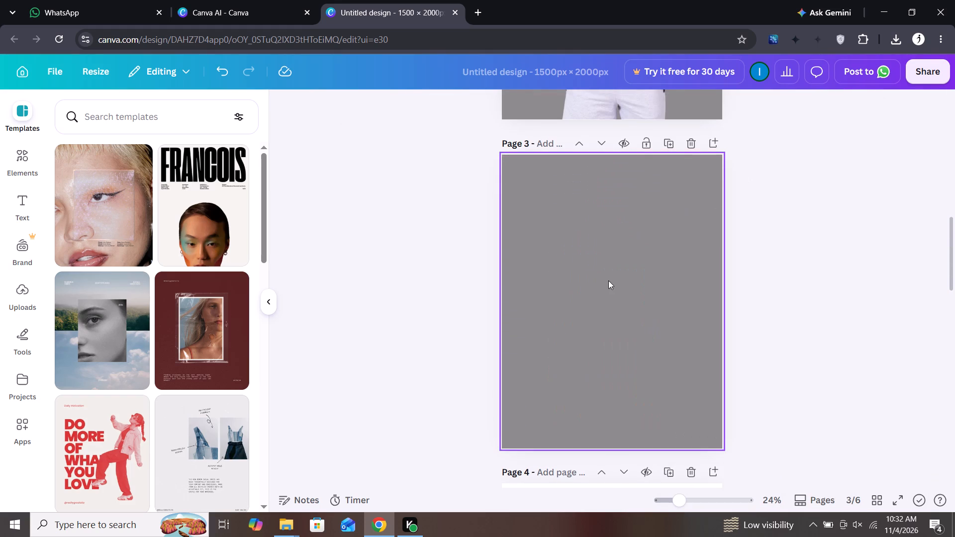
scroll(608, 280, up, 2)
click(601, 251)
right_click(601, 251)
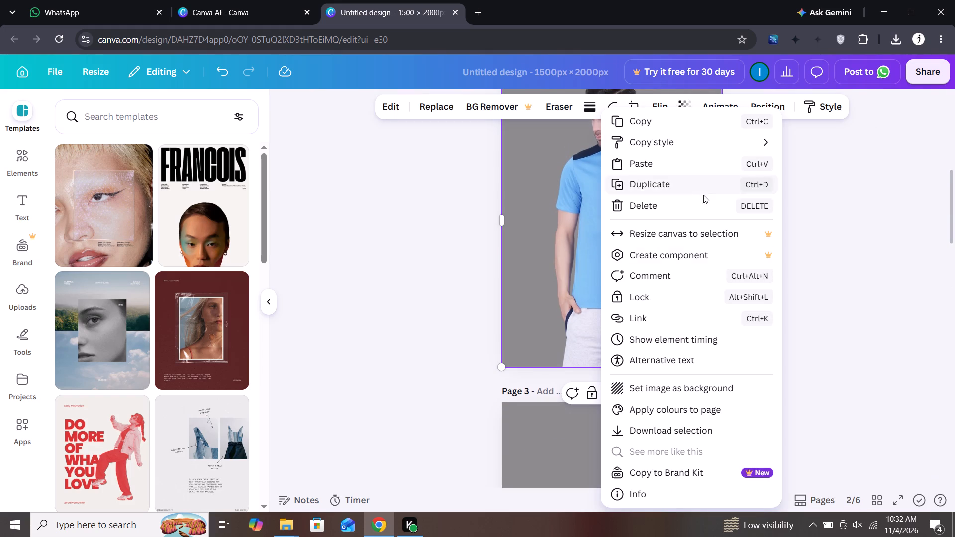
click(701, 205)
scroll(585, 265, up, 5)
click(581, 263)
right_click(580, 263)
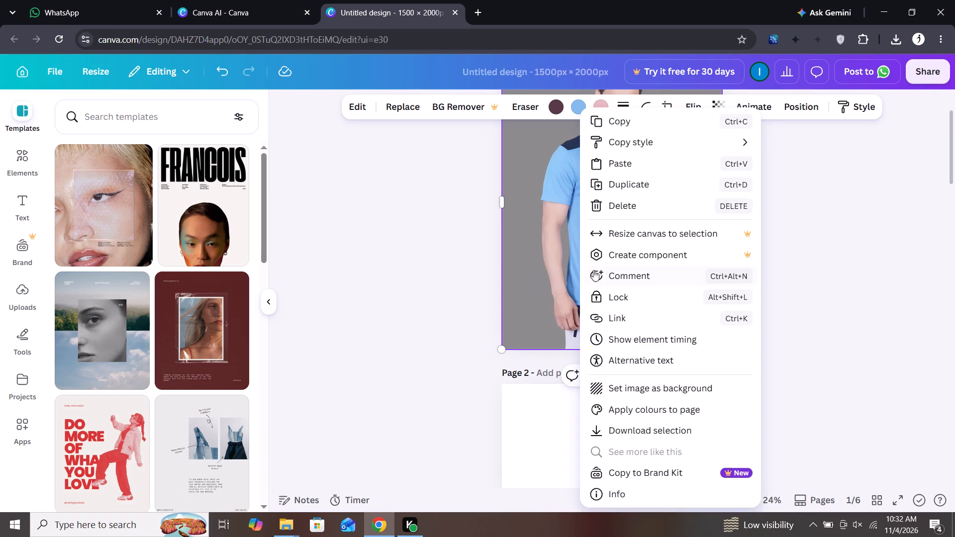
click(626, 204)
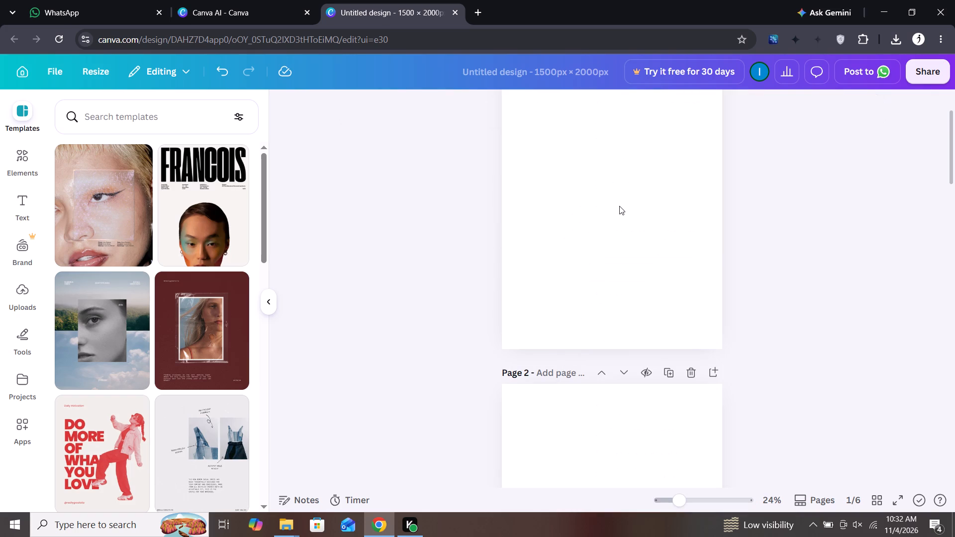
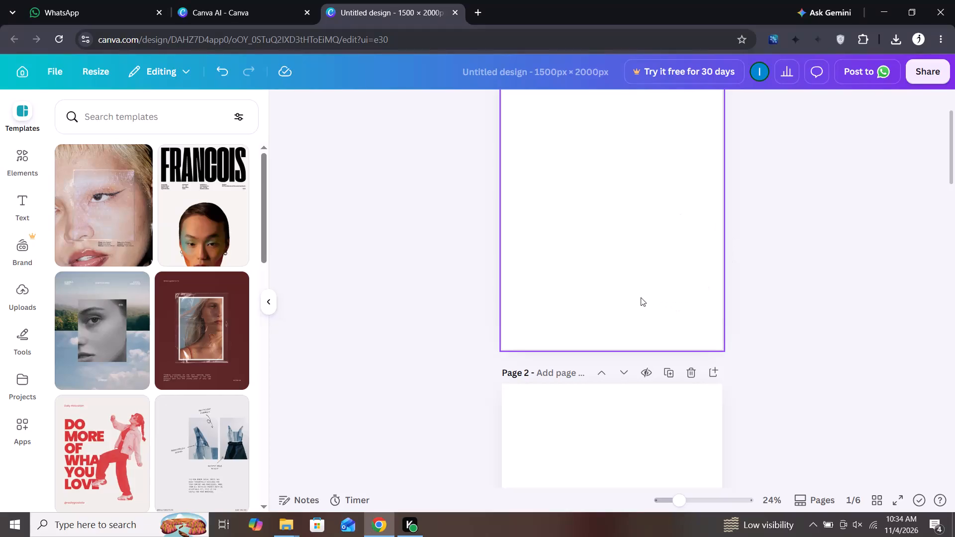
Delete the grey background from page 3 of the design.
scroll(643, 298, up, 11)
scroll(644, 298, down, 14)
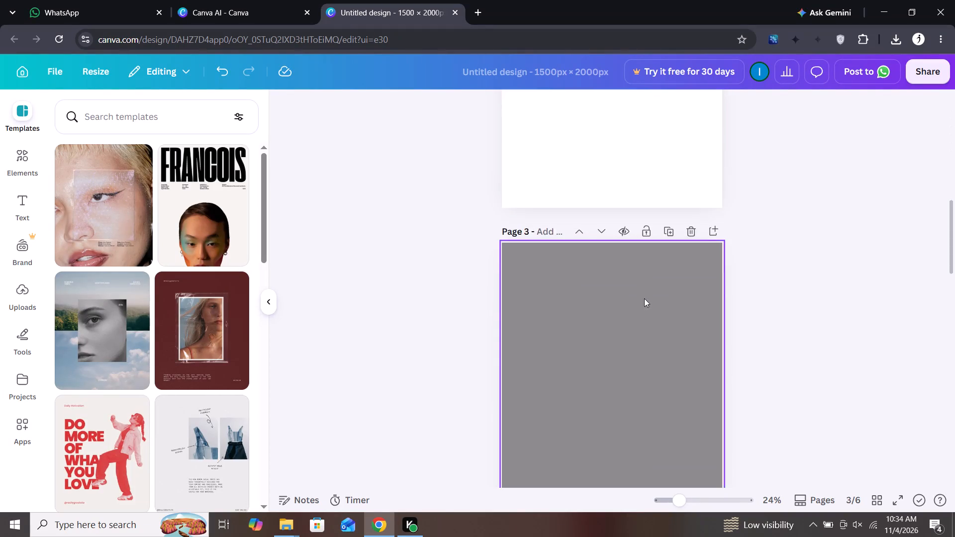
scroll(644, 298, down, 10)
scroll(644, 298, up, 9)
scroll(640, 239, up, 3)
click(640, 239)
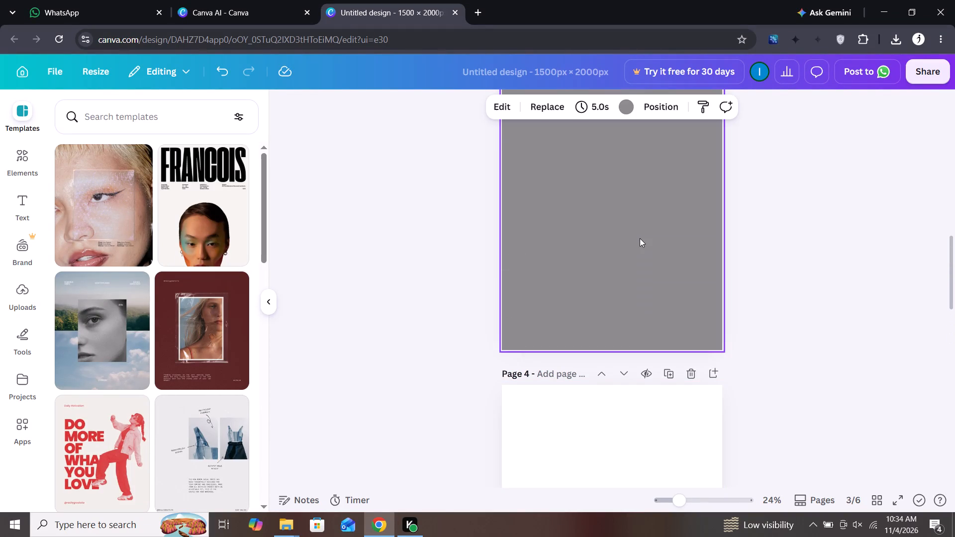
right_click(640, 238)
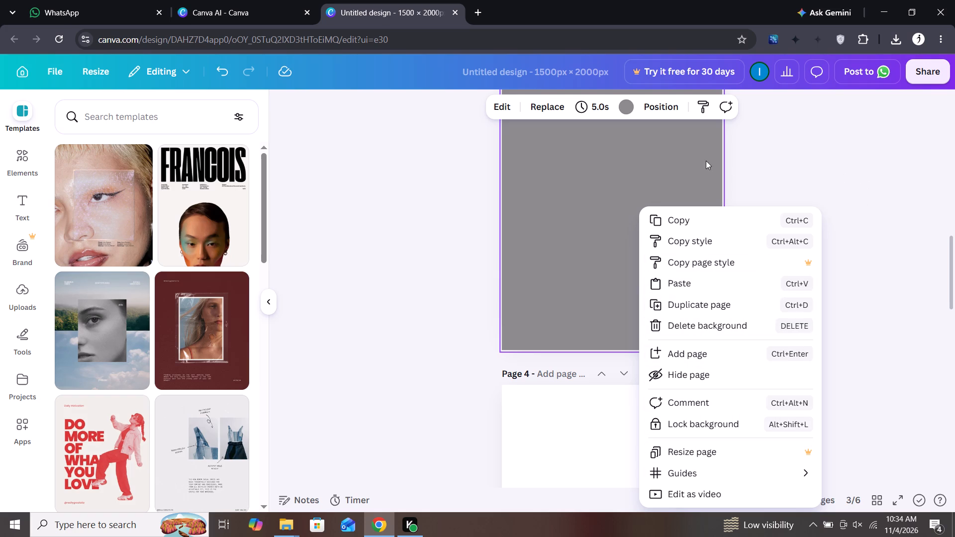
click(647, 172)
right_click(647, 172)
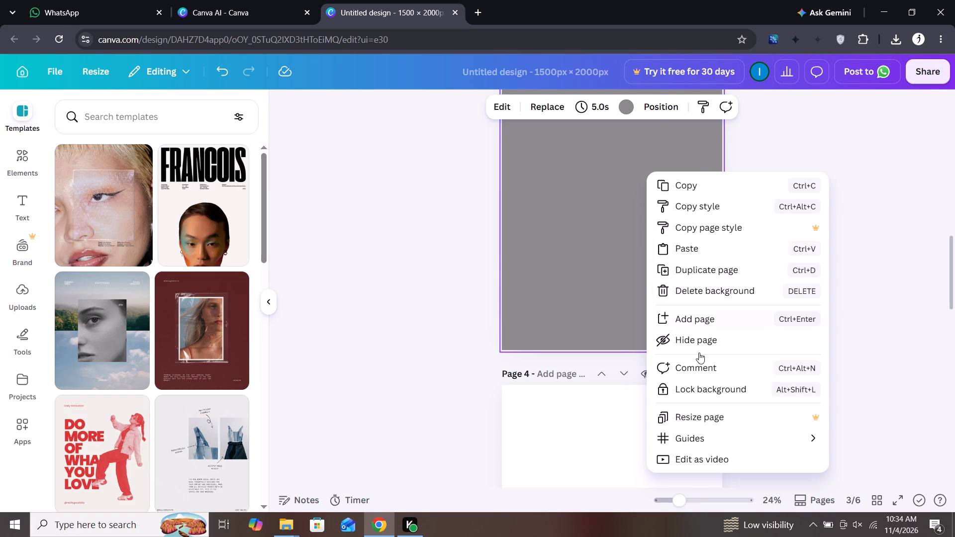
click(738, 291)
click(811, 265)
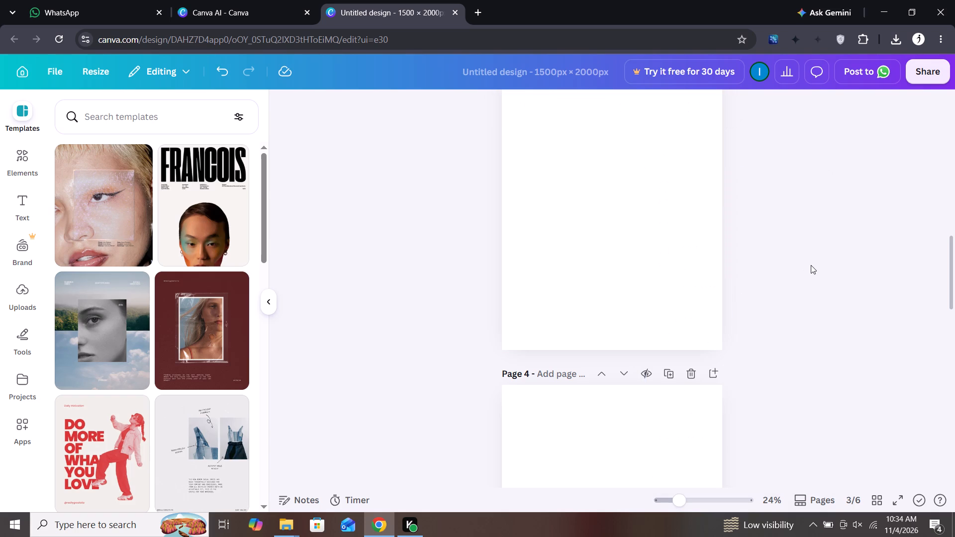
Look through the design's pages to check for leftover photos or backgrounds.
scroll(816, 329, up, 19)
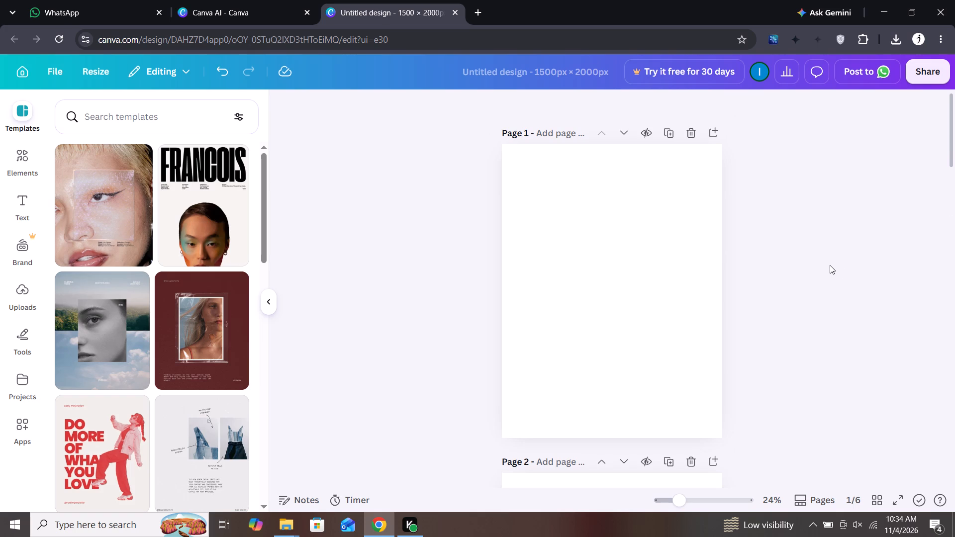
scroll(829, 265, down, 4)
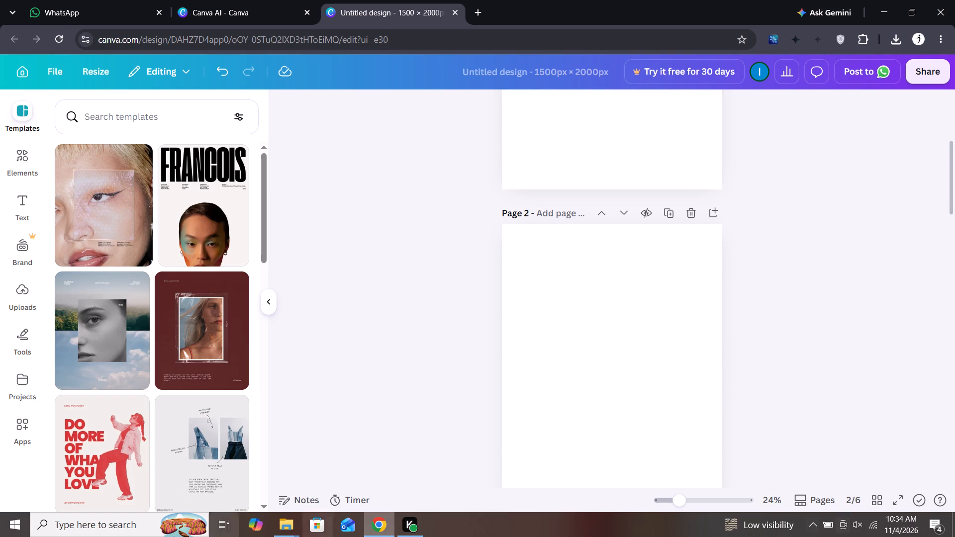
scroll(417, 243, up, 14)
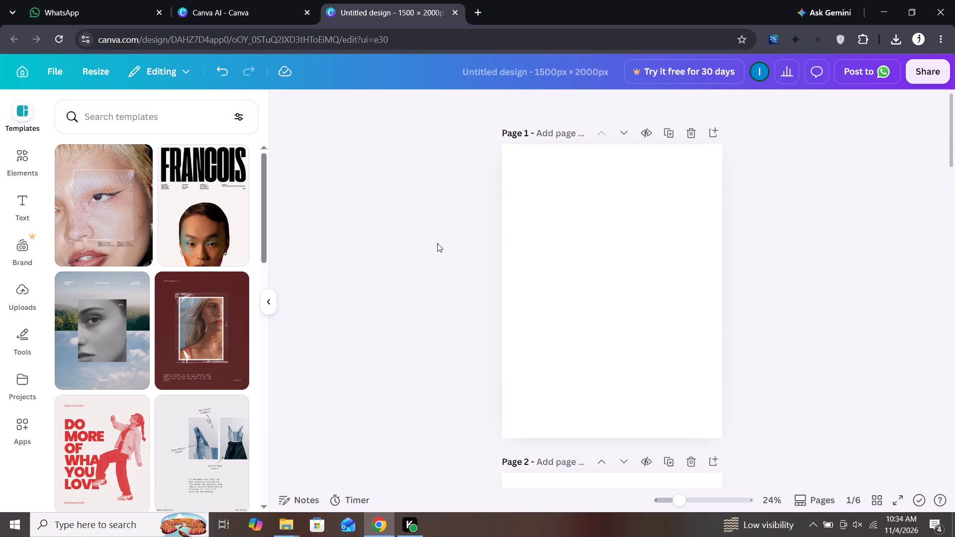
scroll(437, 243, up, 4)
click(570, 280)
double_click(495, 284)
click(561, 271)
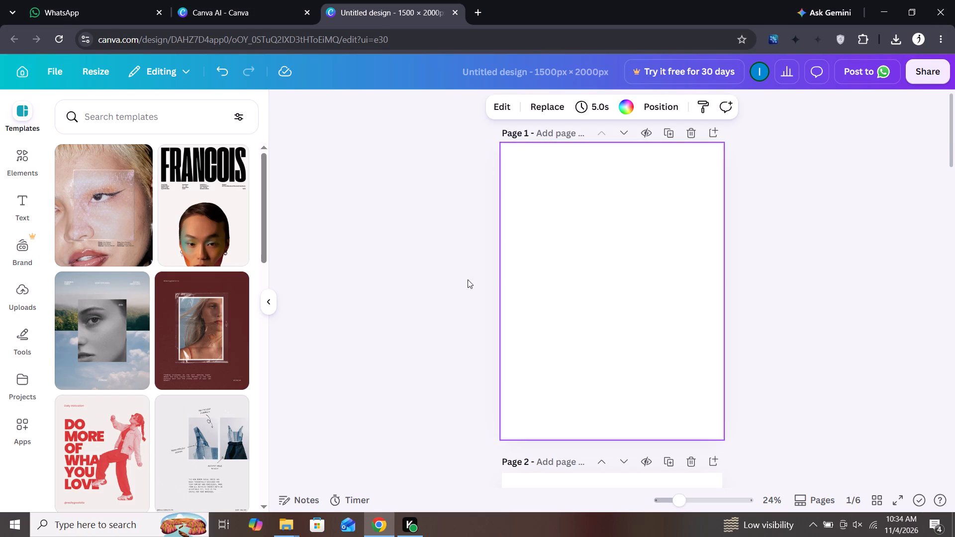
click(546, 280)
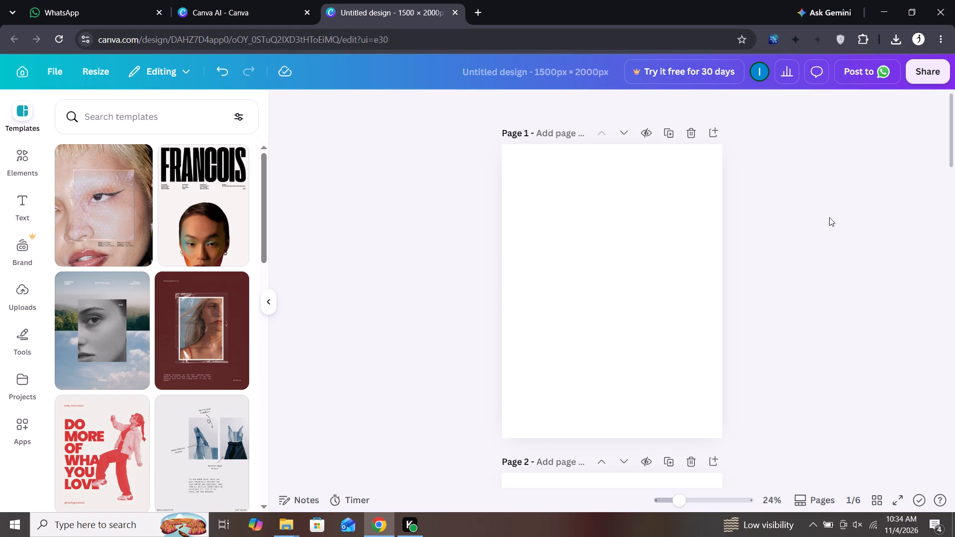
click(828, 216)
click(706, 244)
click(809, 254)
scroll(808, 238, down, 20)
scroll(808, 238, down, 16)
scroll(808, 238, up, 14)
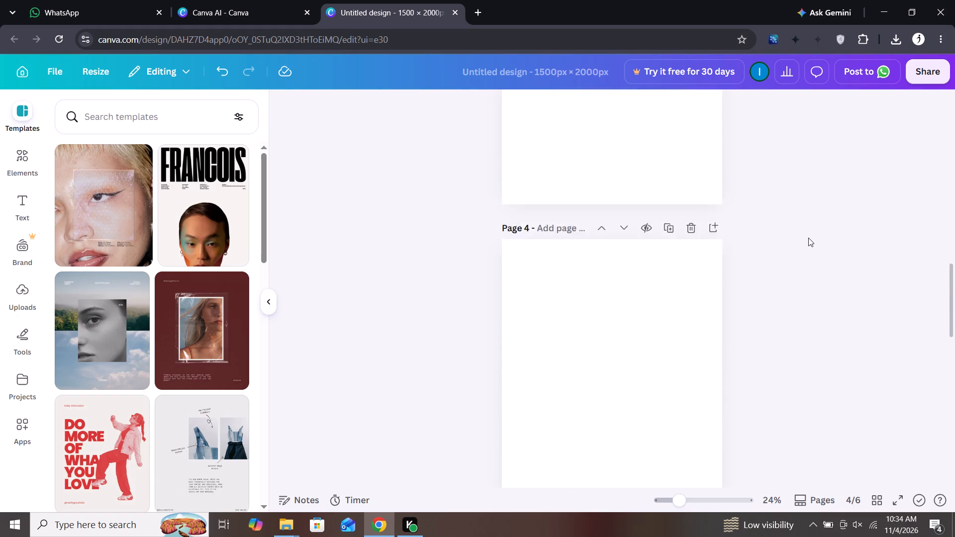
scroll(808, 238, up, 20)
scroll(808, 238, up, 13)
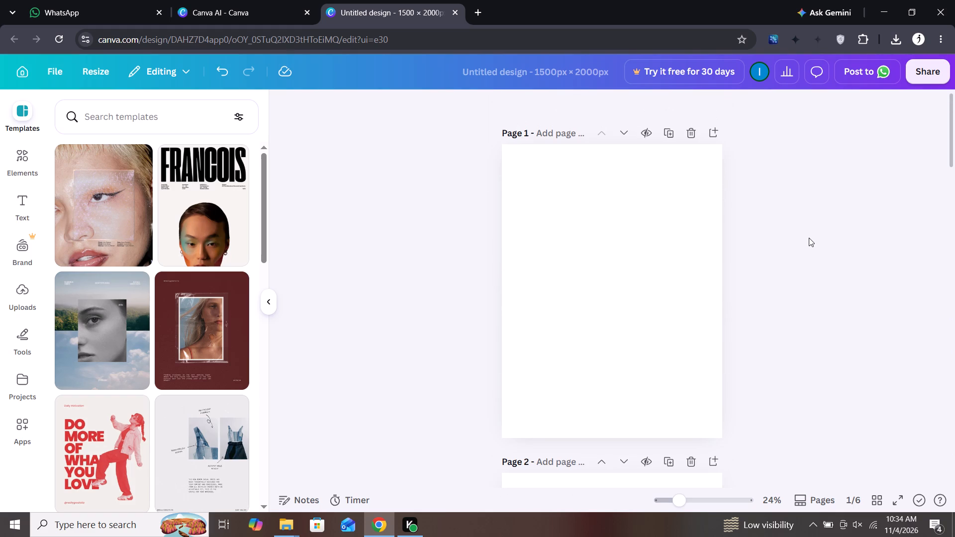
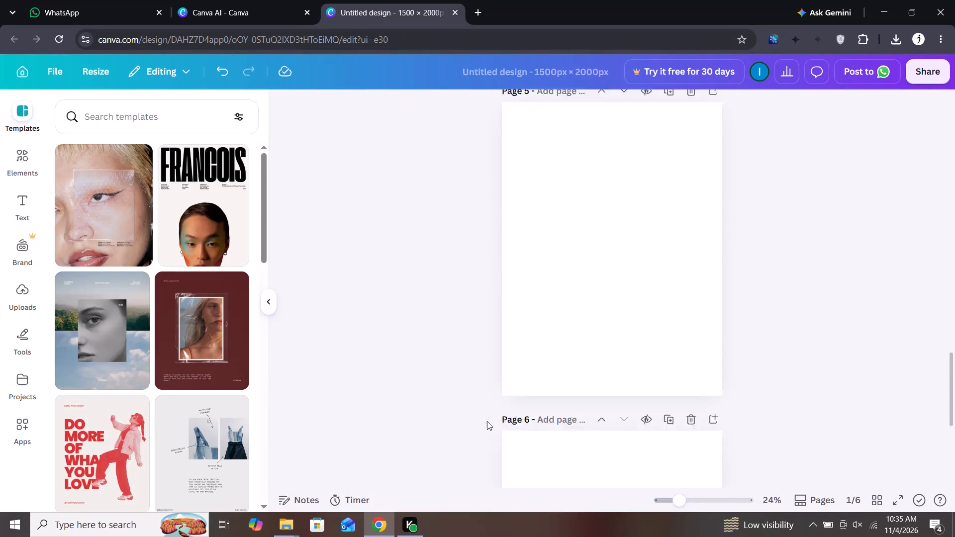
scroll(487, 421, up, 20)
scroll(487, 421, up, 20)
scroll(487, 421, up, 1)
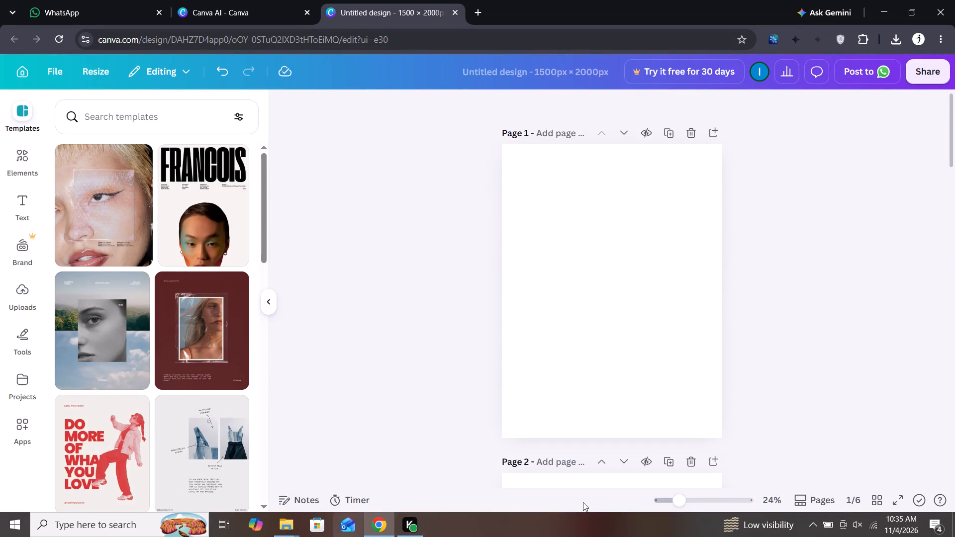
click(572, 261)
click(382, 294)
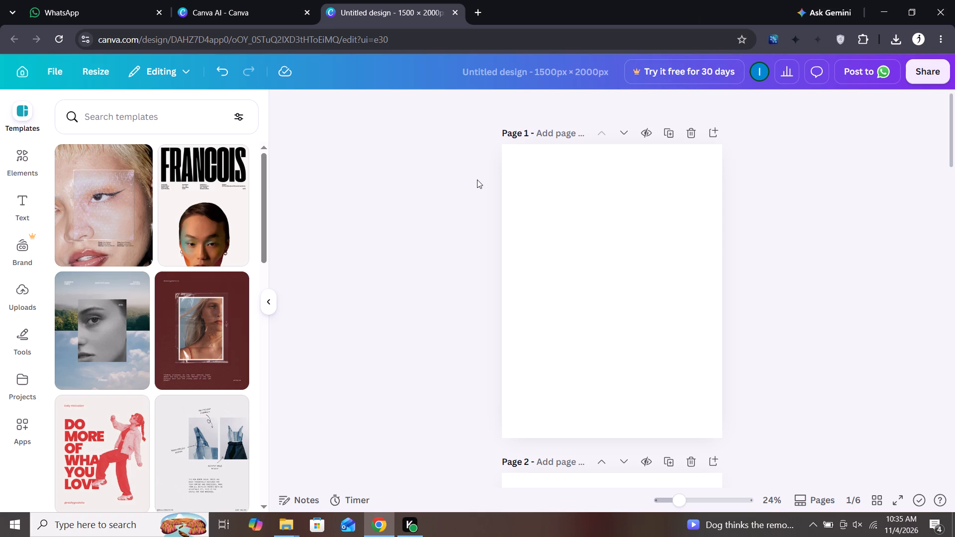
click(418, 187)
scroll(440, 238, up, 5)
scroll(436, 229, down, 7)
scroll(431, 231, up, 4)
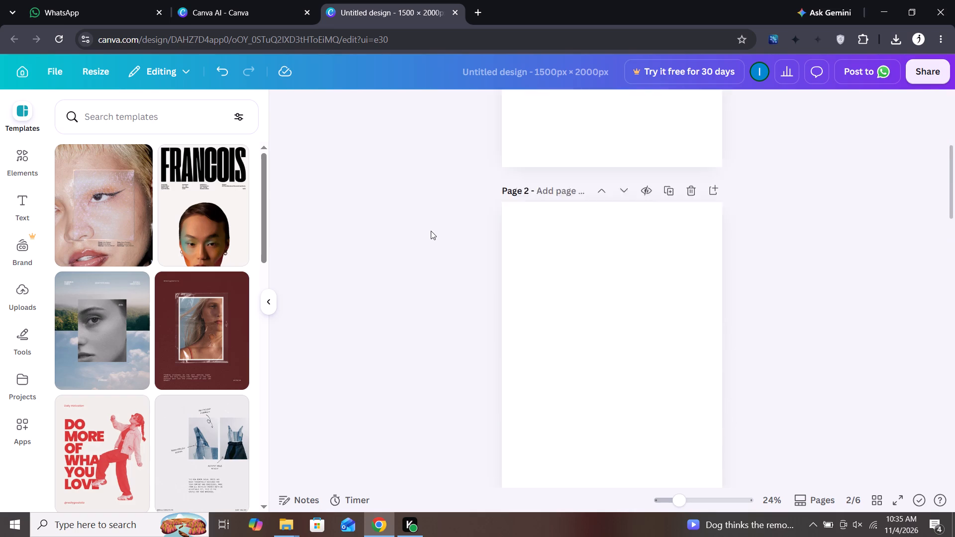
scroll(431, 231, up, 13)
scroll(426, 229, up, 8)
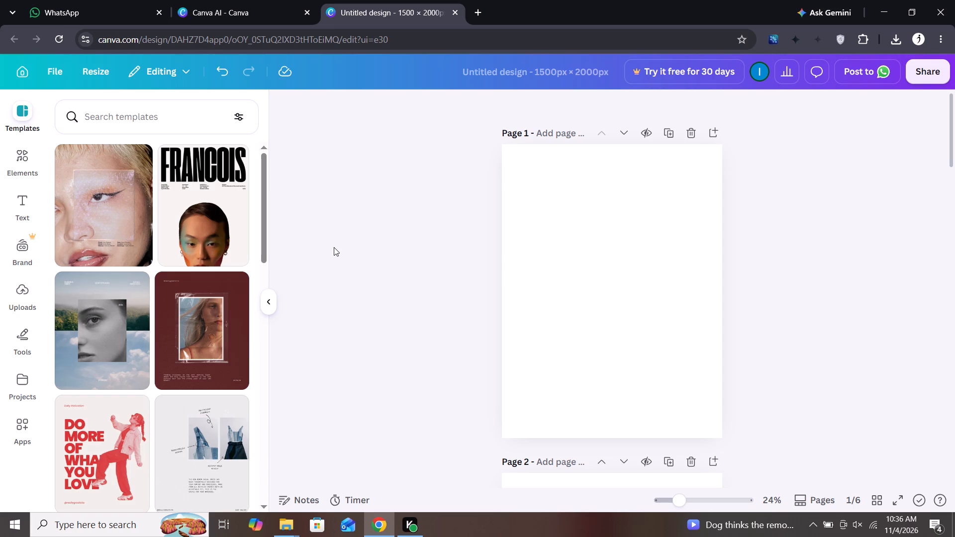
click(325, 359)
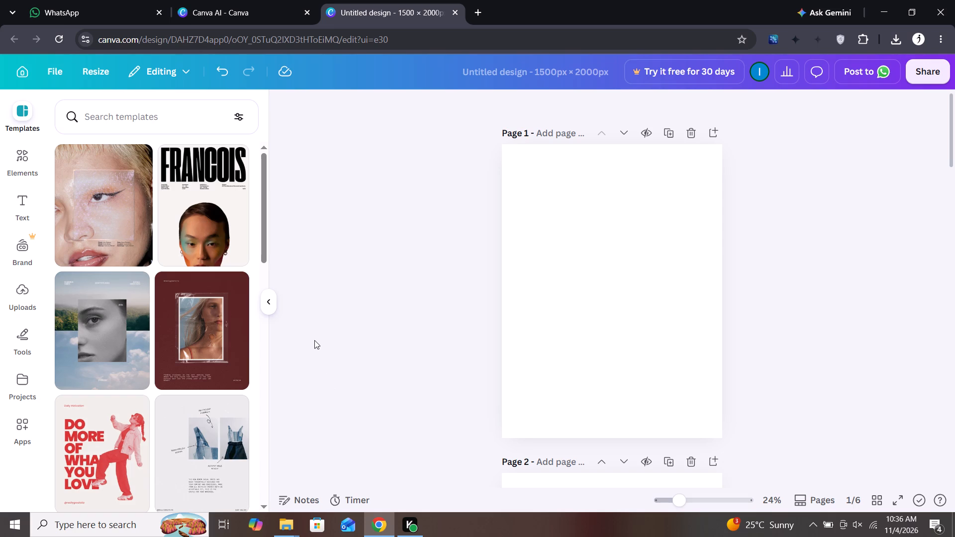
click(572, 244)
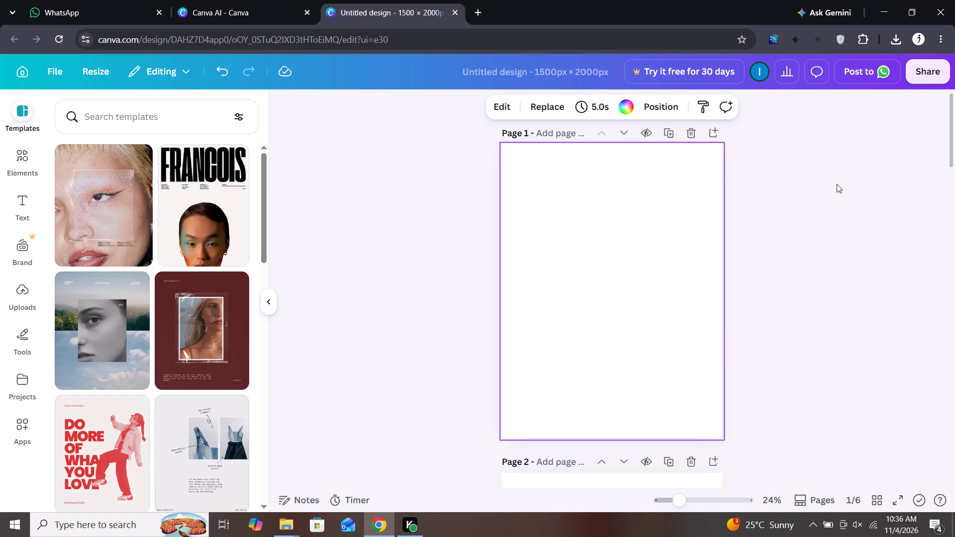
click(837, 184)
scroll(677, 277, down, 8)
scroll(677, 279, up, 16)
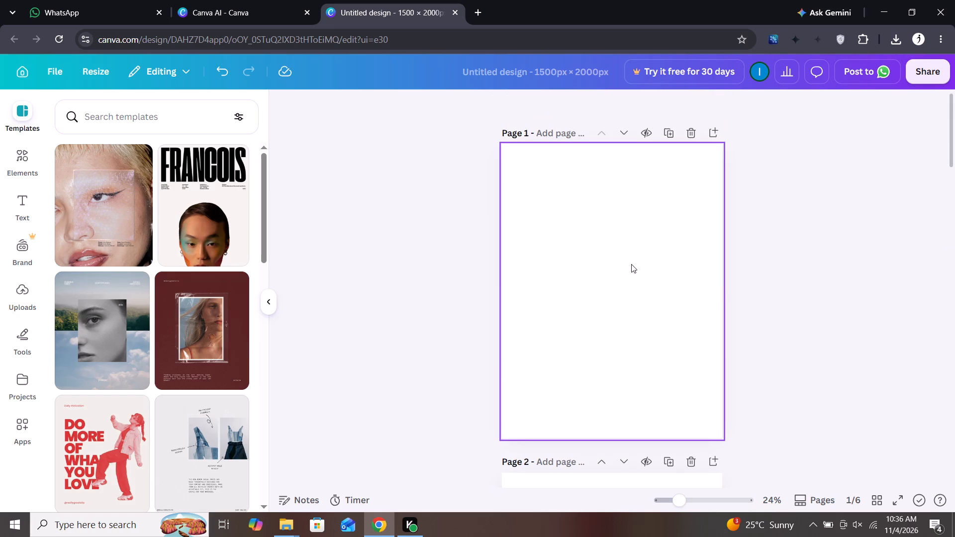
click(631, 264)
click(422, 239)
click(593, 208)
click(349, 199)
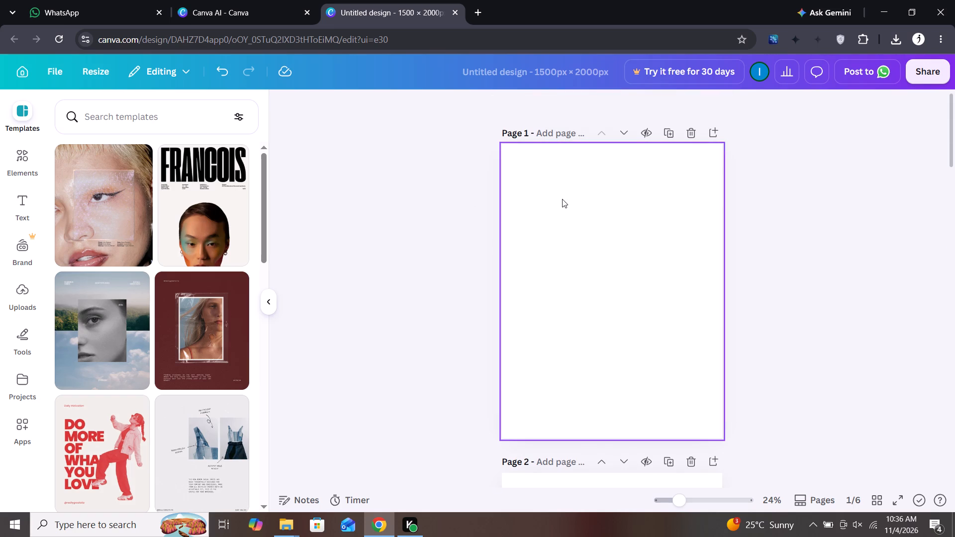
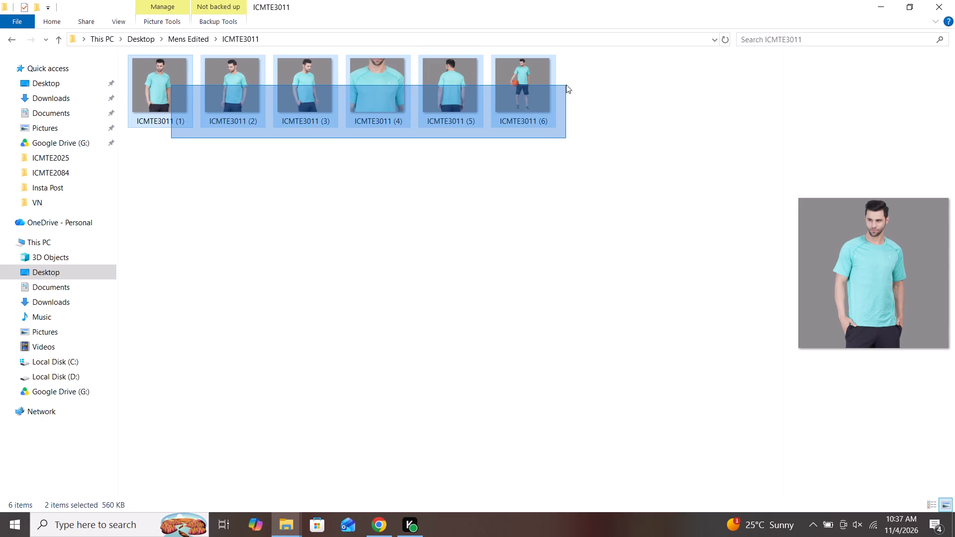
Add all six ICMTE3011 photos from the folder to page 1 of the 1500 × 2000 px Canva design.
drag(566, 85, 555, 87)
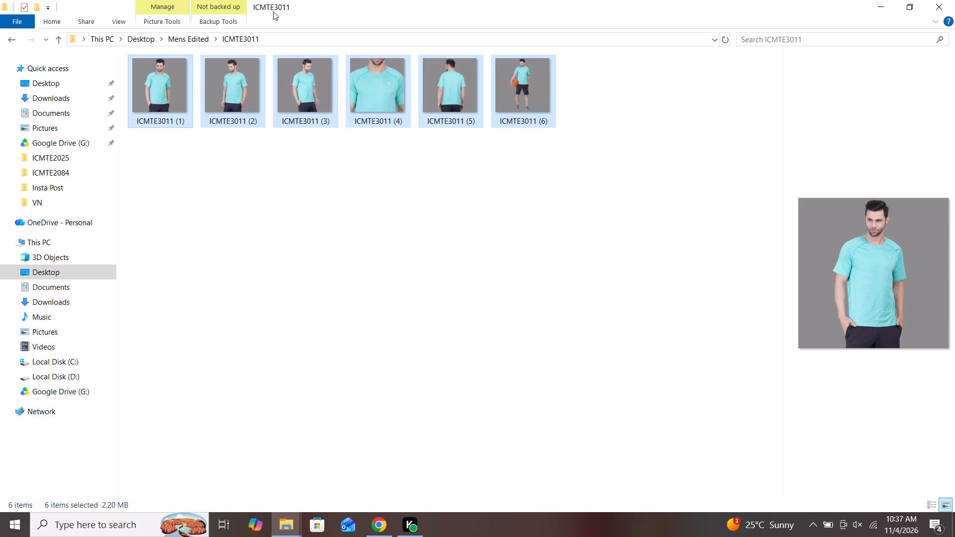
drag(173, 88, 271, 364)
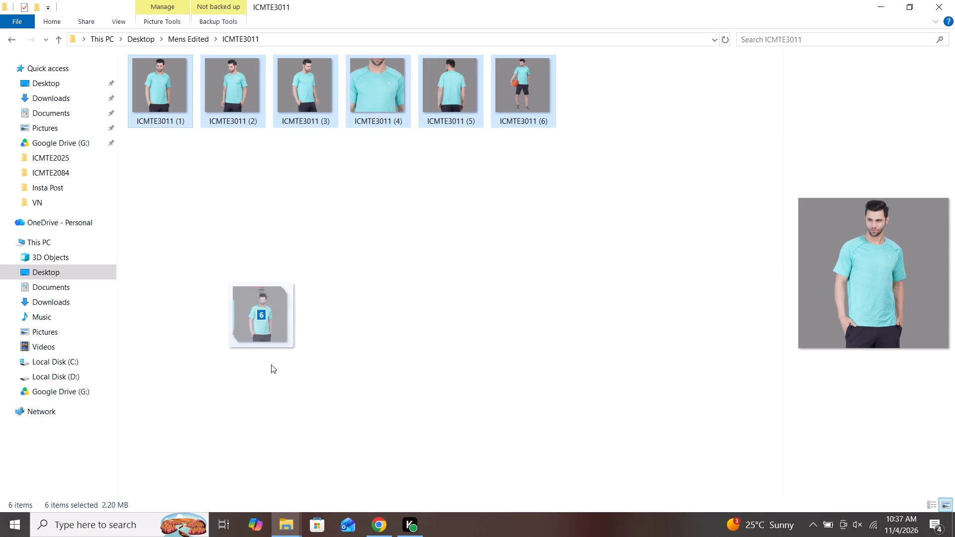
drag(271, 364, 521, 352)
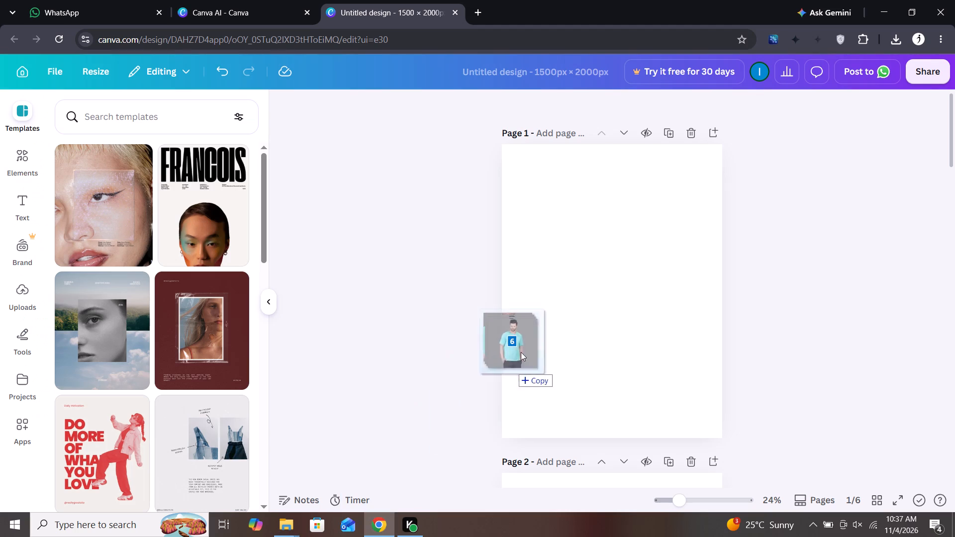
drag(521, 352, 596, 295)
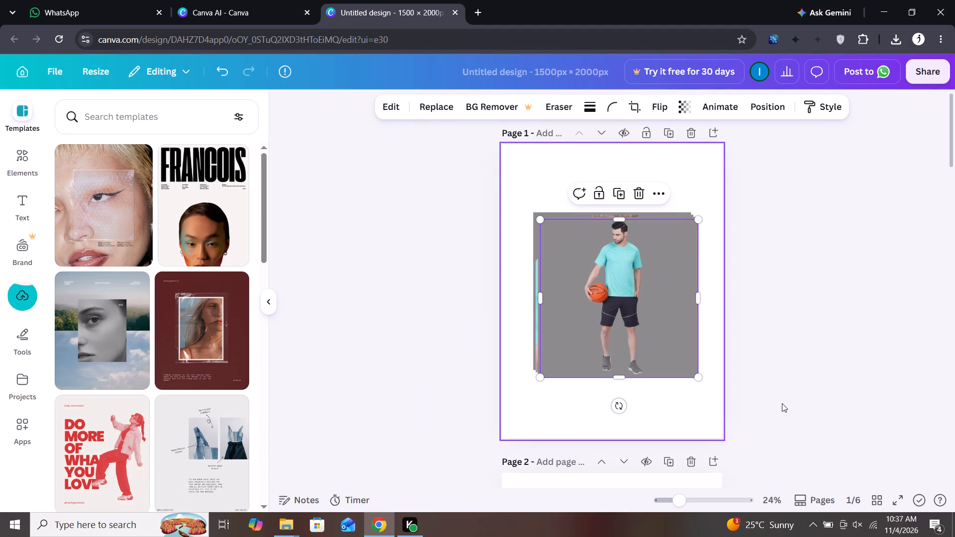
Move the full-length basketball photo from page 1 to page 6 and centre it on the page.
drag(649, 293, 648, 320)
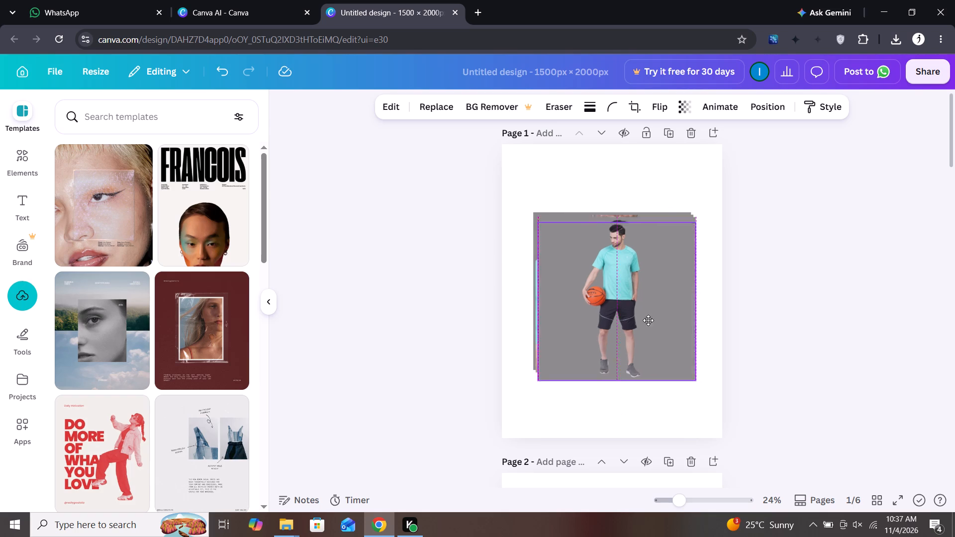
drag(648, 320, 665, 347)
scroll(658, 322, down, 19)
scroll(665, 347, down, 5)
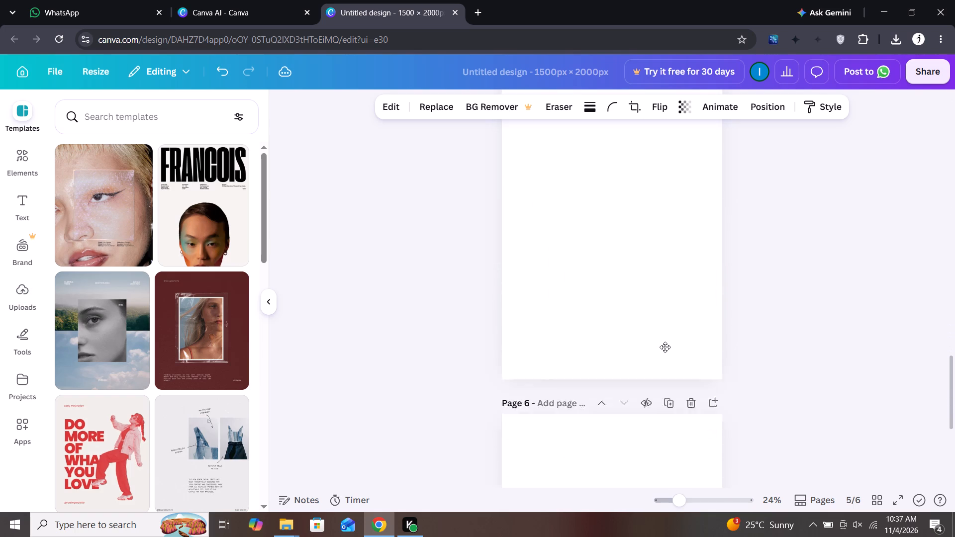
drag(665, 347, 624, 282)
scroll(665, 346, down, 5)
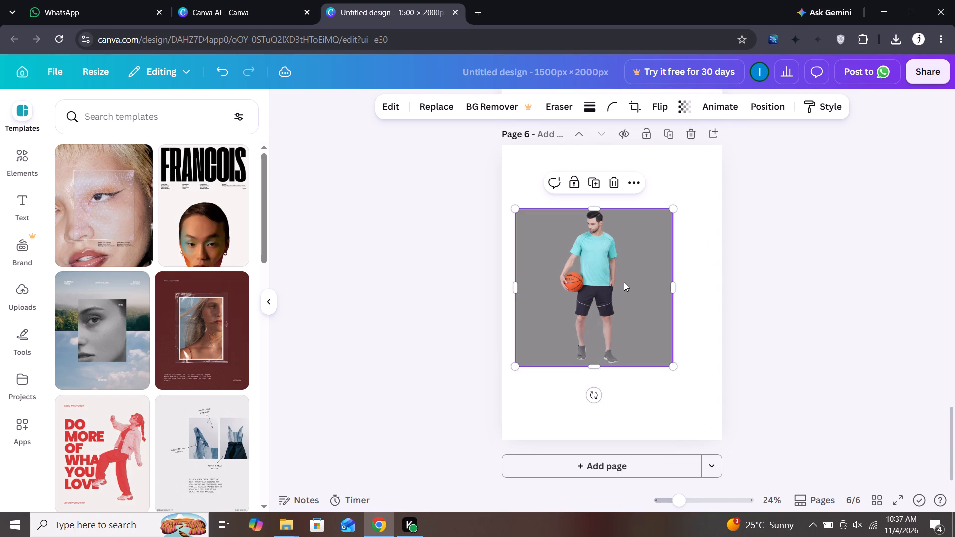
drag(605, 281, 626, 286)
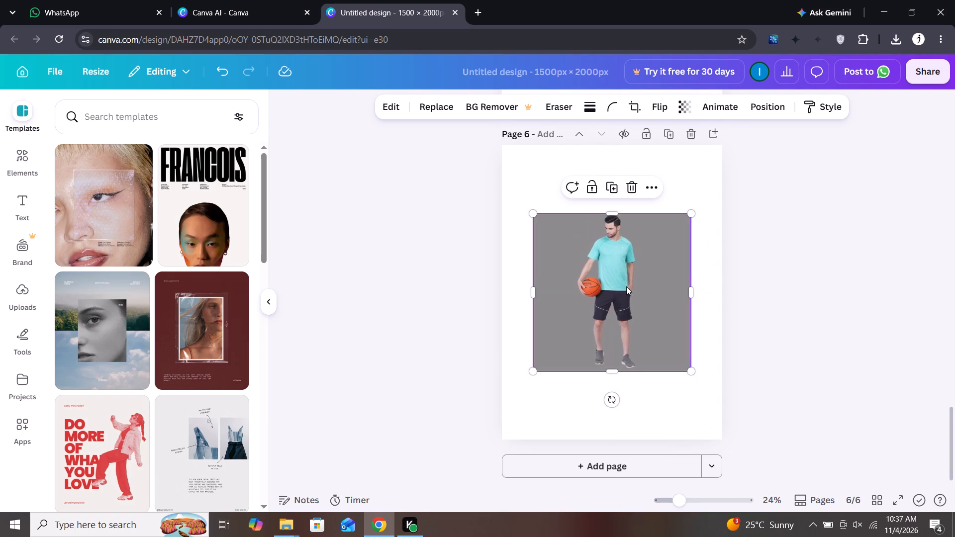
Move the back-view T-shirt photo from page 1 to the middle of page 5.
scroll(631, 295, up, 2)
scroll(631, 295, up, 20)
scroll(631, 295, up, 3)
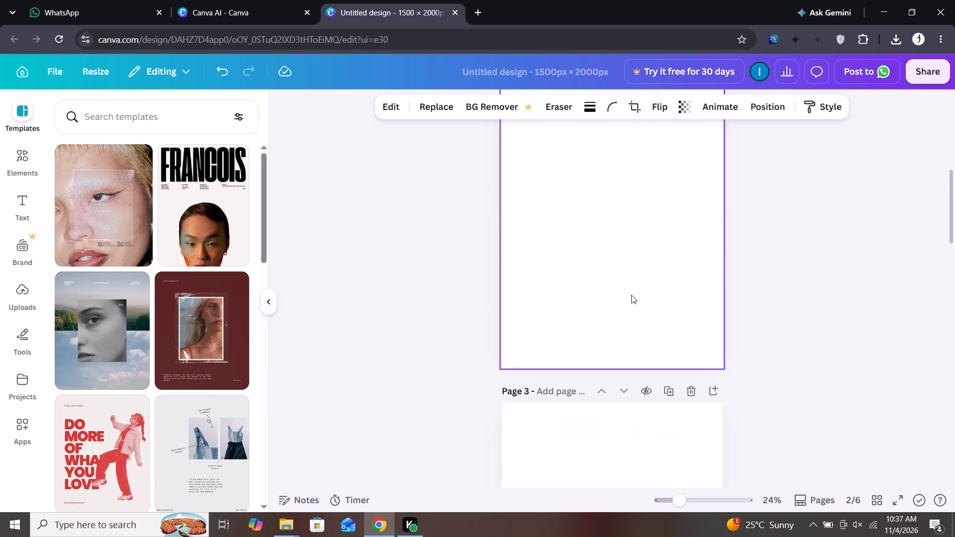
scroll(631, 295, up, 20)
scroll(631, 295, up, 7)
drag(619, 287, 637, 324)
scroll(629, 323, down, 5)
scroll(630, 323, up, 1)
scroll(632, 323, down, 3)
scroll(632, 323, up, 1)
scroll(638, 320, down, 3)
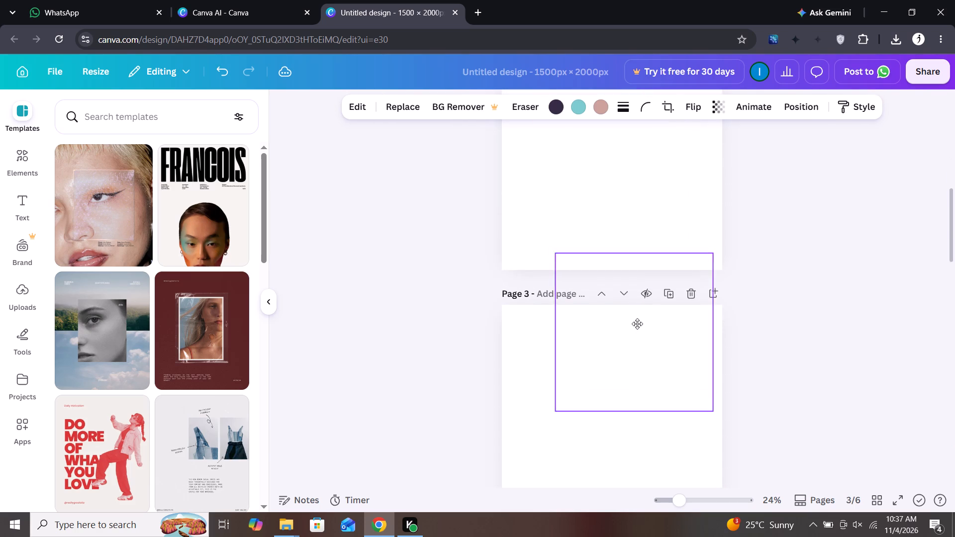
scroll(637, 324, down, 3)
drag(637, 324, 630, 325)
scroll(635, 324, down, 8)
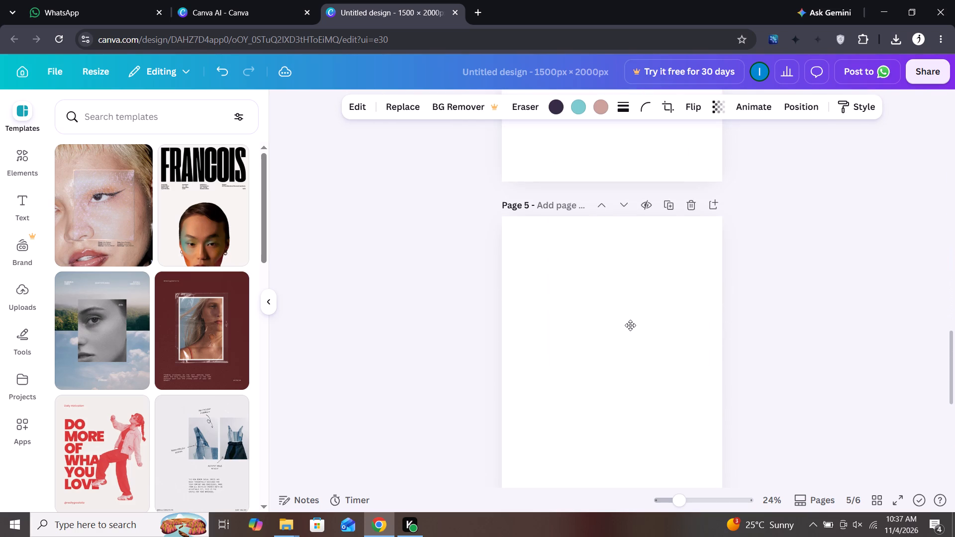
drag(630, 325, 609, 217)
scroll(630, 325, down, 6)
scroll(616, 252, up, 4)
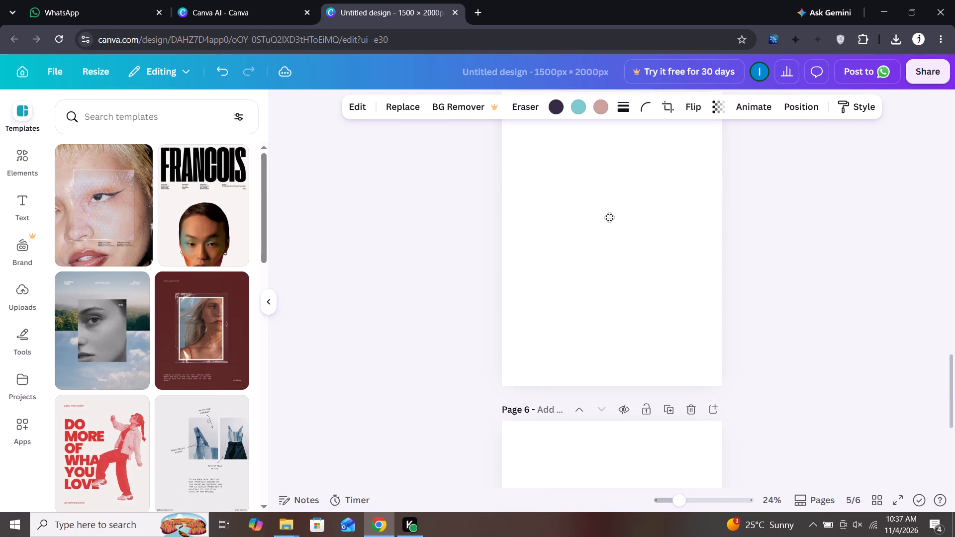
drag(609, 217, 609, 216)
Move the close-up T-shirt photo from page 1 to page 4 and centre it on the page.
scroll(609, 216, down, 1)
scroll(603, 226, up, 20)
scroll(603, 226, up, 5)
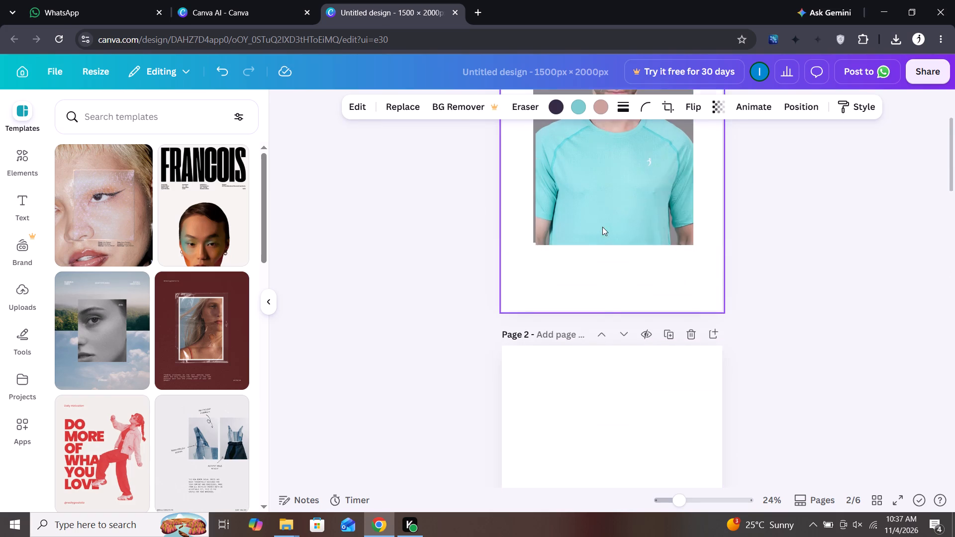
scroll(602, 227, up, 6)
drag(606, 281, 626, 315)
scroll(624, 315, down, 5)
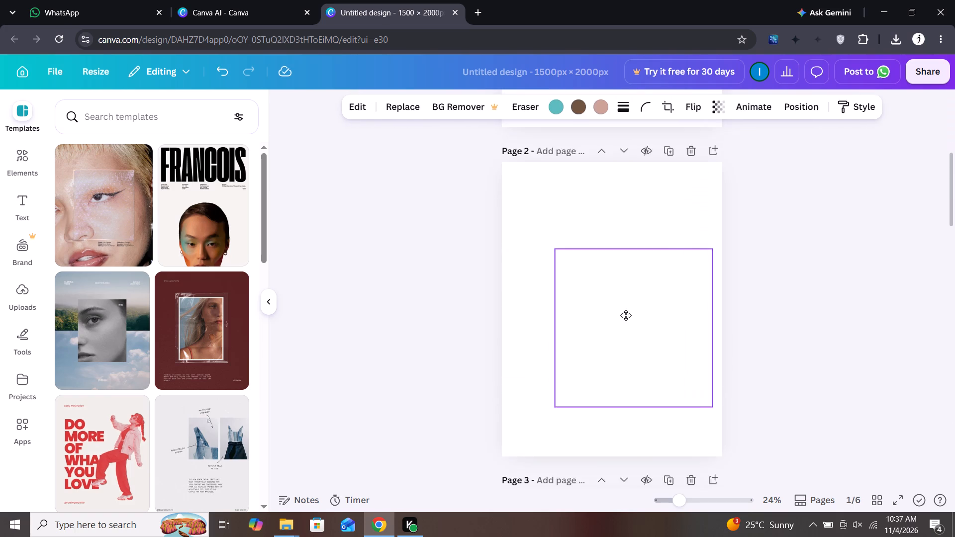
drag(626, 315, 620, 304)
scroll(626, 315, down, 13)
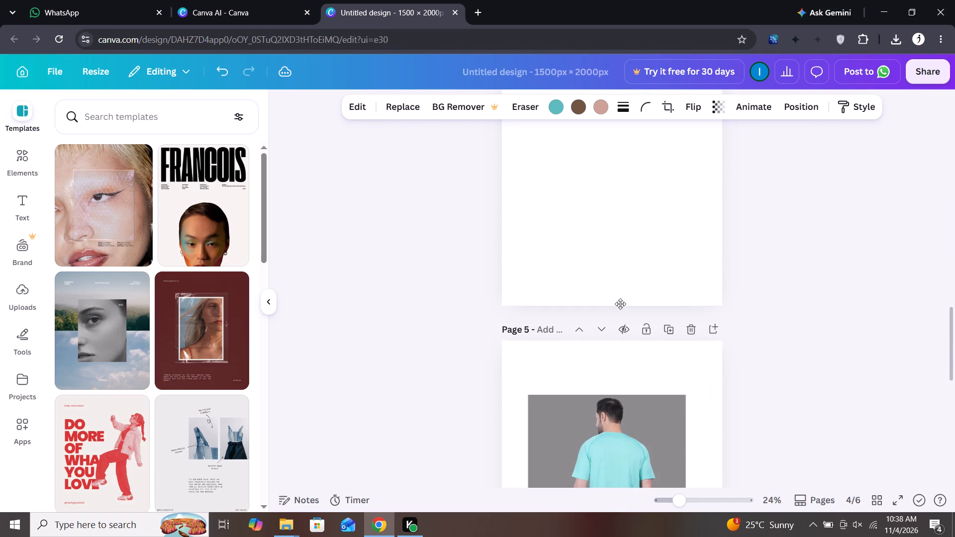
drag(620, 304, 606, 311)
Move the photo of the model turned sideways from page 1 to page 3 and centre it on the page.
scroll(620, 304, up, 15)
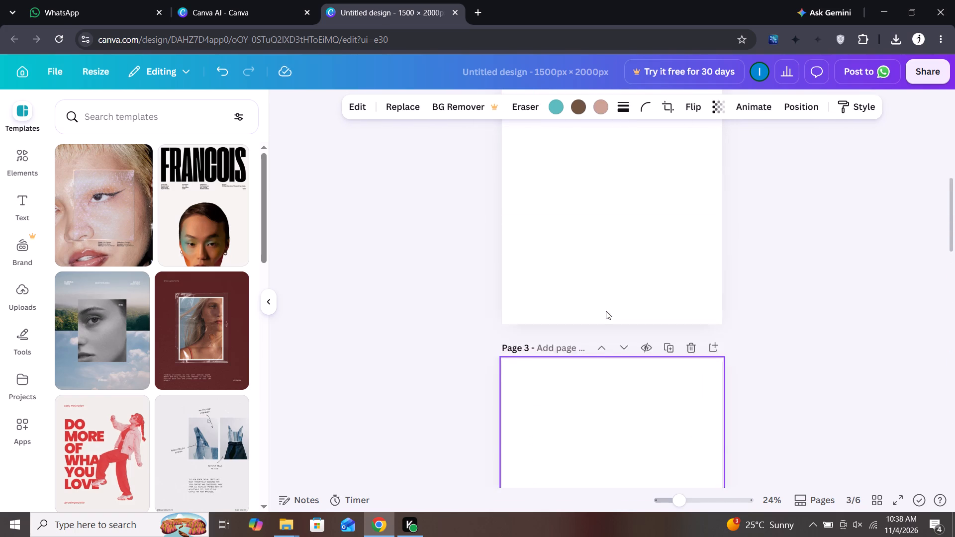
scroll(606, 311, up, 6)
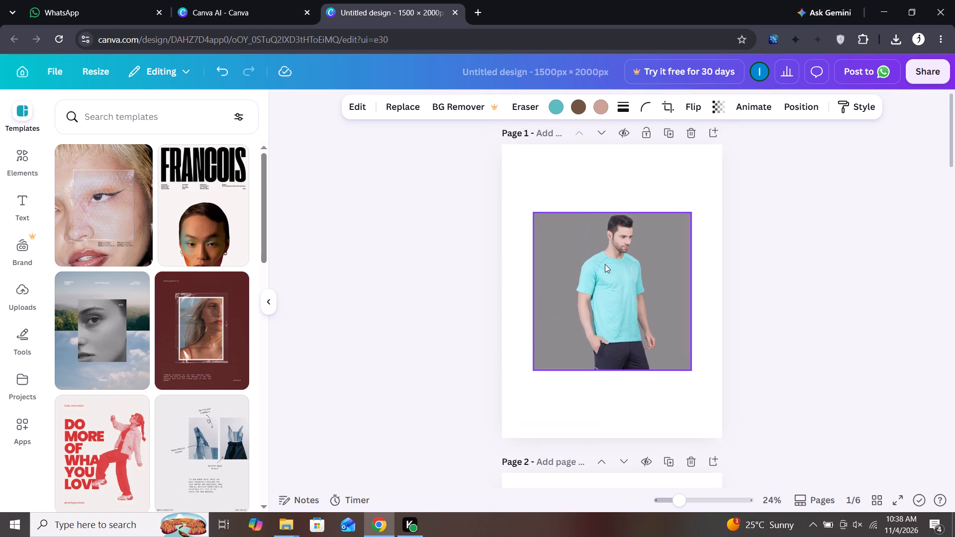
drag(605, 264, 599, 250)
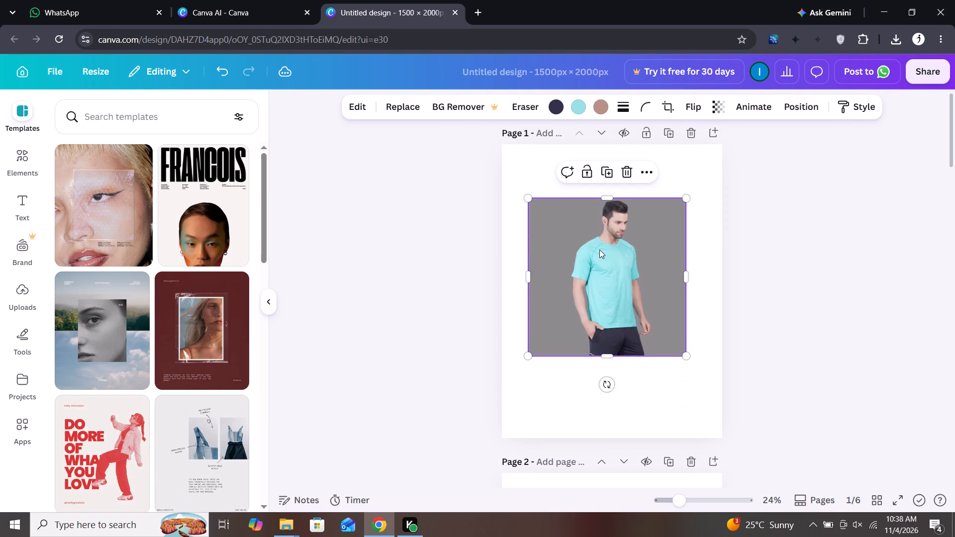
scroll(599, 249, down, 1)
drag(601, 232, 611, 268)
scroll(611, 268, down, 4)
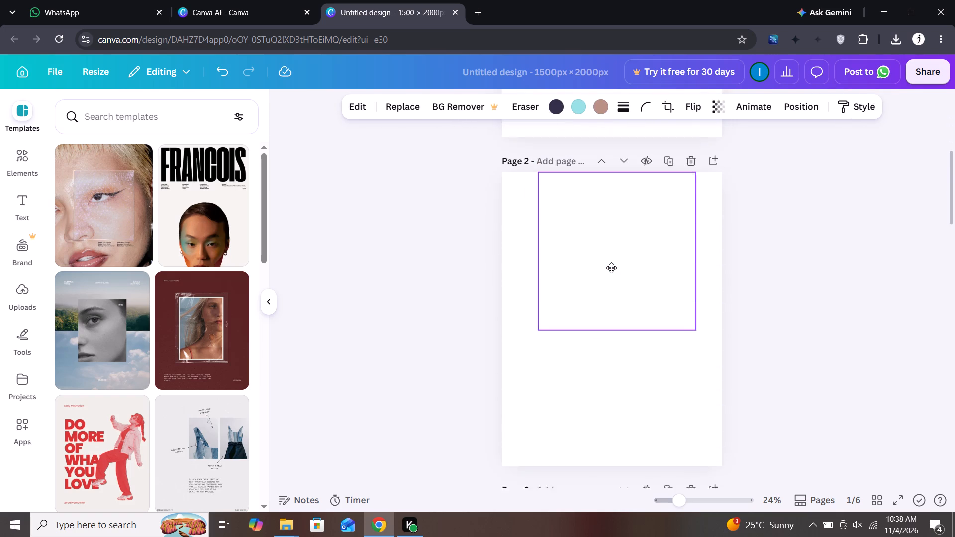
drag(611, 268, 608, 260)
scroll(612, 268, down, 2)
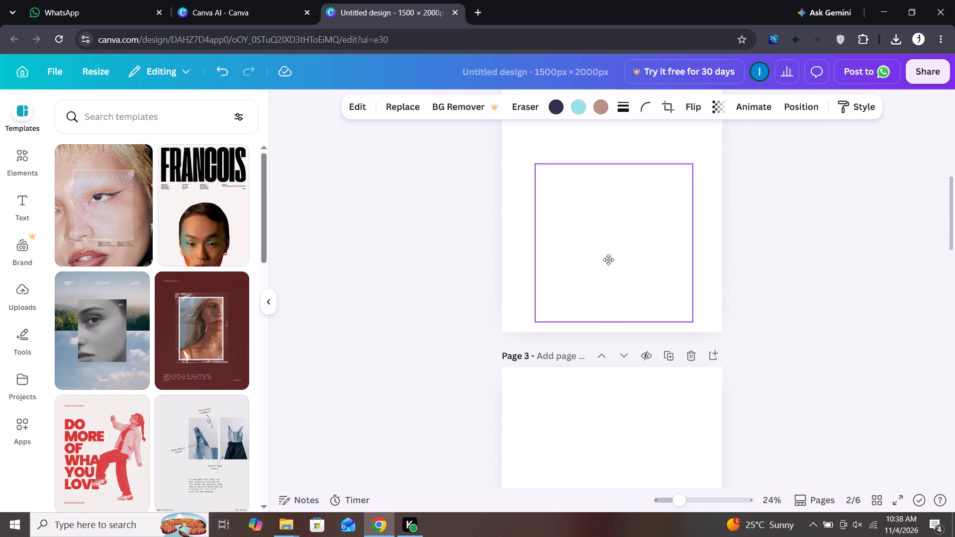
drag(608, 260, 611, 232)
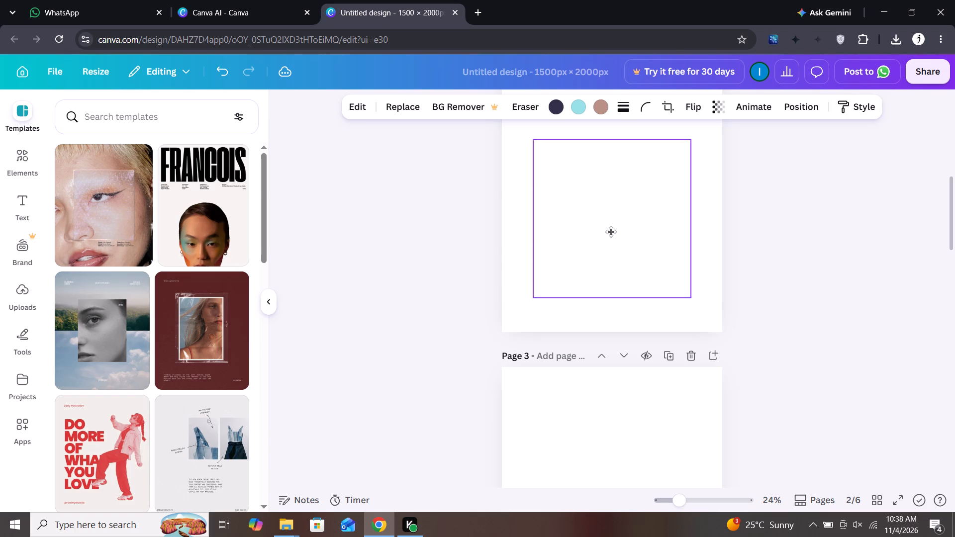
drag(611, 232, 611, 228)
scroll(612, 229, down, 6)
scroll(612, 229, up, 7)
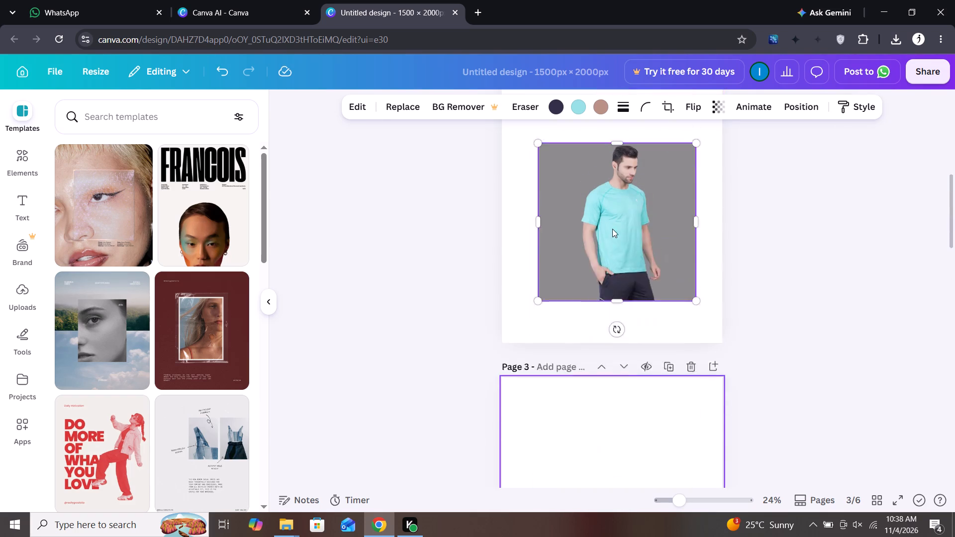
click(613, 229)
scroll(618, 264, down, 5)
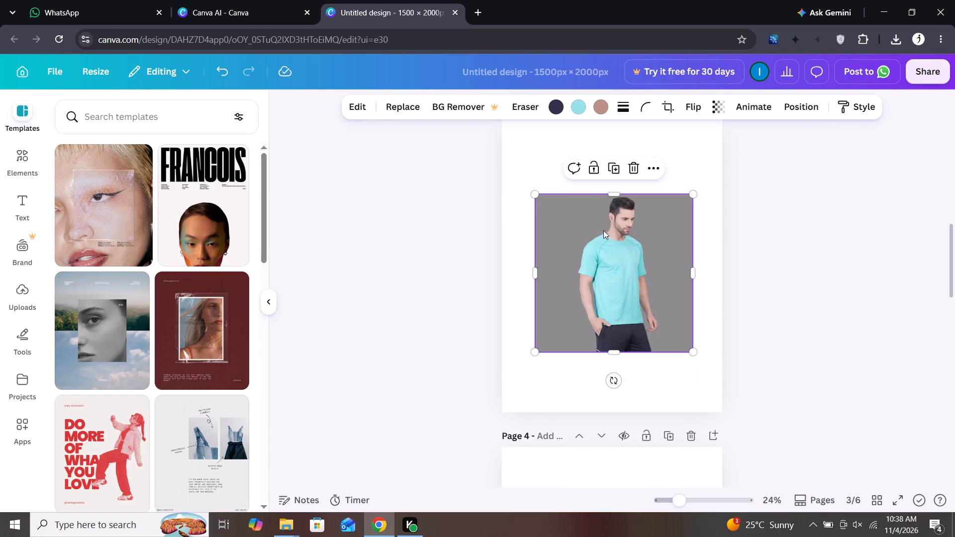
scroll(751, 305, down, 3)
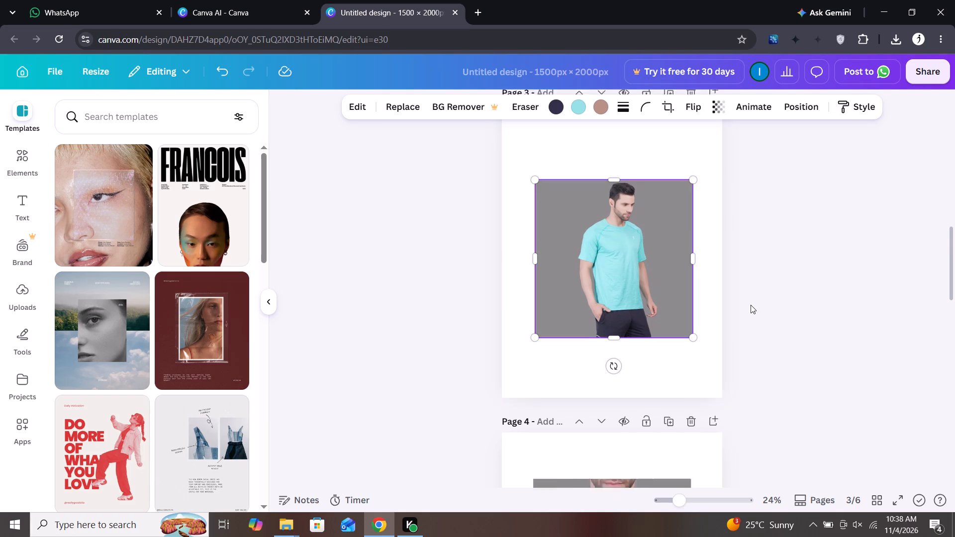
scroll(751, 305, down, 3)
scroll(751, 305, up, 6)
drag(610, 271, 604, 269)
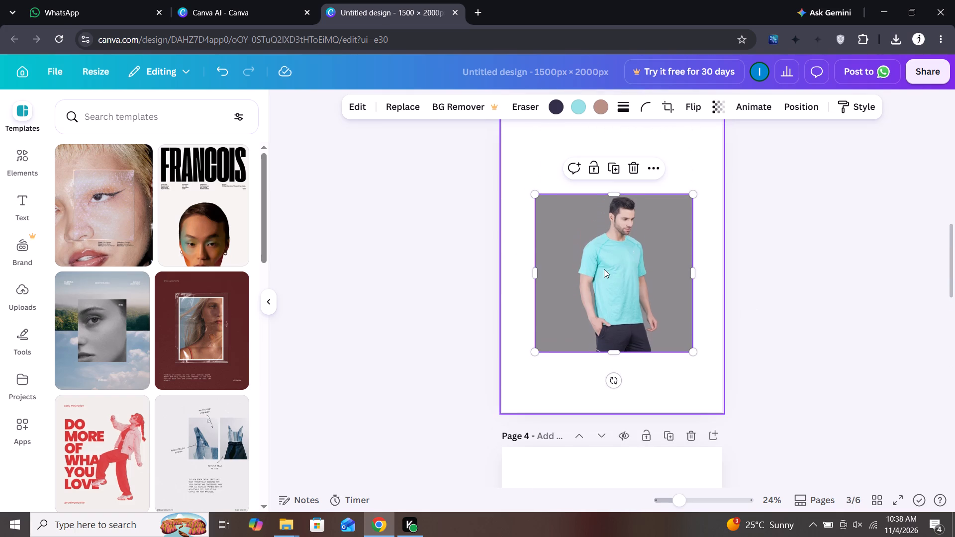
drag(604, 269, 609, 266)
click(804, 288)
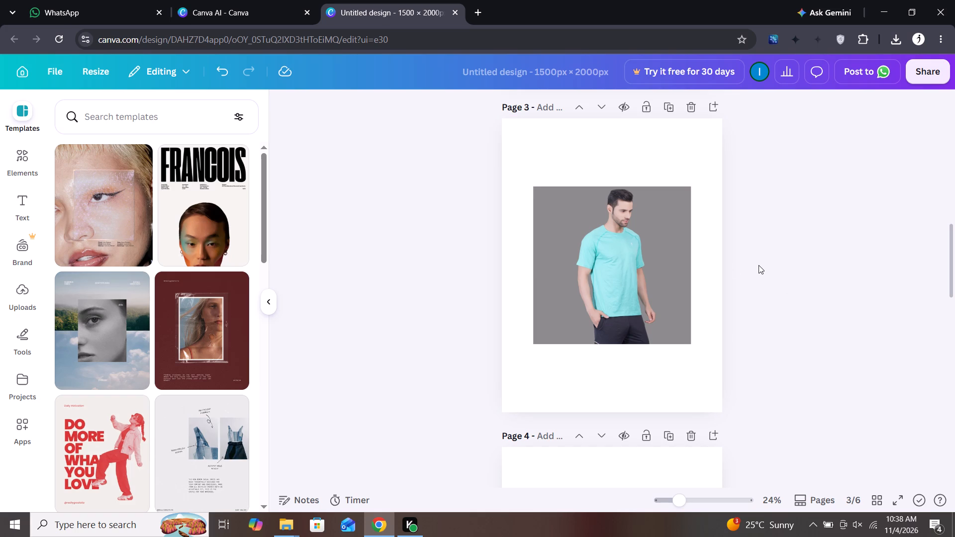
Review the design's pages from page 6 back to page 1 for photo placement and empty pages.
scroll(759, 265, down, 15)
scroll(759, 265, down, 8)
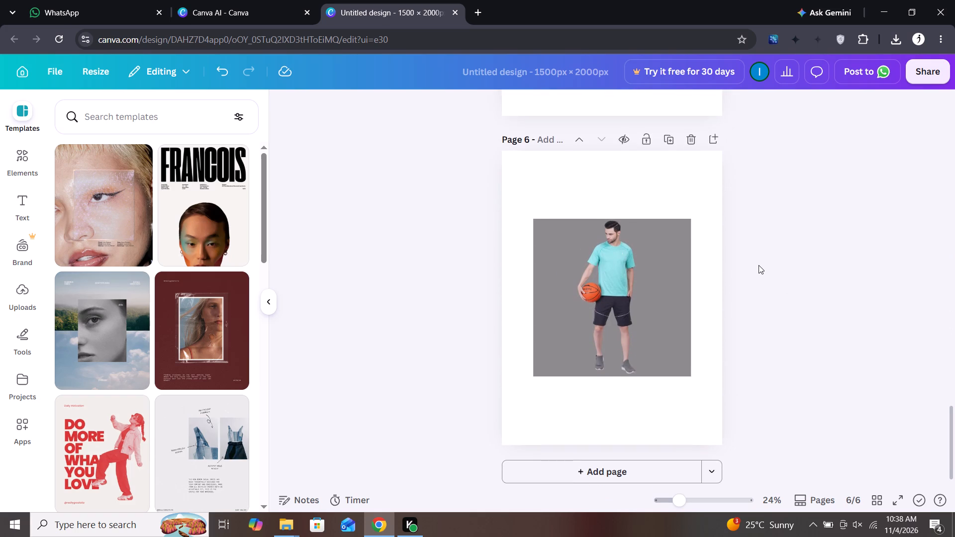
scroll(759, 265, down, 9)
scroll(602, 293, up, 8)
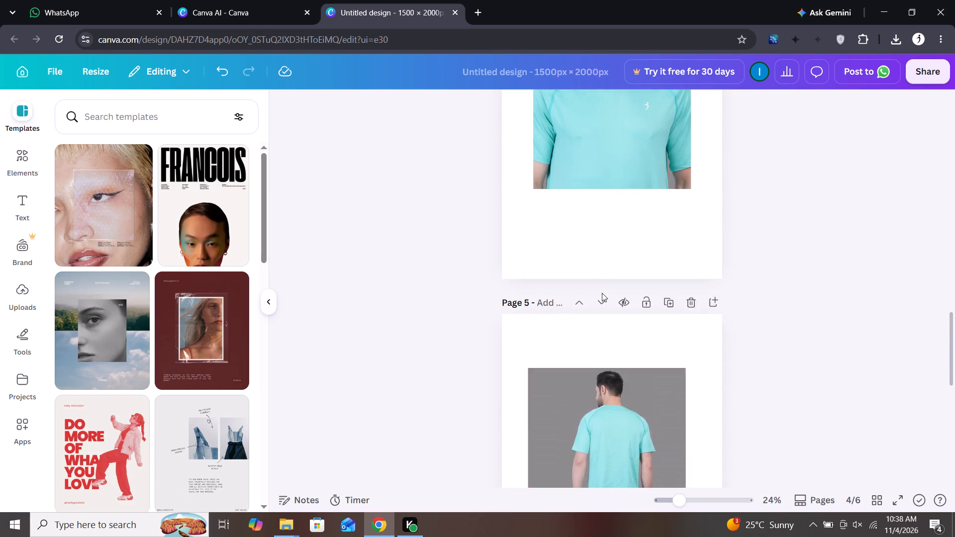
scroll(602, 293, up, 5)
scroll(612, 370, up, 9)
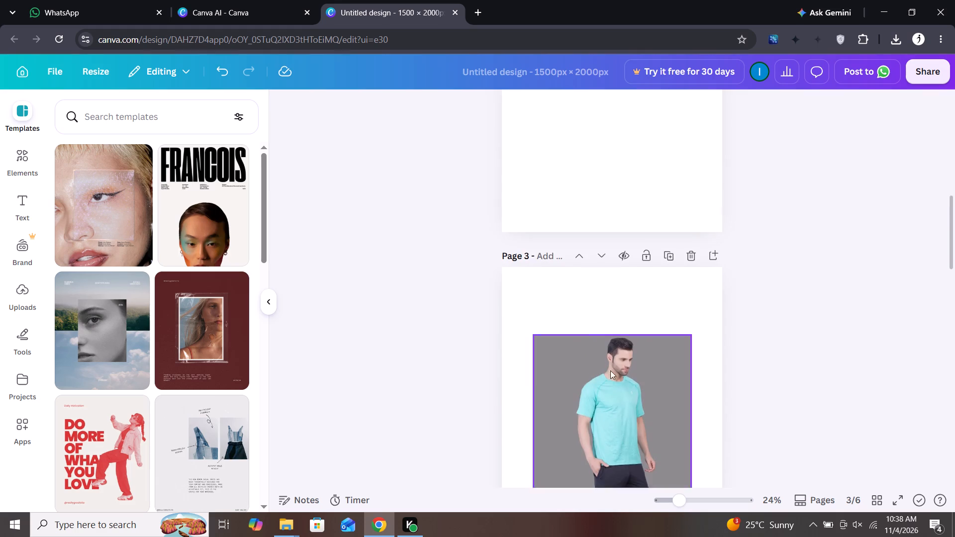
scroll(610, 370, up, 2)
scroll(551, 239, up, 7)
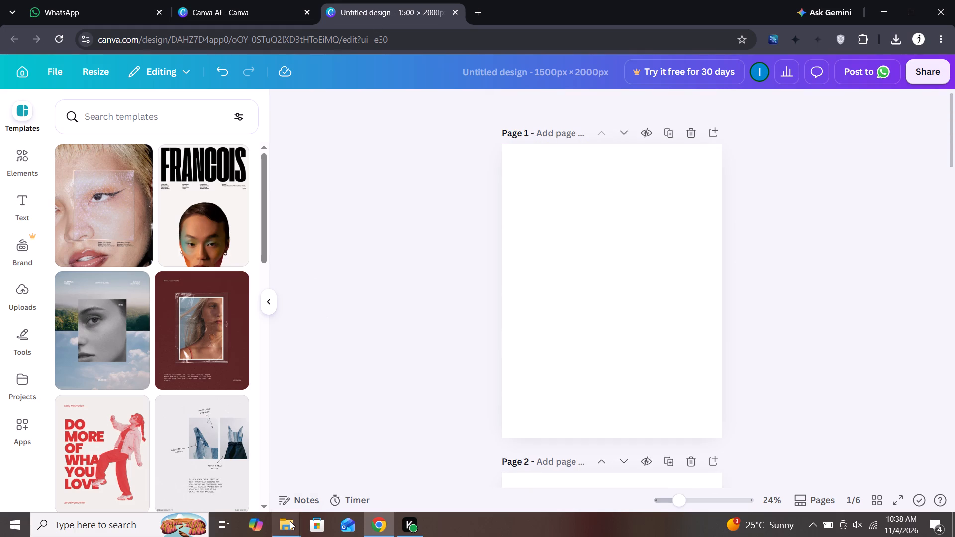
Add the photos ICMTE3011 (1) and ICMTE3011 (2) from the ICMTE3011 folder to page 1 of the Canva design.
click(290, 521)
click(266, 499)
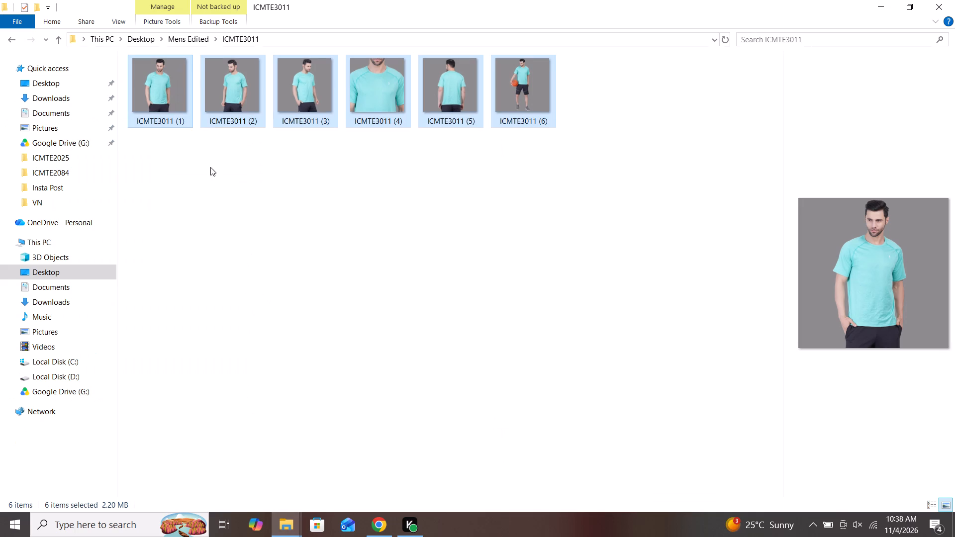
click(173, 140)
drag(154, 143, 191, 95)
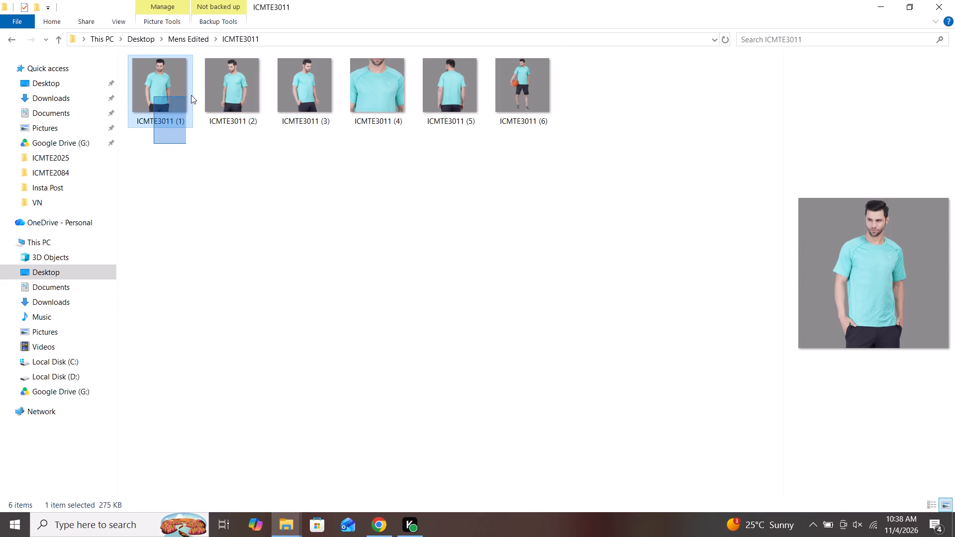
drag(191, 95, 228, 96)
drag(172, 79, 284, 422)
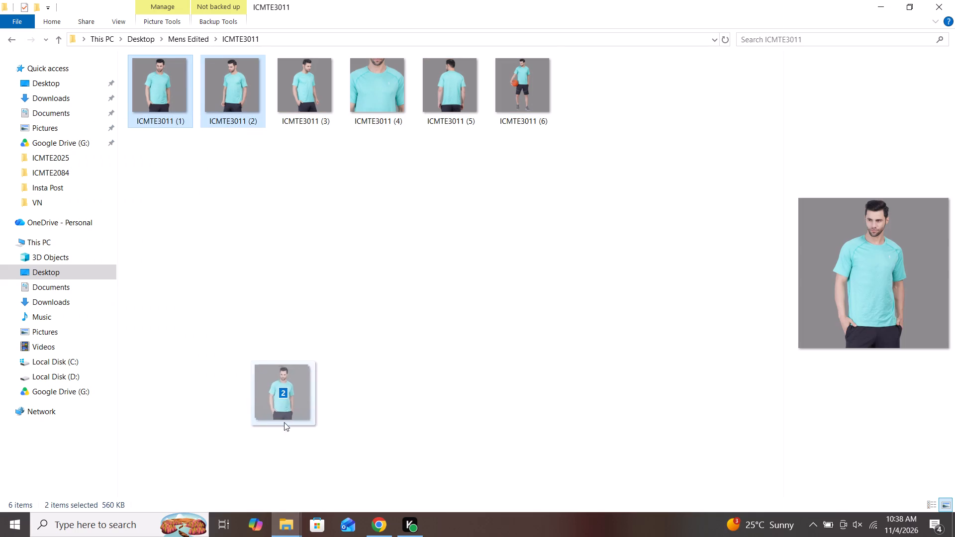
drag(284, 422, 285, 536)
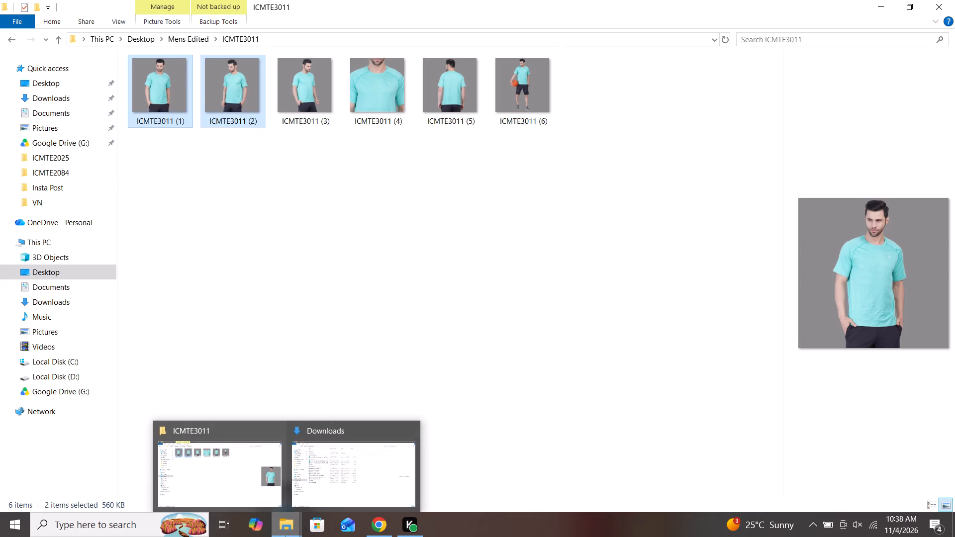
drag(285, 536, 384, 525)
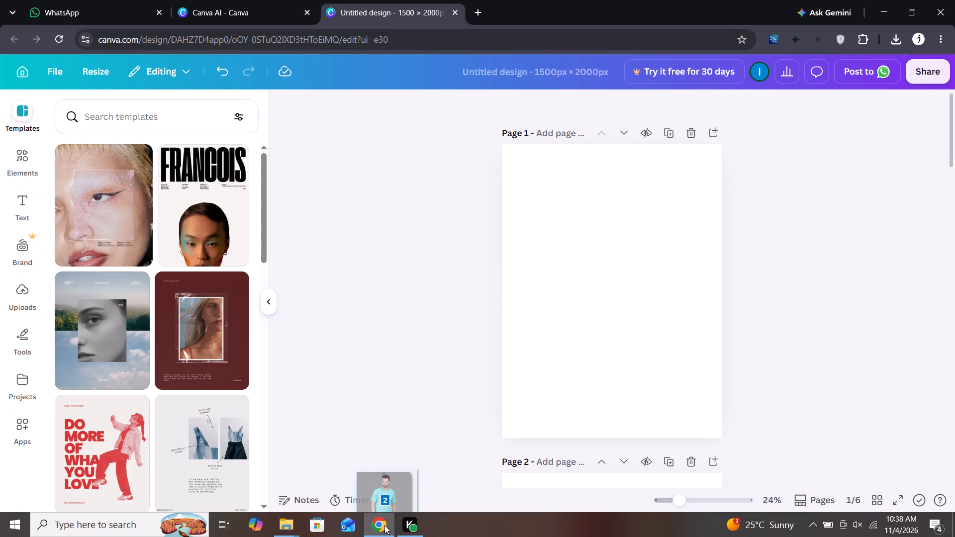
drag(384, 525, 572, 296)
Move the ICMTE3011 (2) photo from page 1 to page 2.
scroll(572, 296, down, 1)
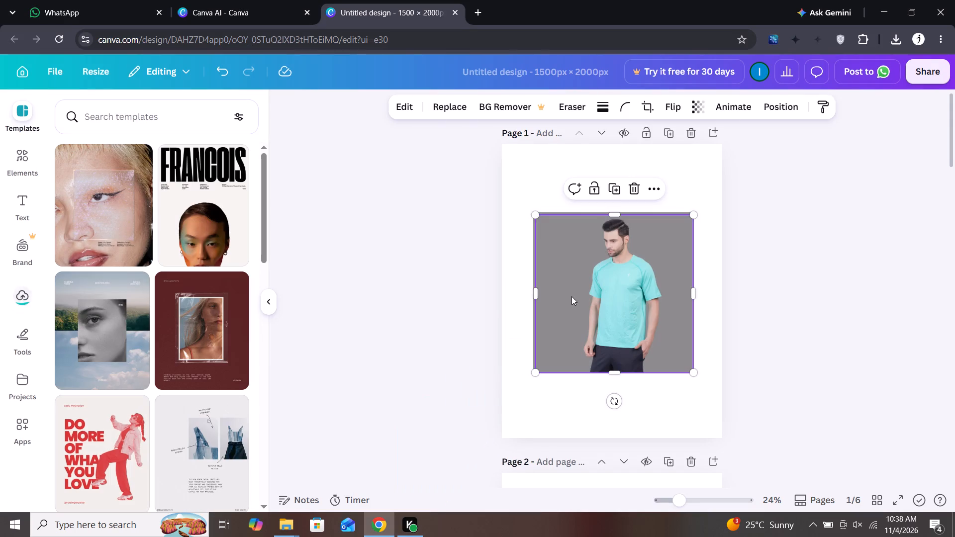
scroll(572, 296, down, 2)
scroll(572, 296, up, 1)
drag(614, 172, 598, 469)
Centre the remaining front-view T-shirt photo on page 1.
scroll(620, 452, down, 7)
scroll(621, 451, up, 6)
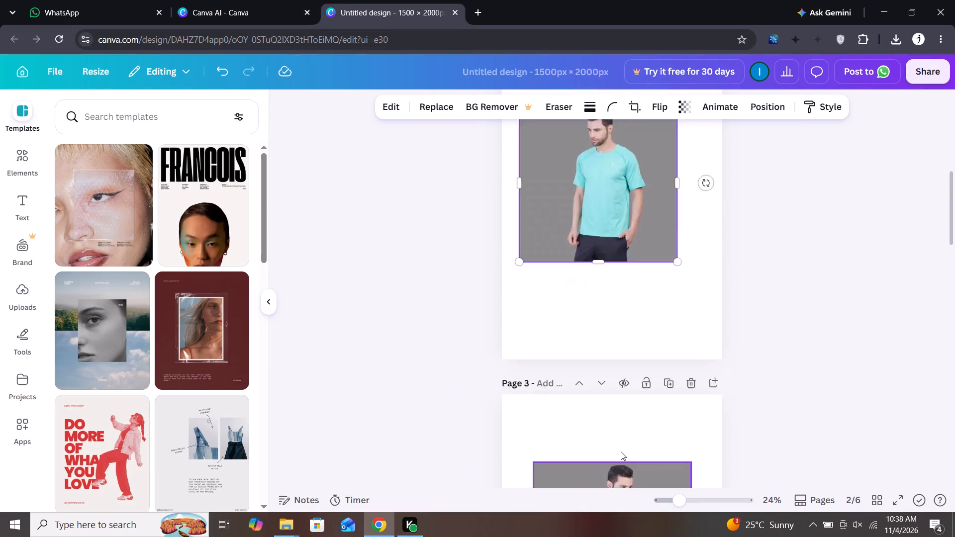
scroll(621, 451, up, 4)
scroll(611, 404, up, 3)
click(617, 323)
click(625, 289)
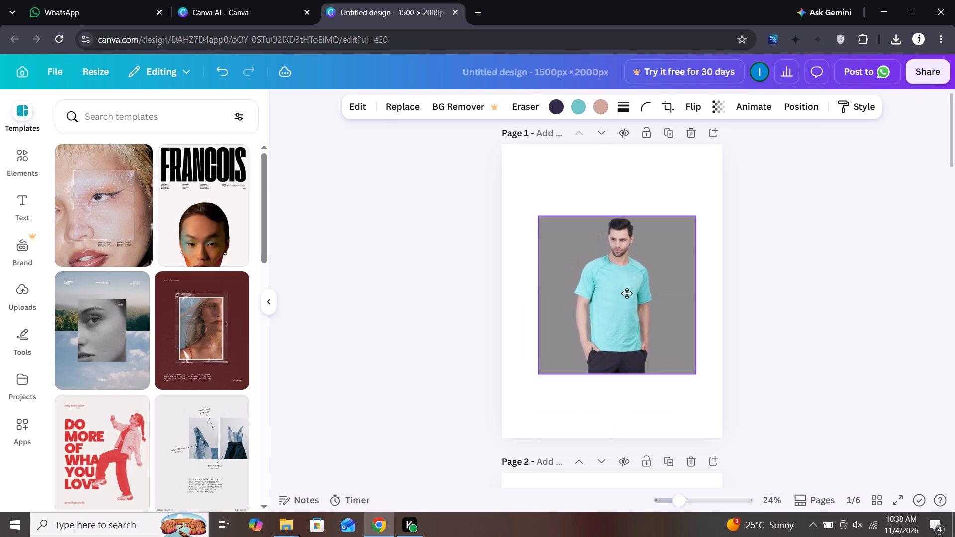
Extend the front-view photo's four edges to the page 1 borders so it fills 1500 × 2000 px.
drag(609, 216, 608, 194)
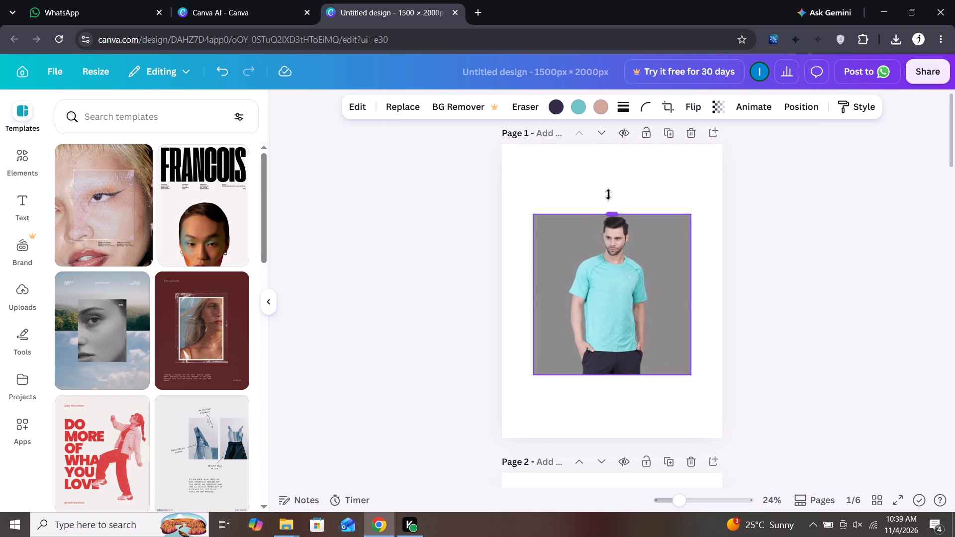
drag(608, 194, 613, 144)
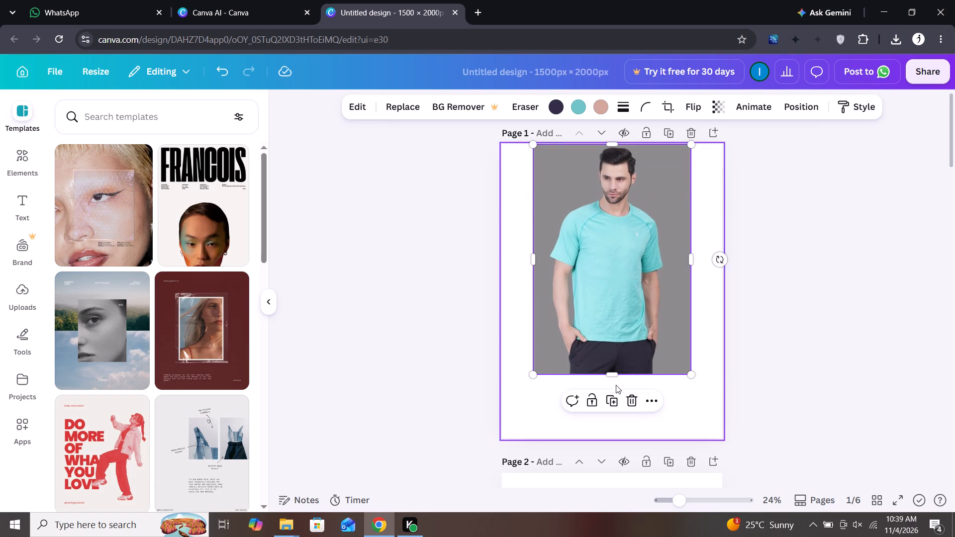
drag(612, 376, 606, 434)
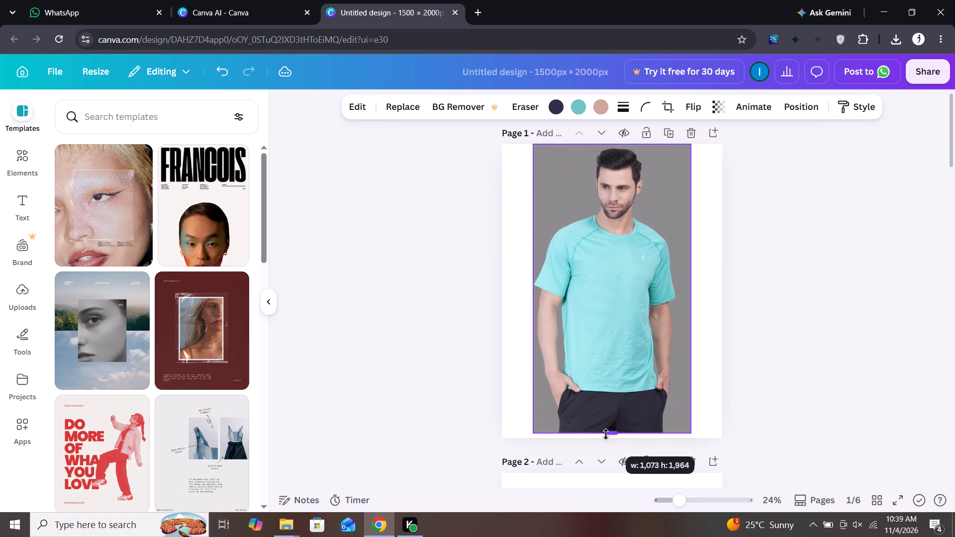
drag(606, 434, 612, 432)
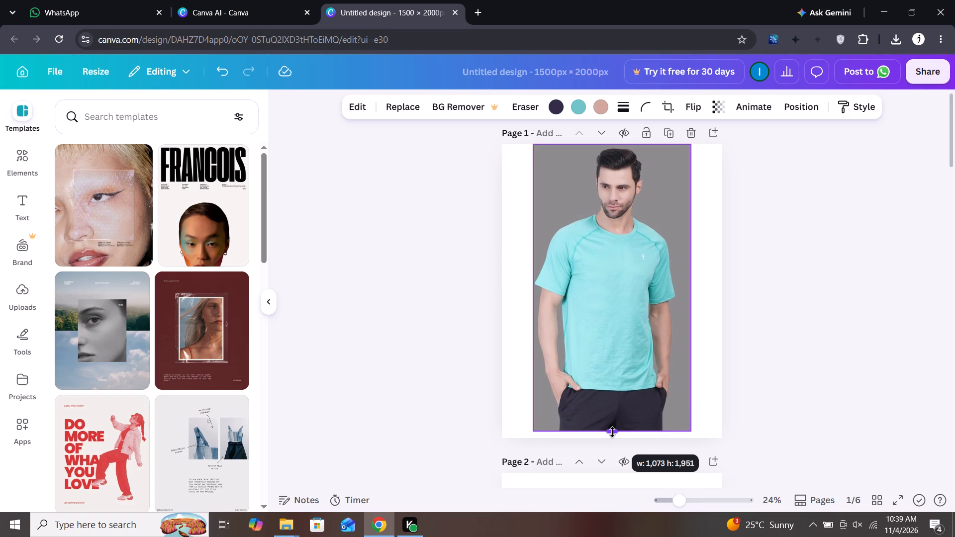
drag(612, 432, 612, 438)
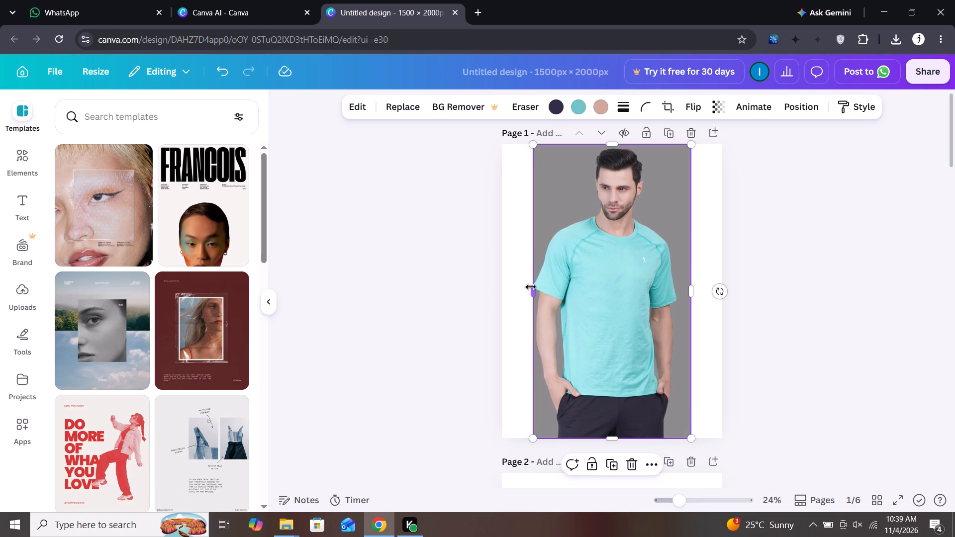
drag(531, 287, 500, 285)
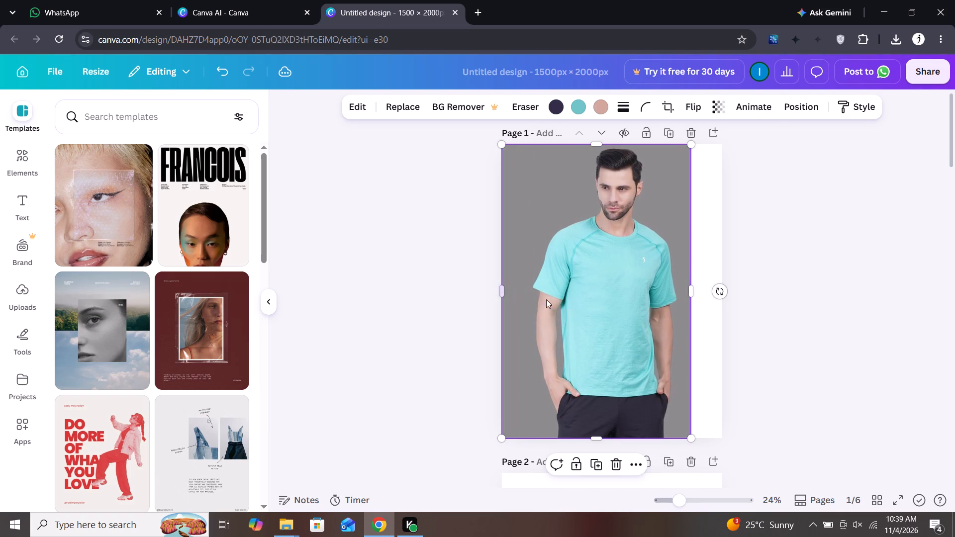
drag(692, 294, 708, 293)
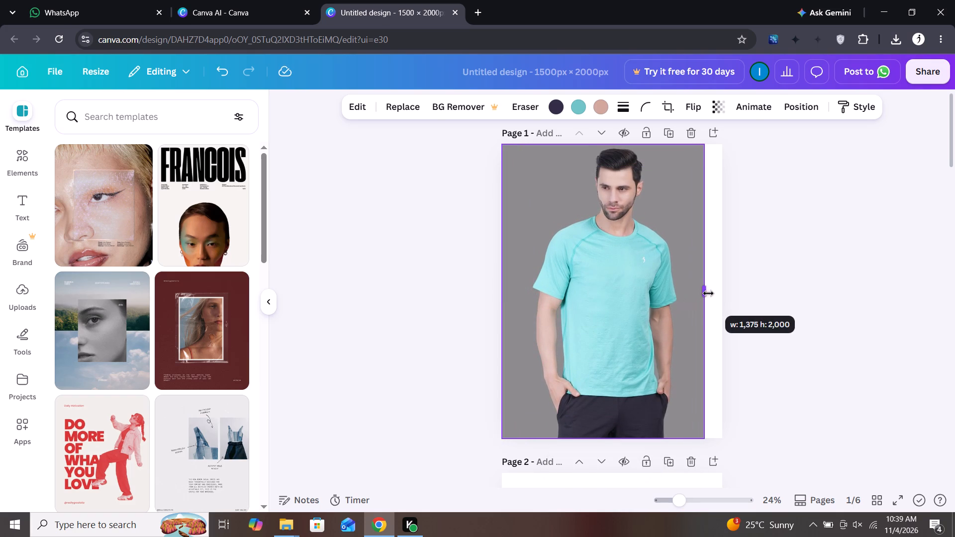
drag(708, 293, 726, 293)
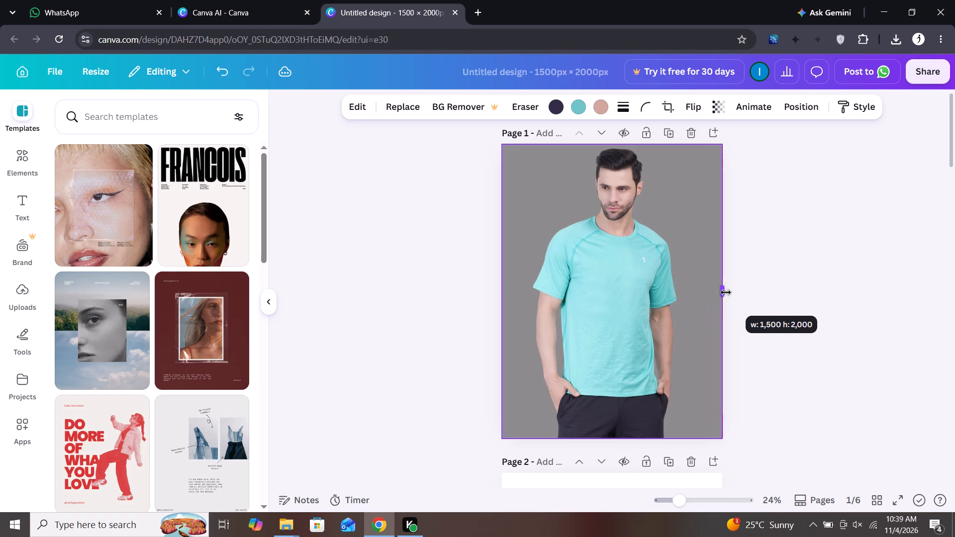
click(783, 330)
Extend all four edges of the page 2 photo to the page borders so it fills 1500 × 2000 px.
scroll(778, 329, down, 2)
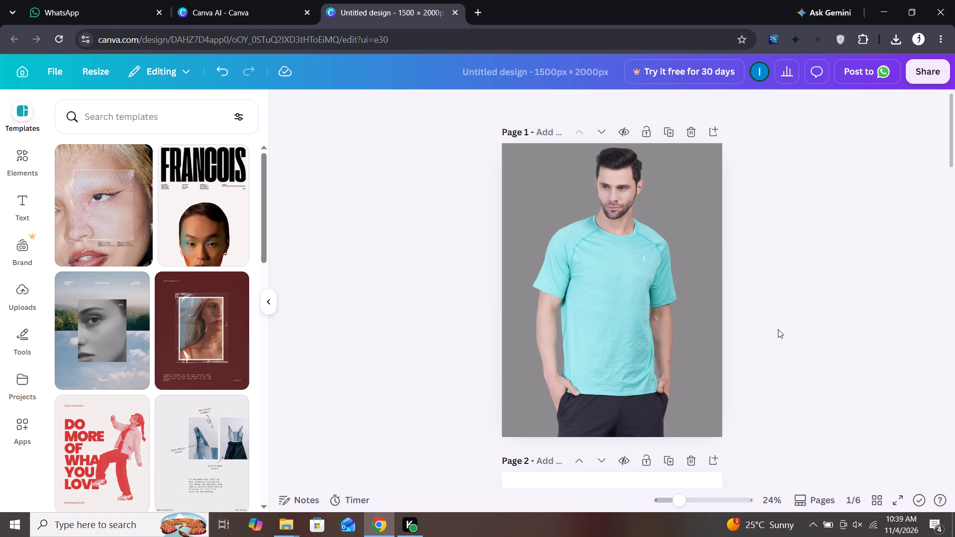
scroll(778, 329, down, 2)
scroll(778, 329, up, 1)
scroll(653, 363, down, 3)
click(620, 243)
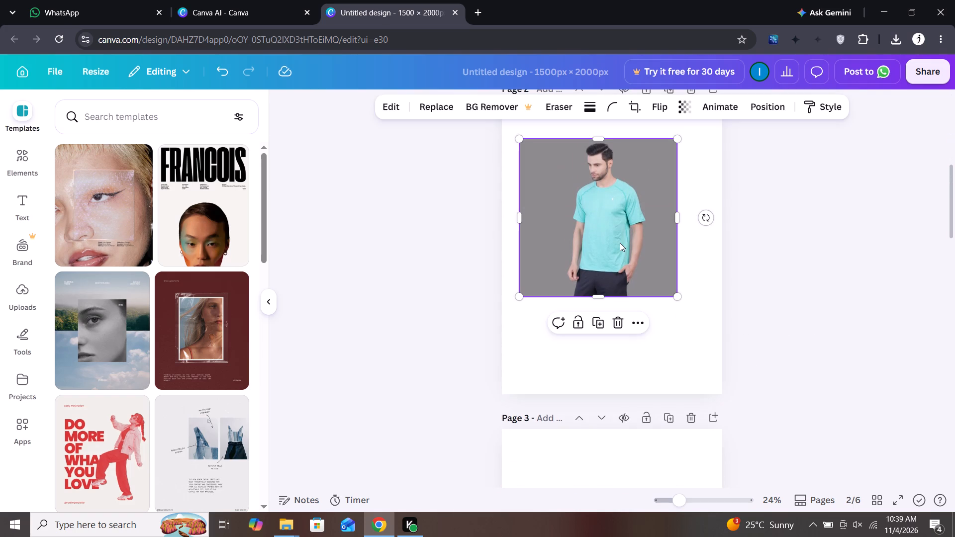
drag(601, 300, 609, 389)
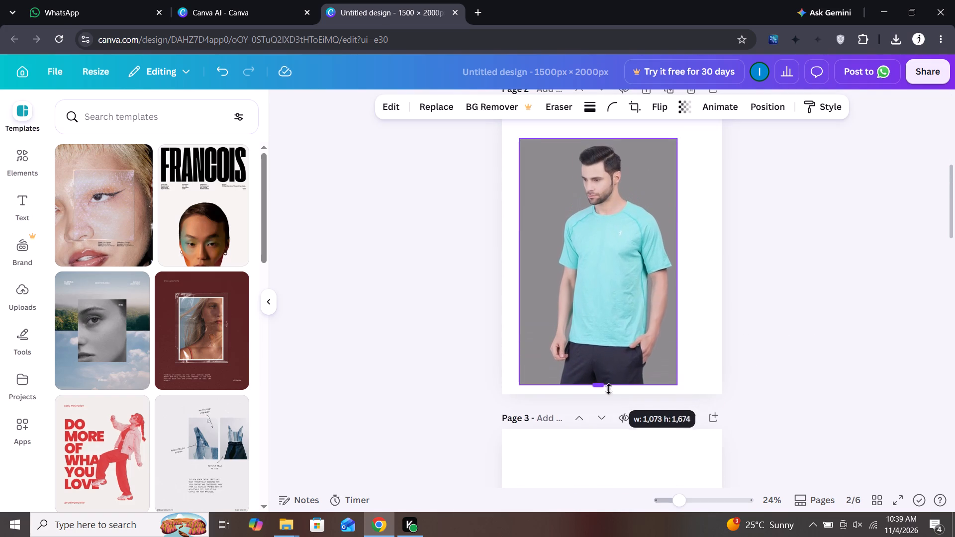
drag(609, 389, 609, 395)
drag(681, 268, 682, 268)
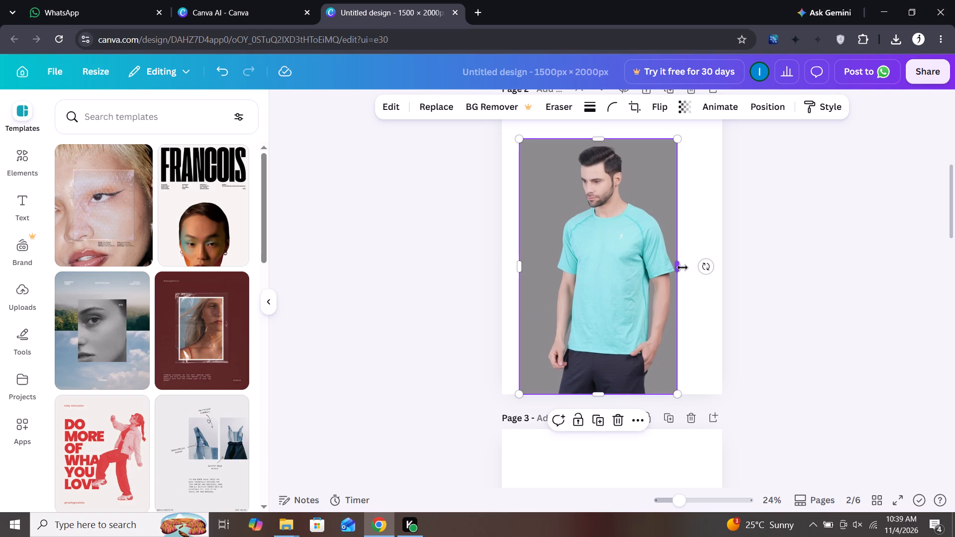
drag(682, 268, 725, 266)
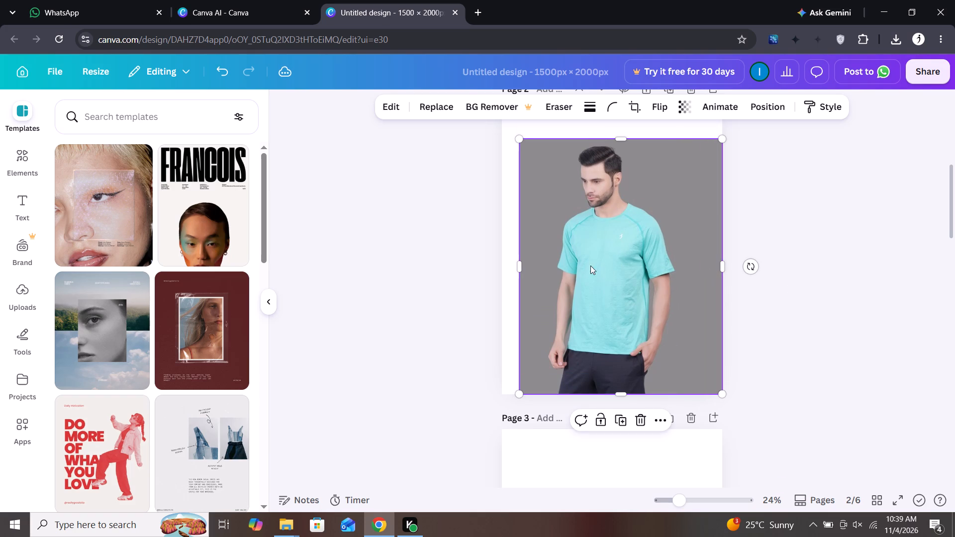
drag(519, 265, 504, 268)
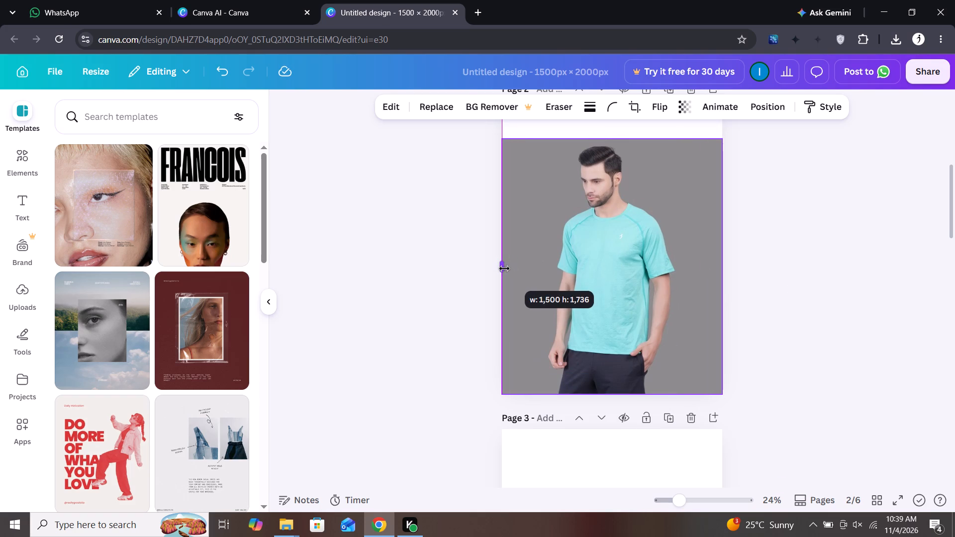
drag(504, 268, 503, 269)
scroll(556, 276, up, 3)
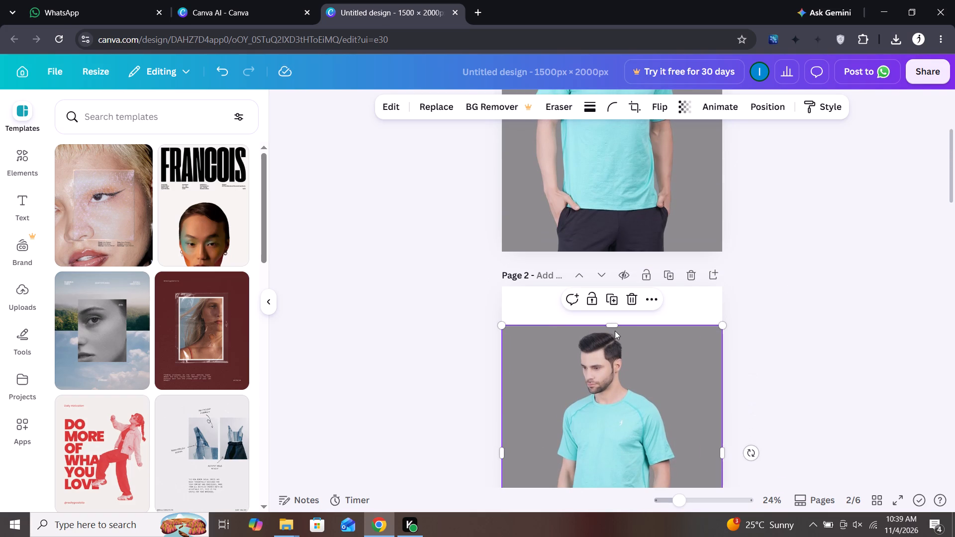
drag(613, 326, 620, 300)
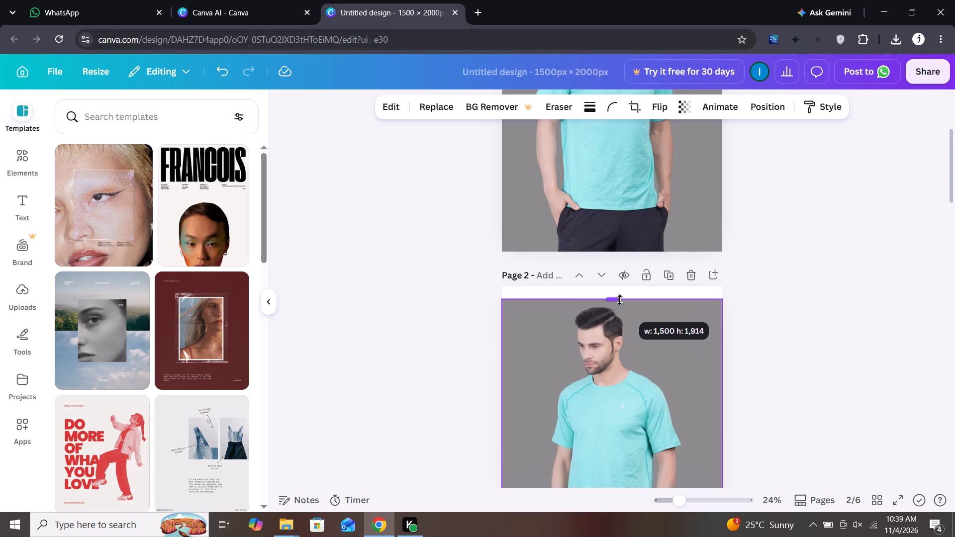
drag(620, 300, 627, 292)
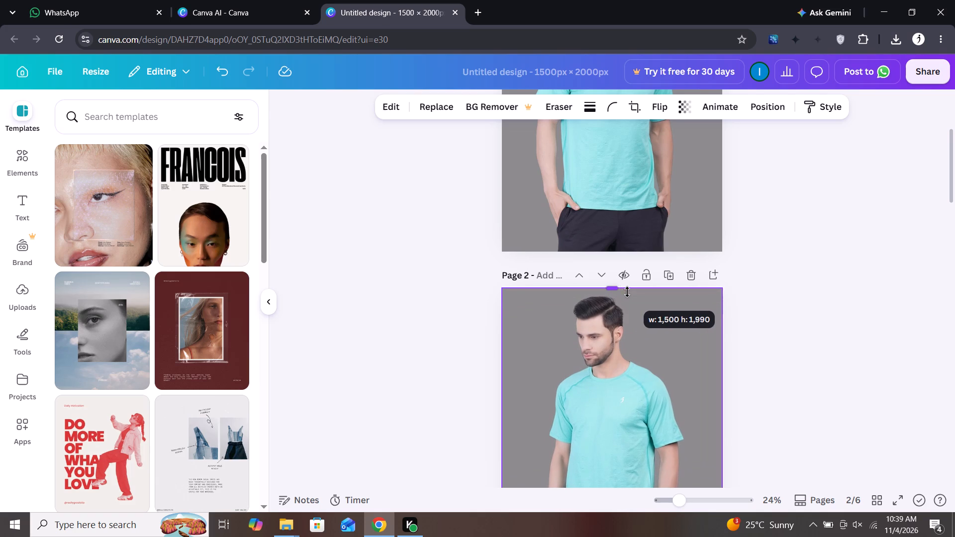
drag(627, 292, 630, 288)
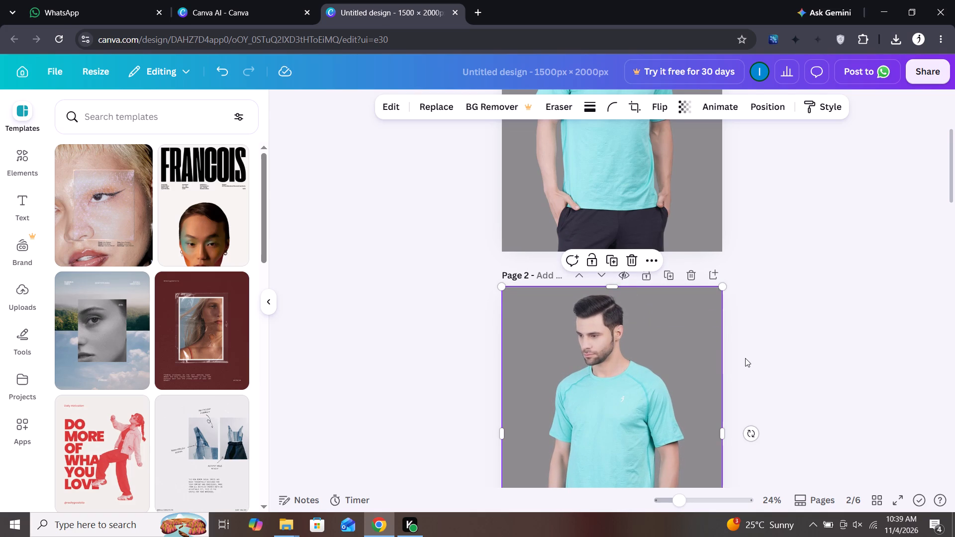
click(745, 358)
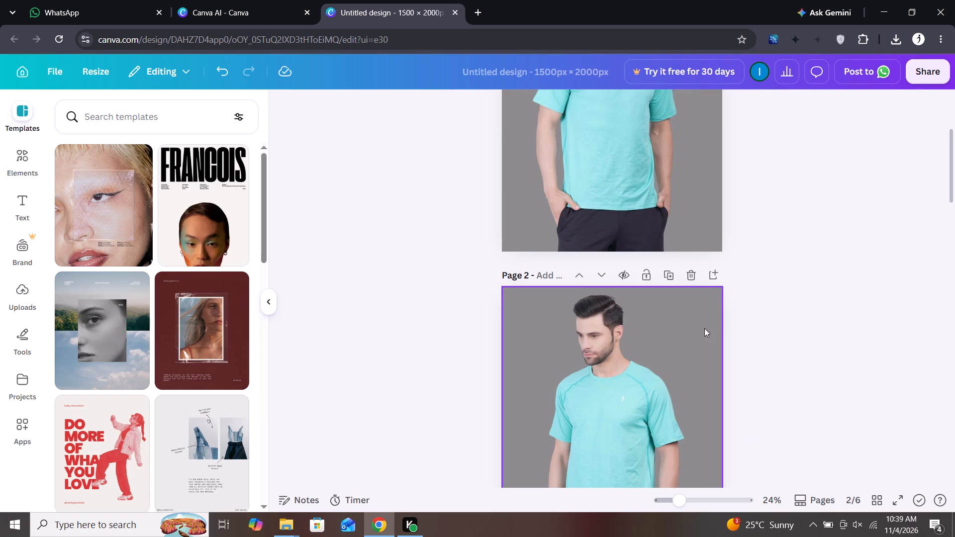
Extend all four edges of the page 3 photo to the page borders so it fills 1500 × 2000 px.
scroll(704, 328, down, 2)
click(798, 338)
scroll(796, 337, down, 6)
click(601, 286)
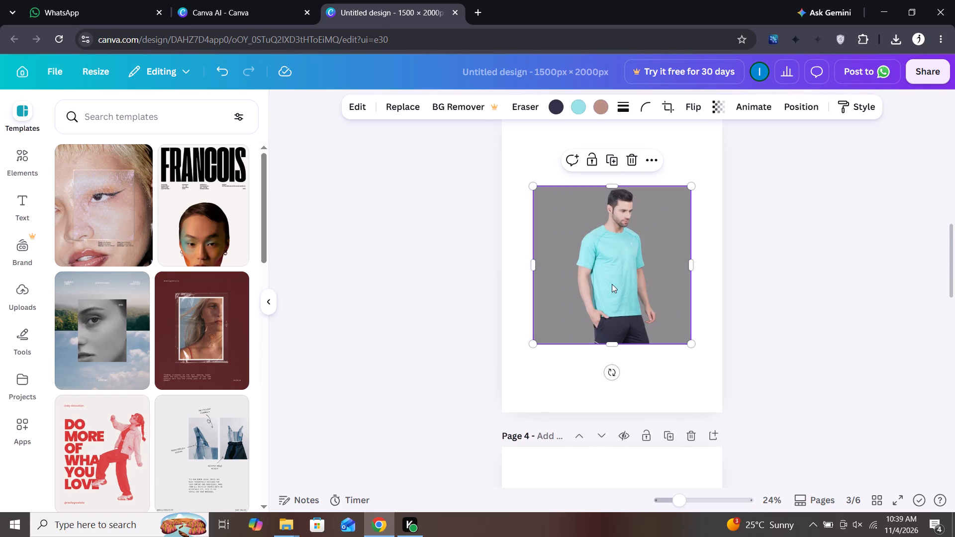
scroll(854, 246, up, 1)
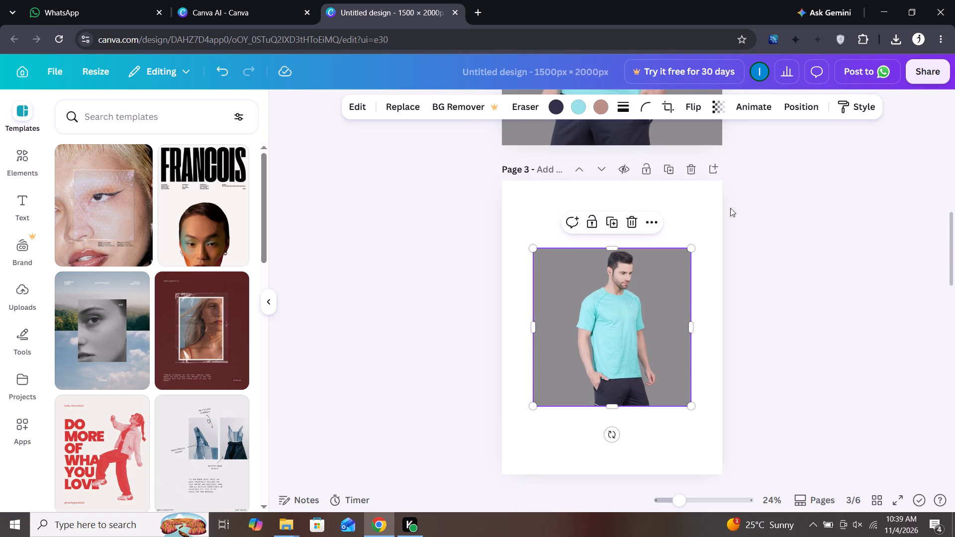
drag(609, 249, 602, 187)
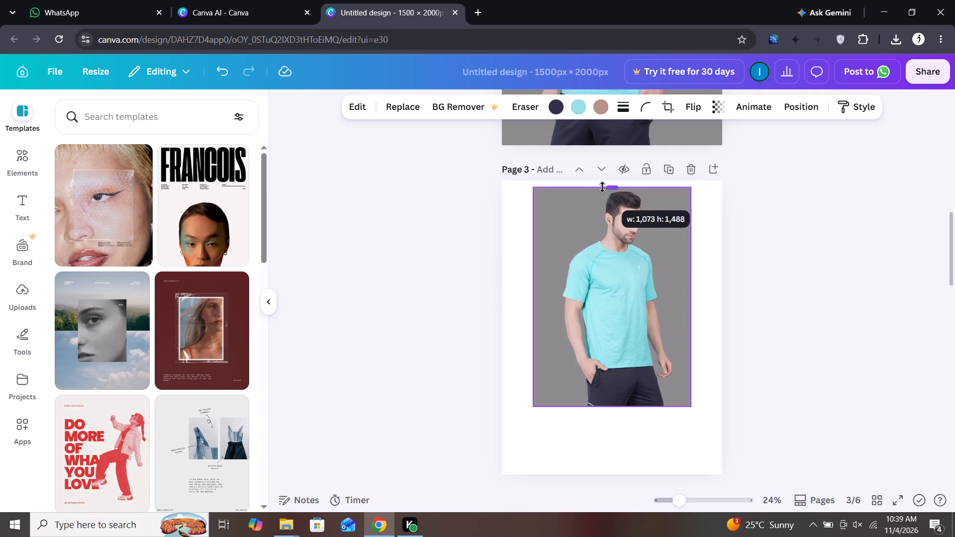
drag(602, 187, 606, 181)
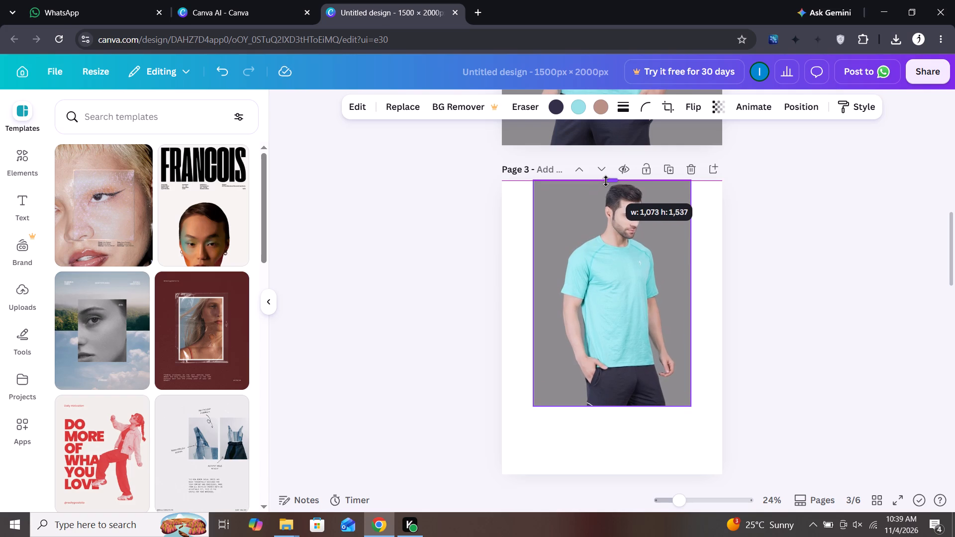
drag(606, 181, 607, 183)
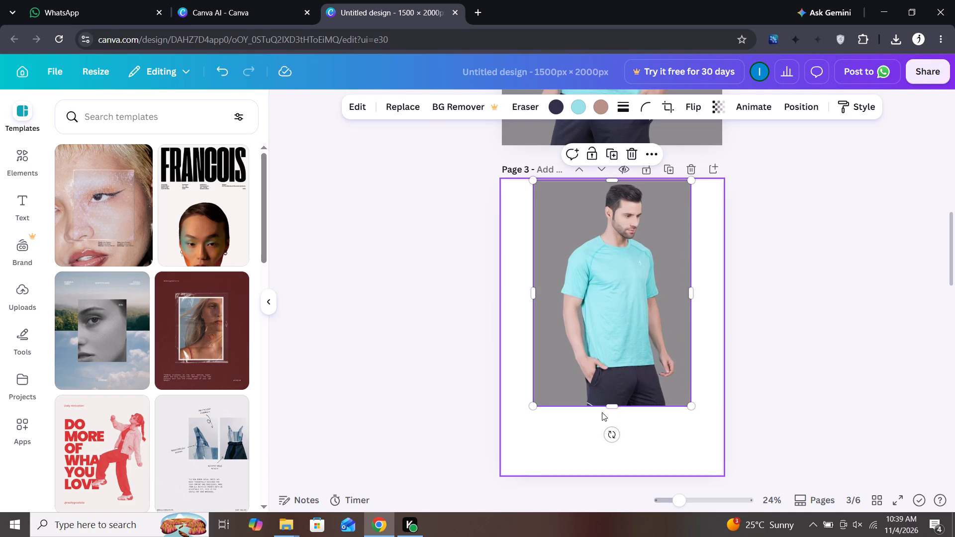
drag(602, 412, 597, 446)
click(624, 378)
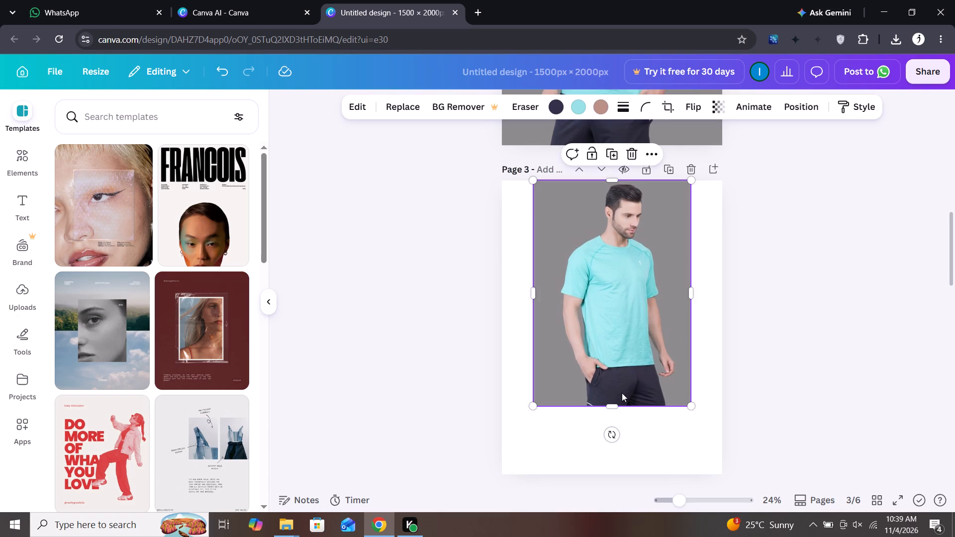
drag(613, 408, 612, 471)
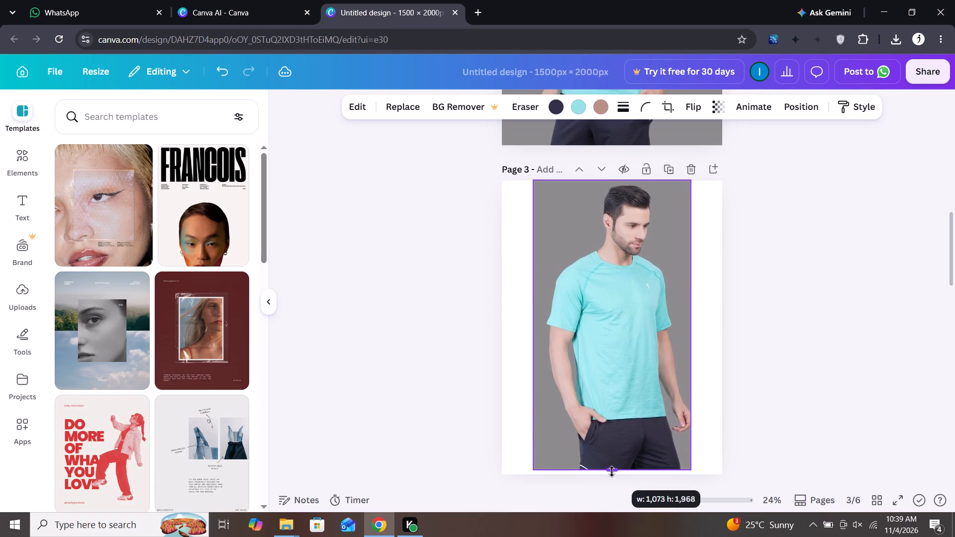
drag(612, 471, 611, 472)
drag(532, 327, 519, 328)
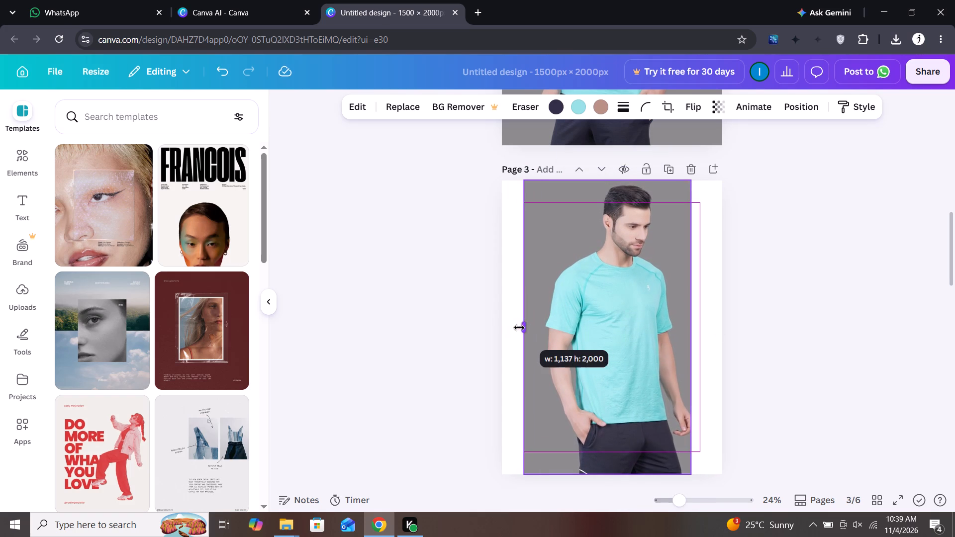
drag(519, 328, 501, 328)
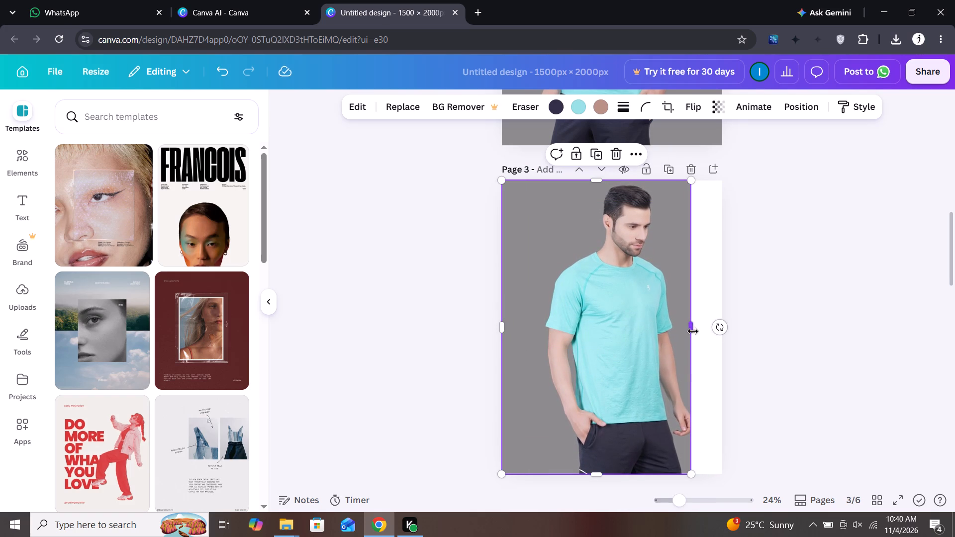
drag(693, 331, 723, 331)
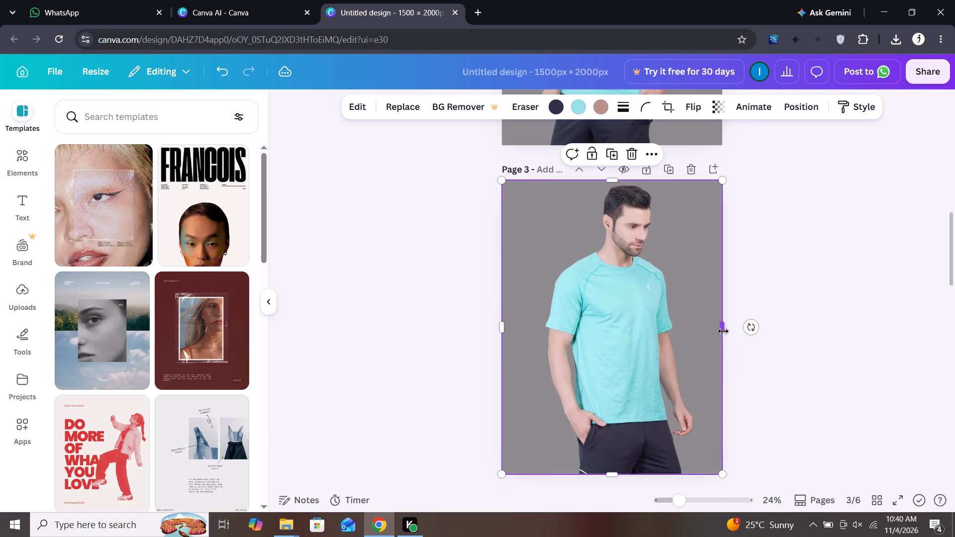
Shift the page 3 photo slightly left to centre the model and extend its right edge back to the page border.
drag(678, 340, 670, 339)
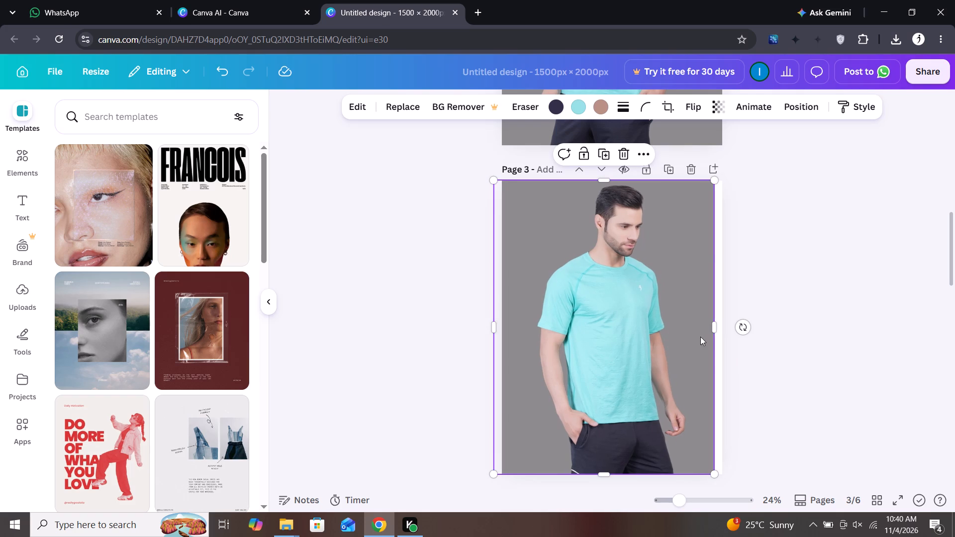
drag(716, 326, 723, 326)
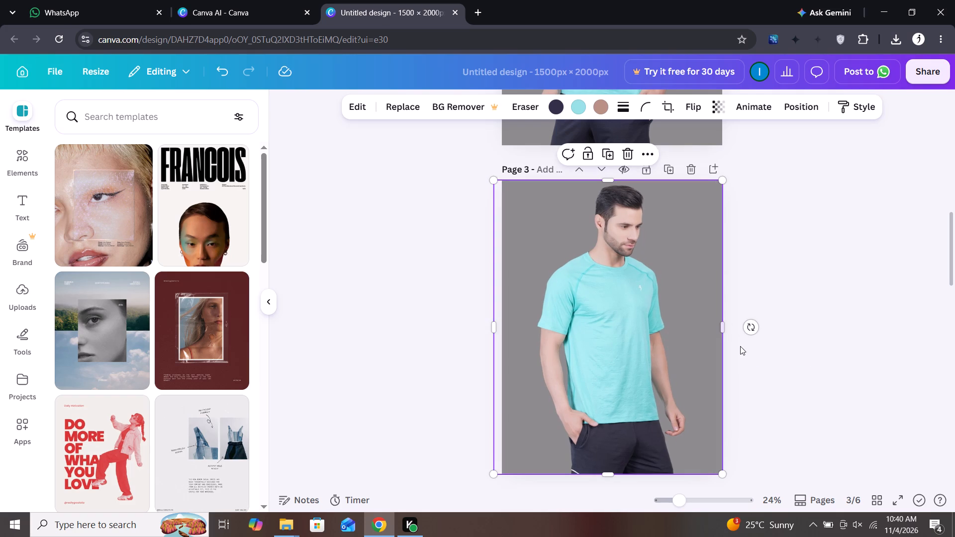
click(807, 321)
Extend all four edges of the page 4 close-up T-shirt photo to the page borders so it fills 1500 × 2000 px.
scroll(658, 316, up, 13)
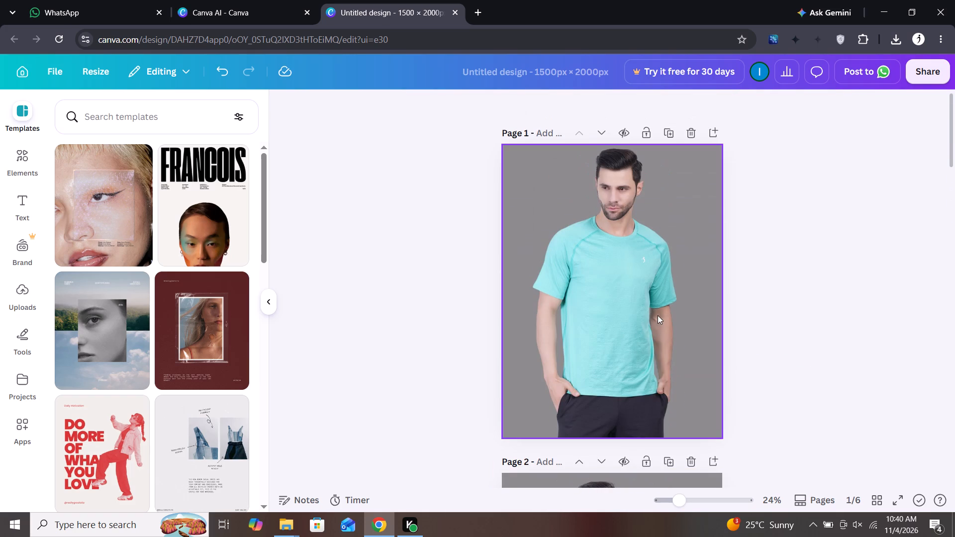
scroll(657, 315, up, 4)
scroll(657, 315, down, 10)
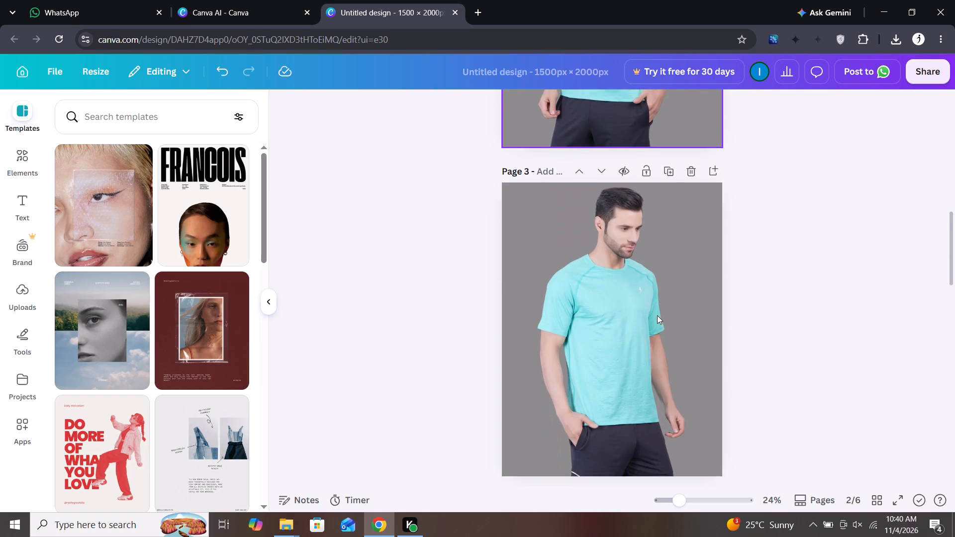
scroll(657, 315, down, 6)
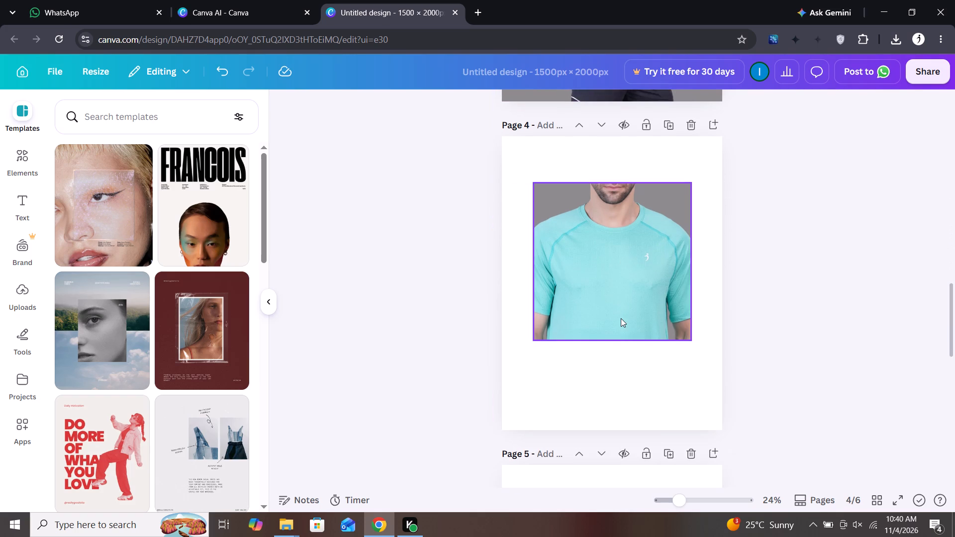
click(612, 287)
drag(612, 341, 603, 403)
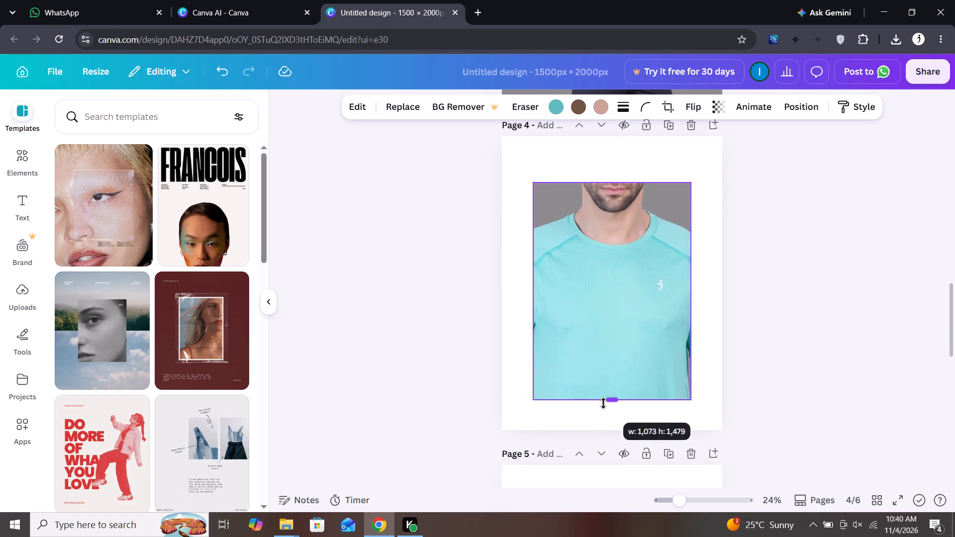
drag(603, 403, 603, 431)
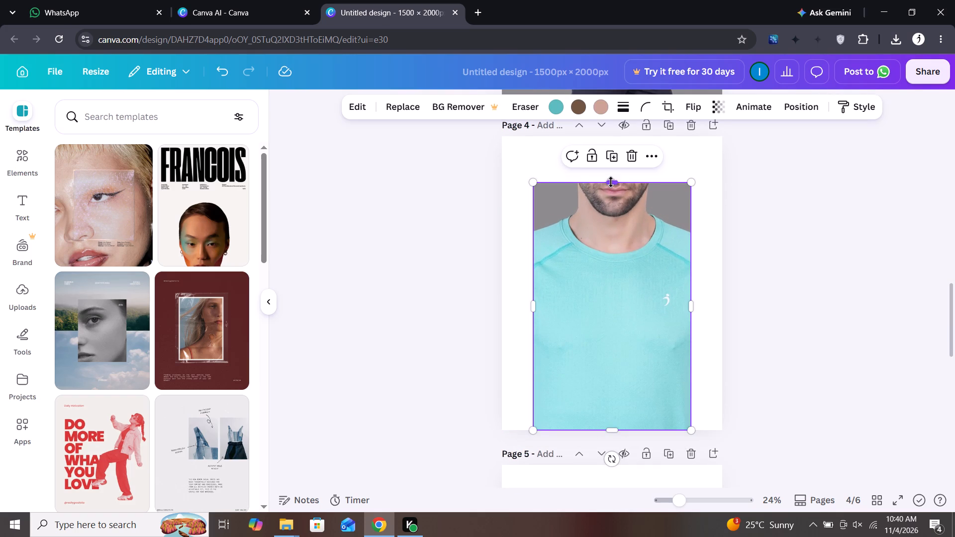
drag(611, 182, 612, 138)
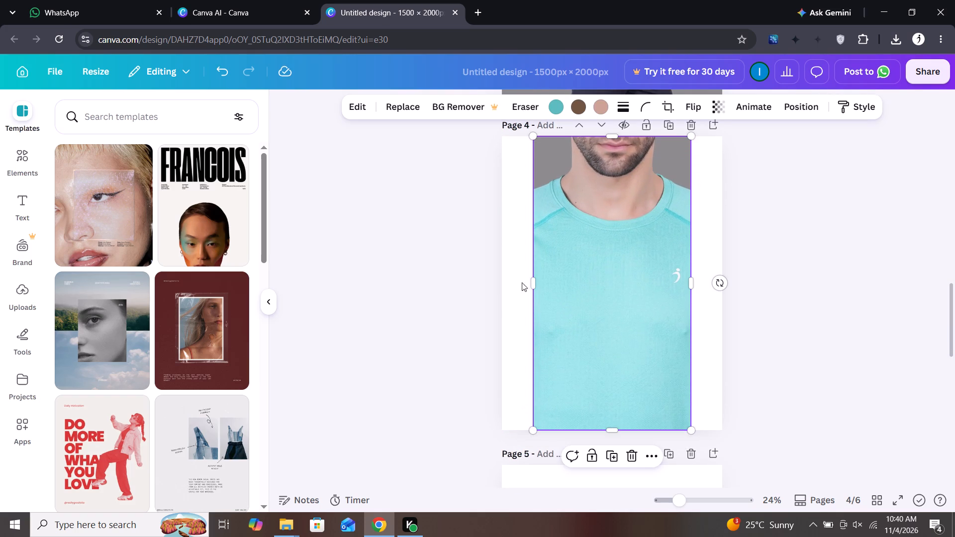
drag(533, 291, 510, 291)
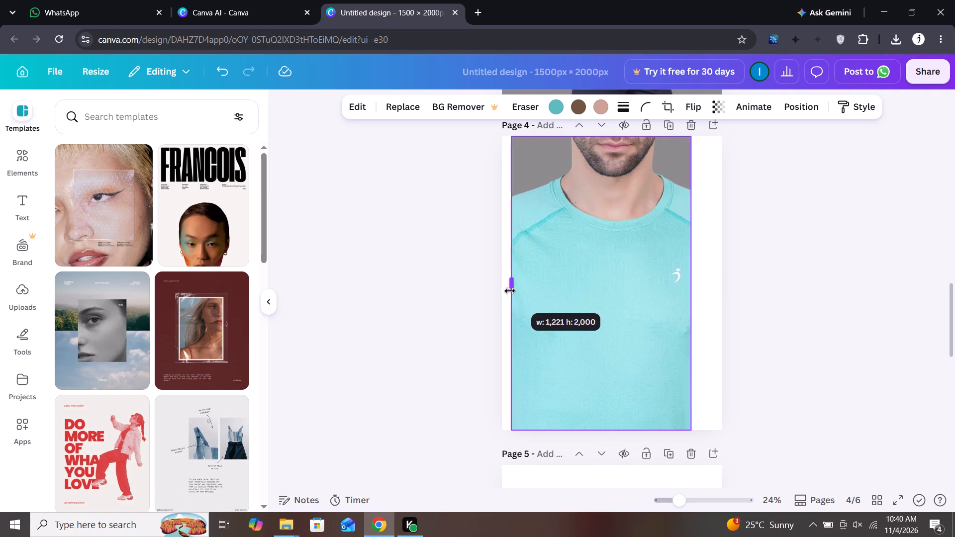
drag(510, 291, 501, 290)
drag(693, 287, 704, 287)
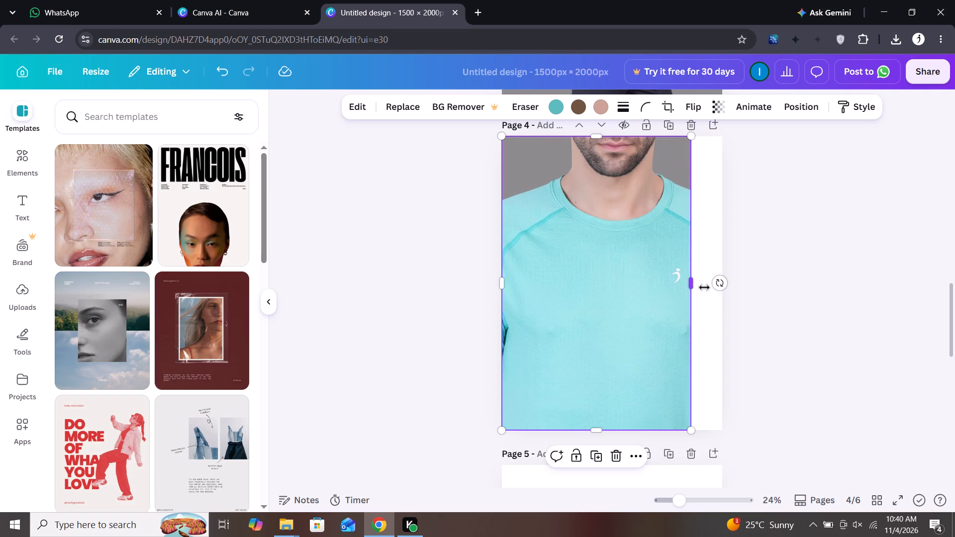
drag(704, 287, 721, 289)
click(778, 238)
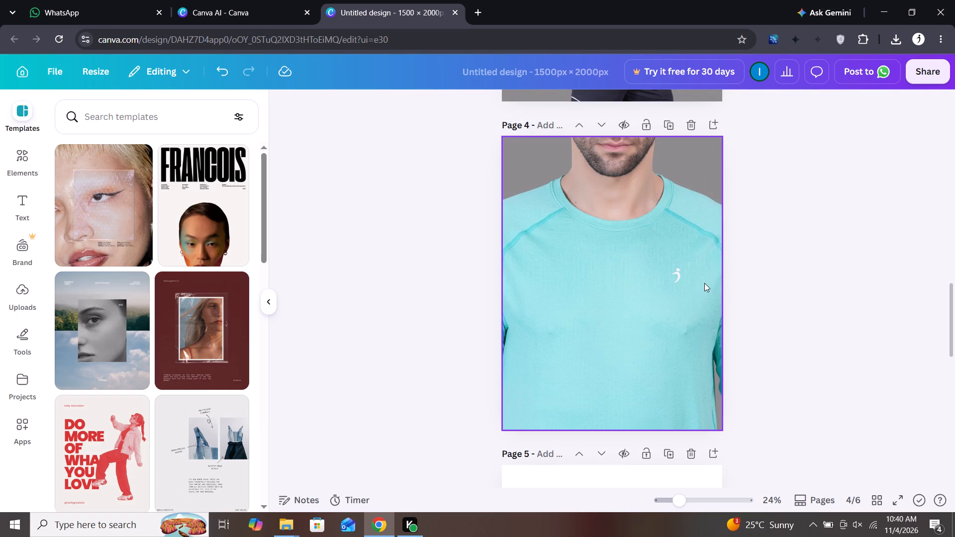
click(813, 241)
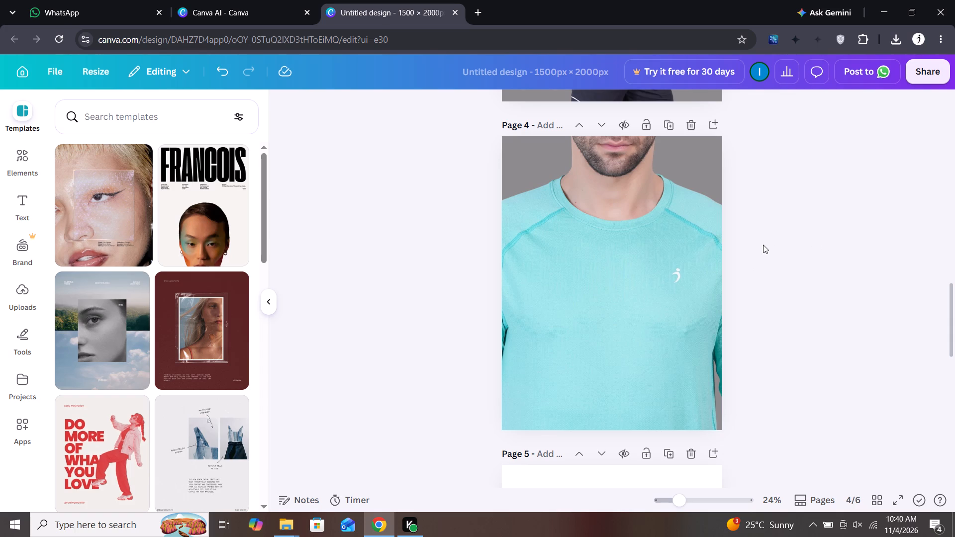
Extend all four edges of the page 5 back-view photo to the page borders so it fills 1500 × 2000 px.
scroll(763, 245, down, 5)
click(602, 294)
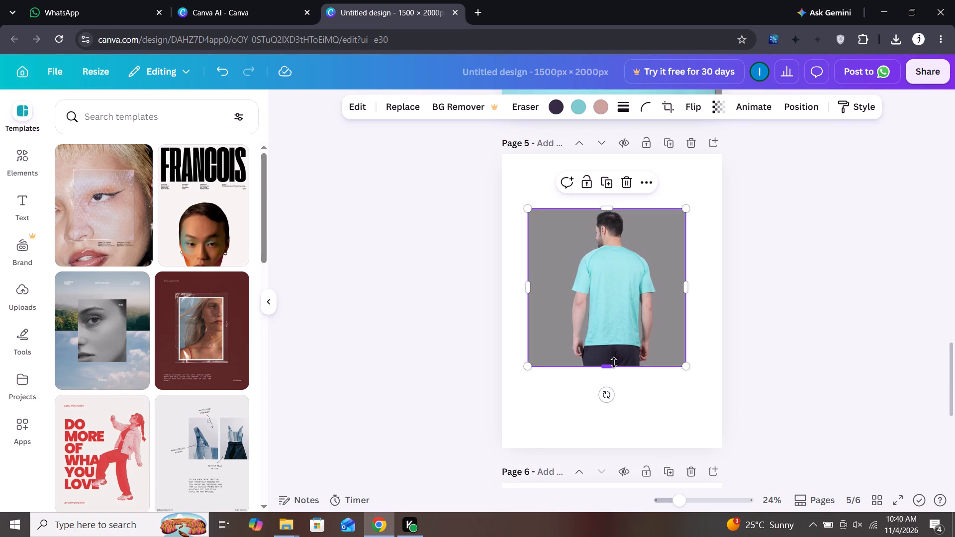
drag(614, 362, 623, 445)
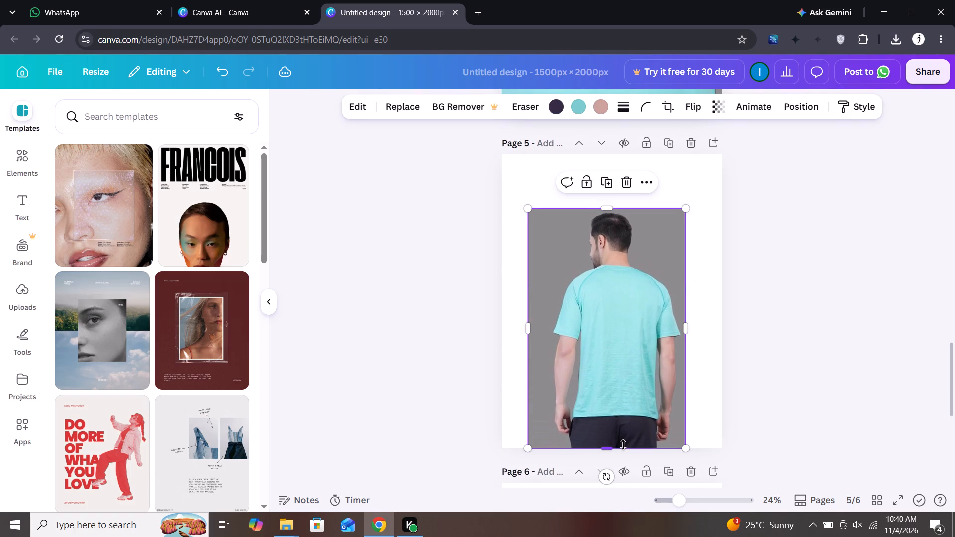
drag(605, 208, 603, 168)
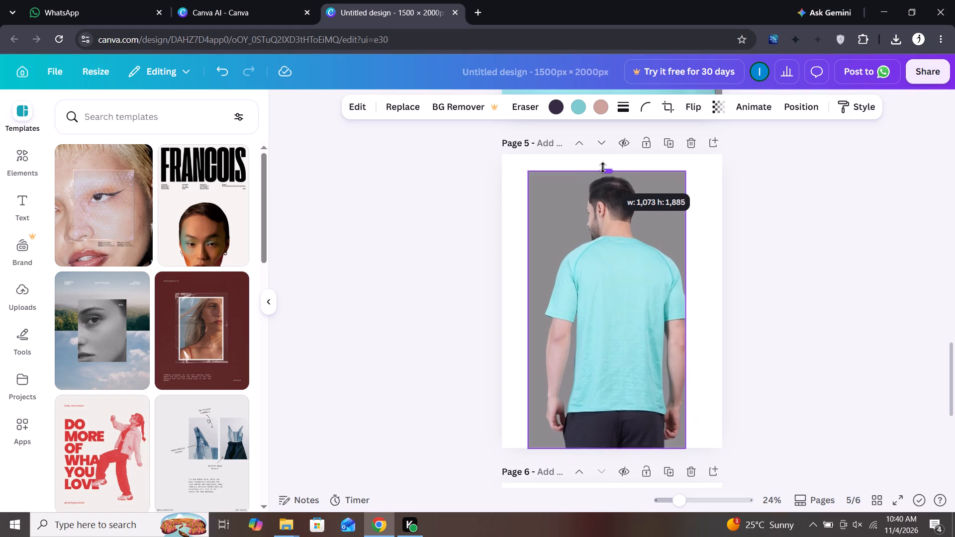
drag(603, 168, 603, 159)
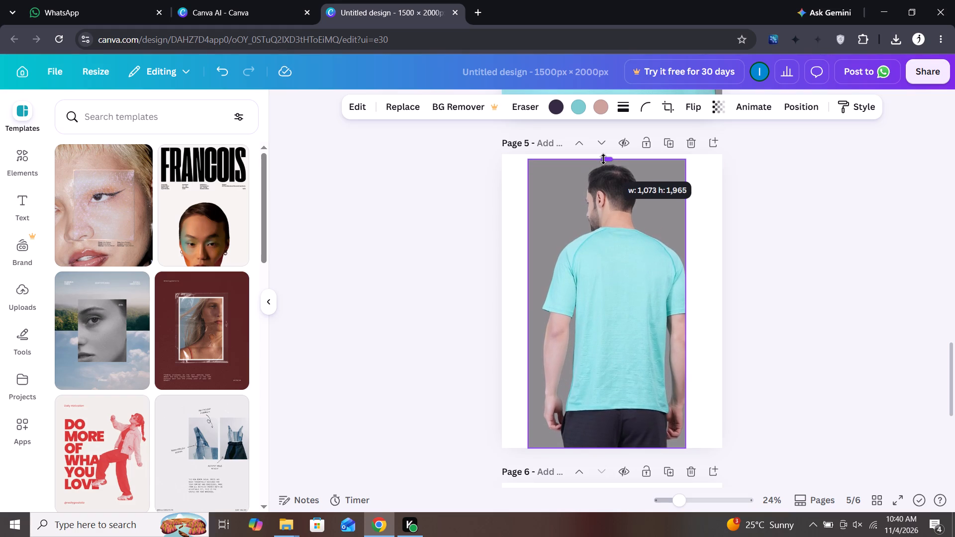
drag(603, 159, 605, 158)
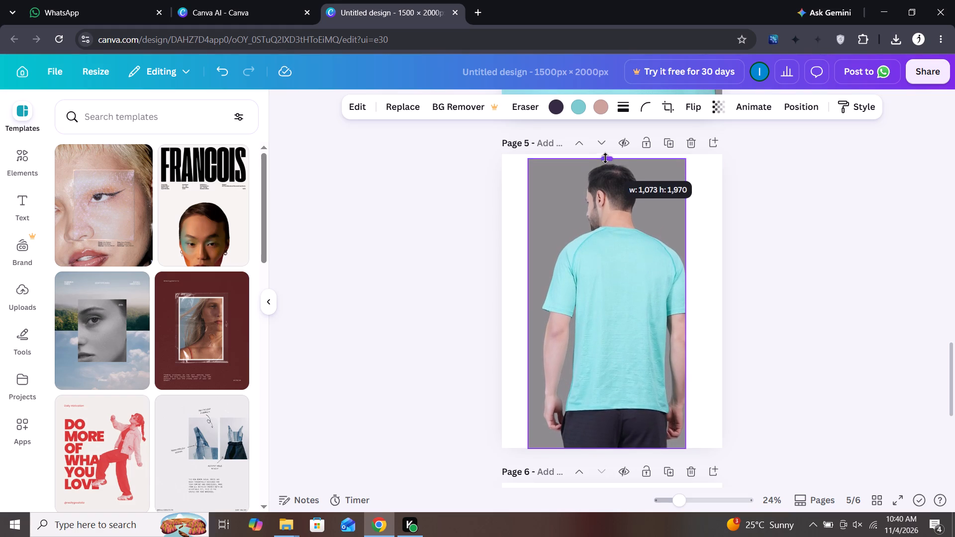
drag(605, 158, 606, 158)
drag(685, 302, 700, 299)
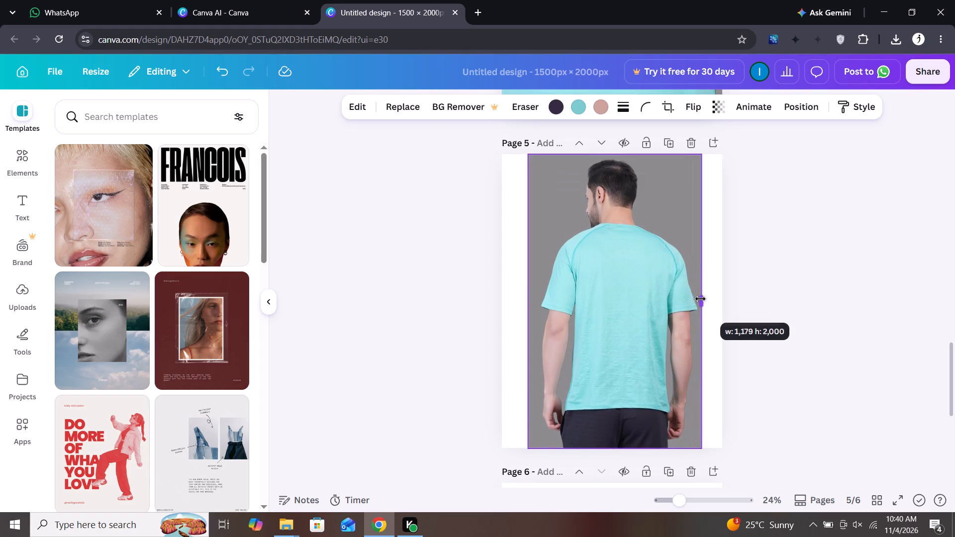
drag(700, 299, 718, 299)
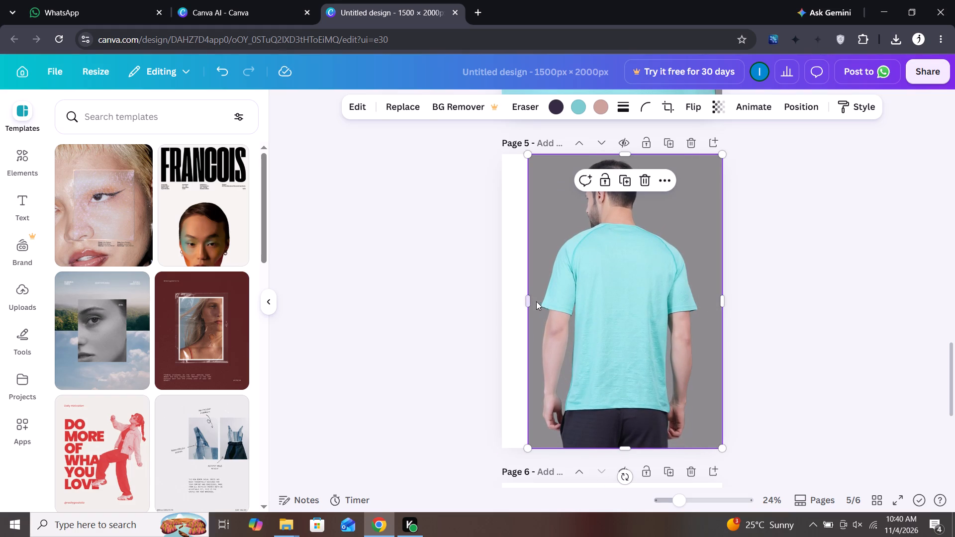
drag(528, 301, 504, 298)
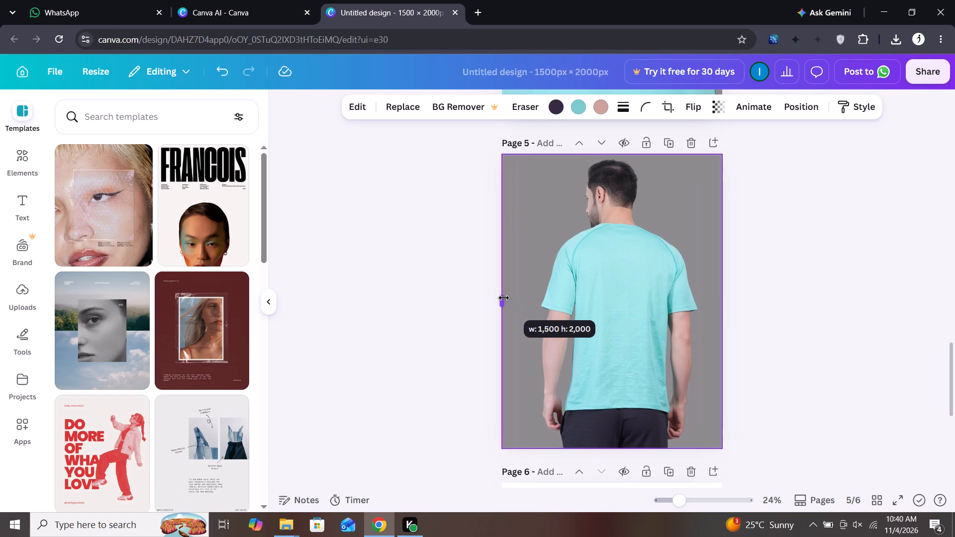
drag(504, 298, 503, 298)
click(768, 348)
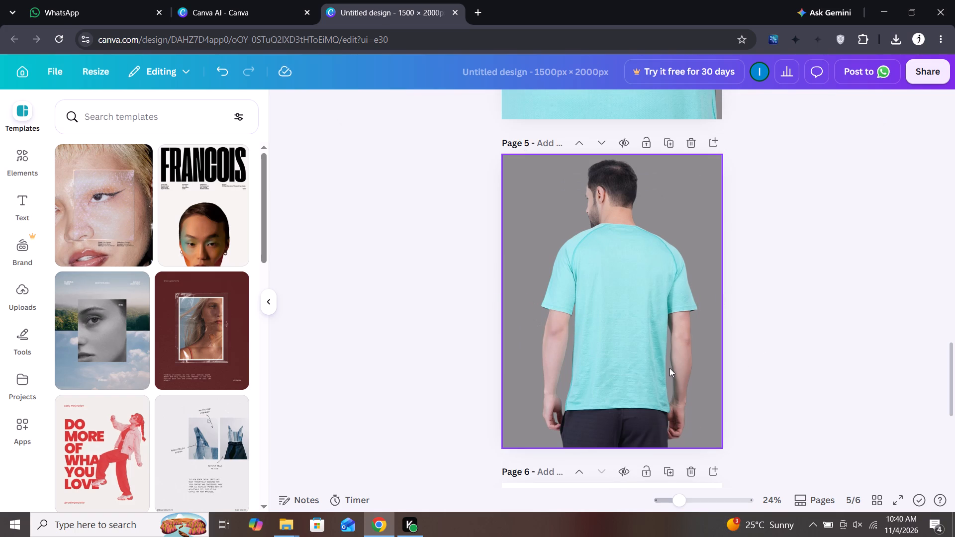
Shift the page 5 back-view photo slightly left to centre the model and extend its right edge back to the page border.
click(660, 361)
drag(665, 357, 660, 355)
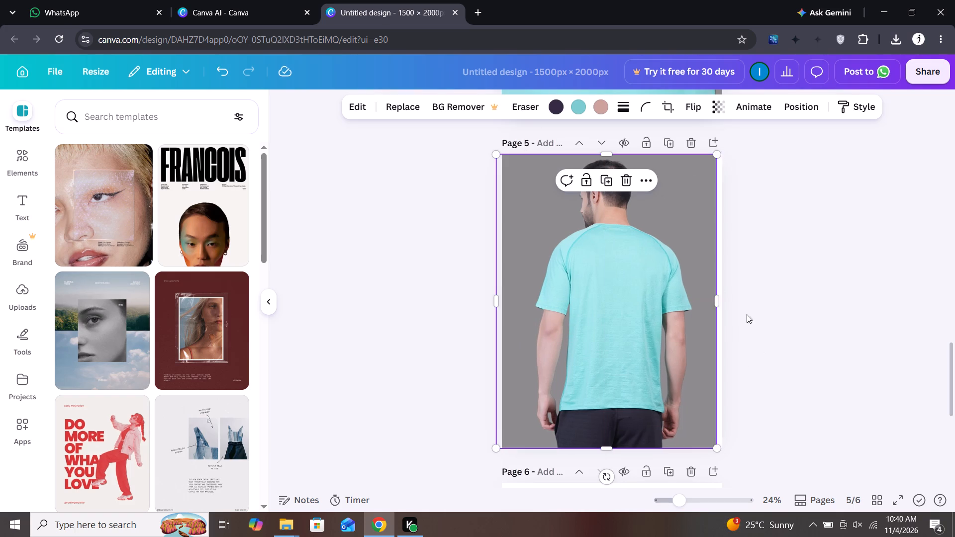
drag(718, 305, 724, 303)
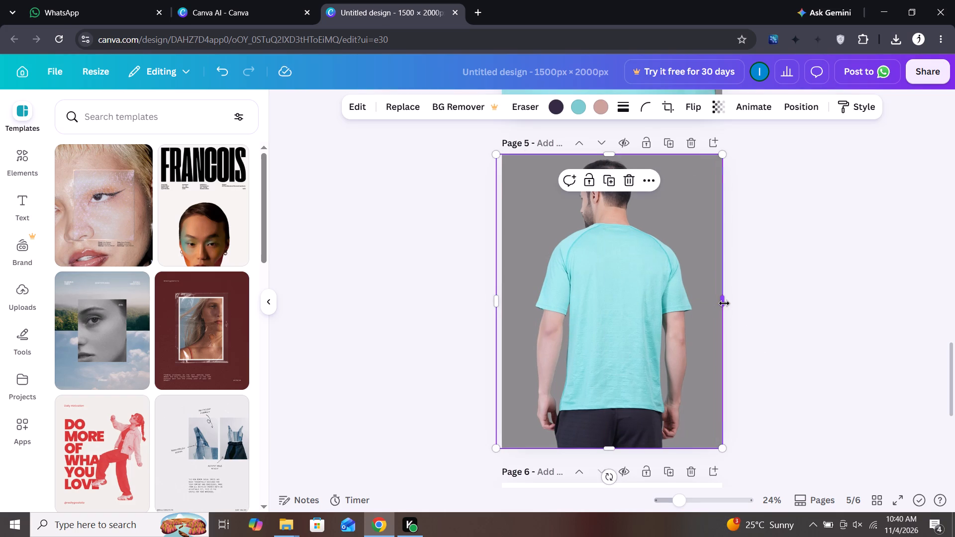
click(811, 295)
Extend all four edges of the page 6 full-length basketball photo to the page borders so it fills 1500 × 2000 px.
scroll(805, 295, down, 6)
click(644, 266)
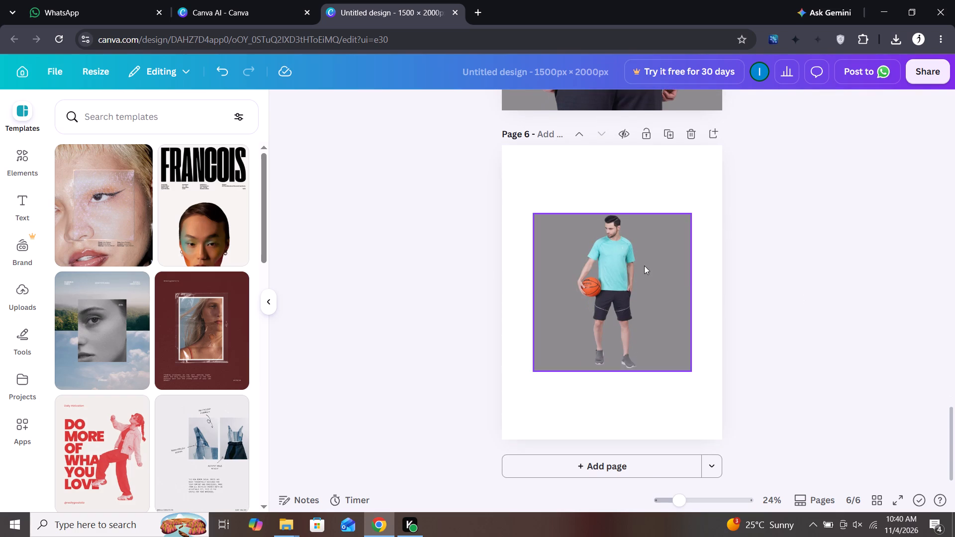
drag(611, 371, 610, 440)
drag(618, 215, 618, 177)
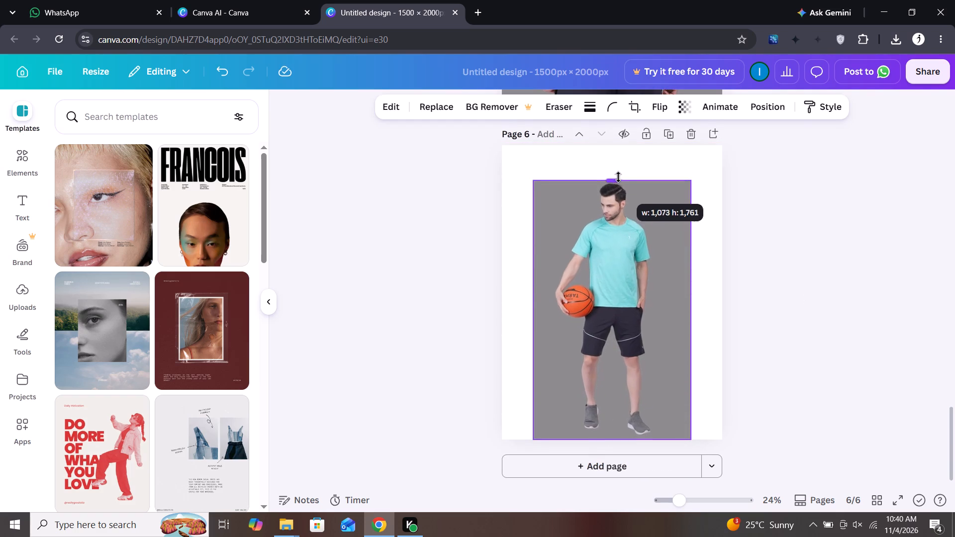
drag(618, 177, 620, 148)
drag(533, 293, 523, 288)
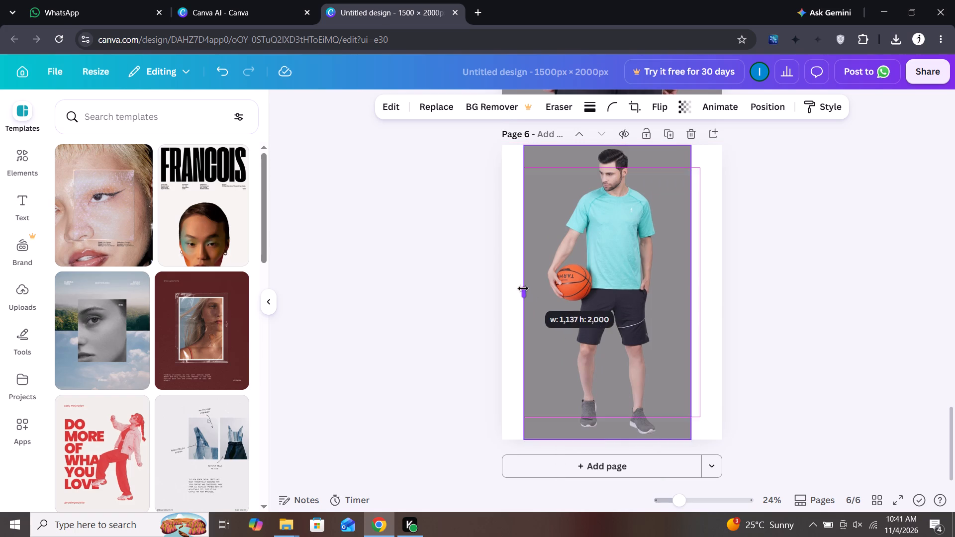
drag(523, 288, 505, 289)
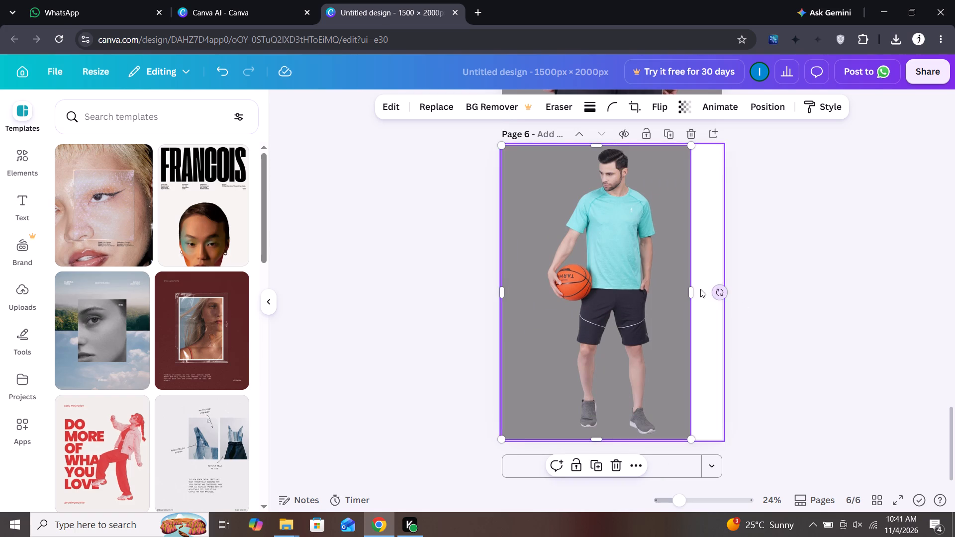
drag(689, 291, 721, 292)
click(808, 247)
Download only the page 1 front-view T-shirt photo as a PNG selection.
scroll(802, 252, down, 9)
scroll(801, 252, up, 8)
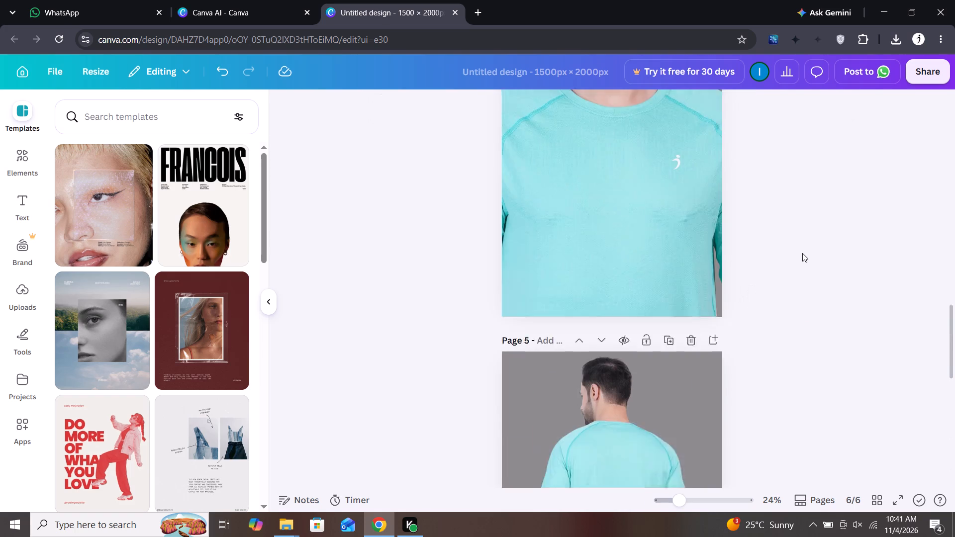
scroll(802, 253, up, 20)
scroll(802, 253, up, 9)
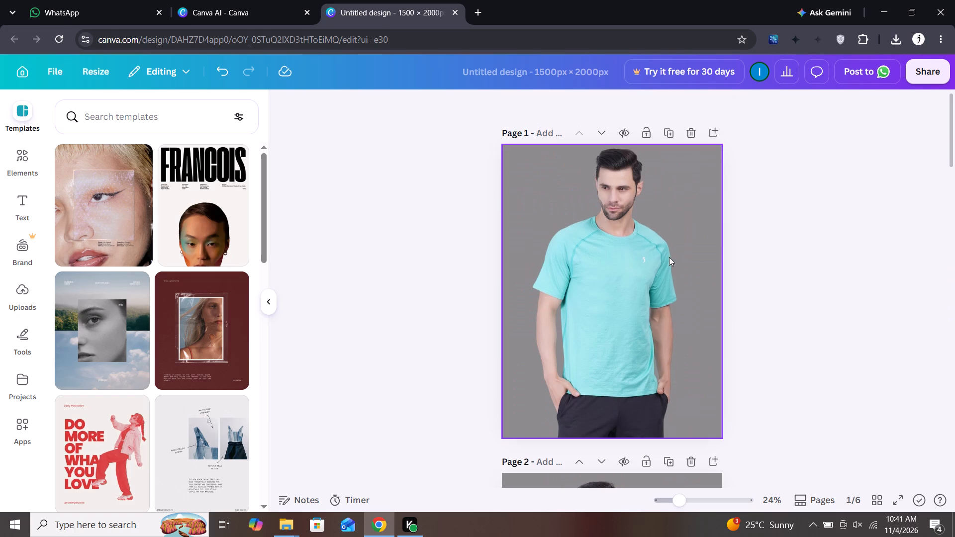
right_click(642, 262)
click(633, 268)
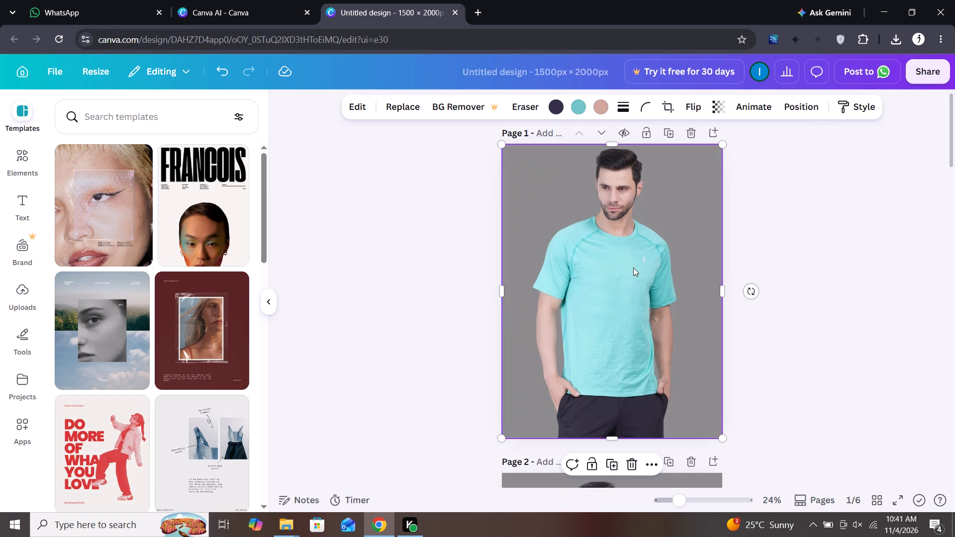
right_click(633, 268)
click(668, 425)
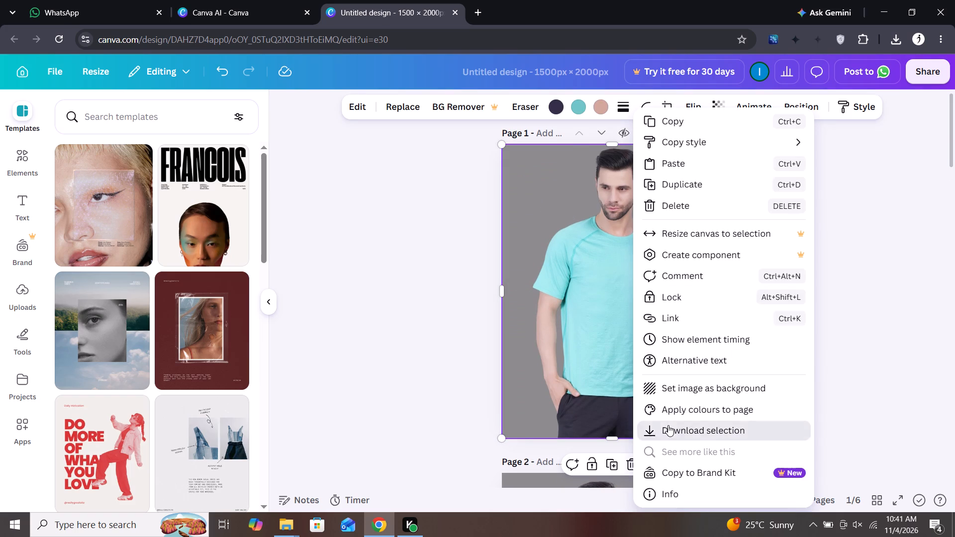
click(818, 398)
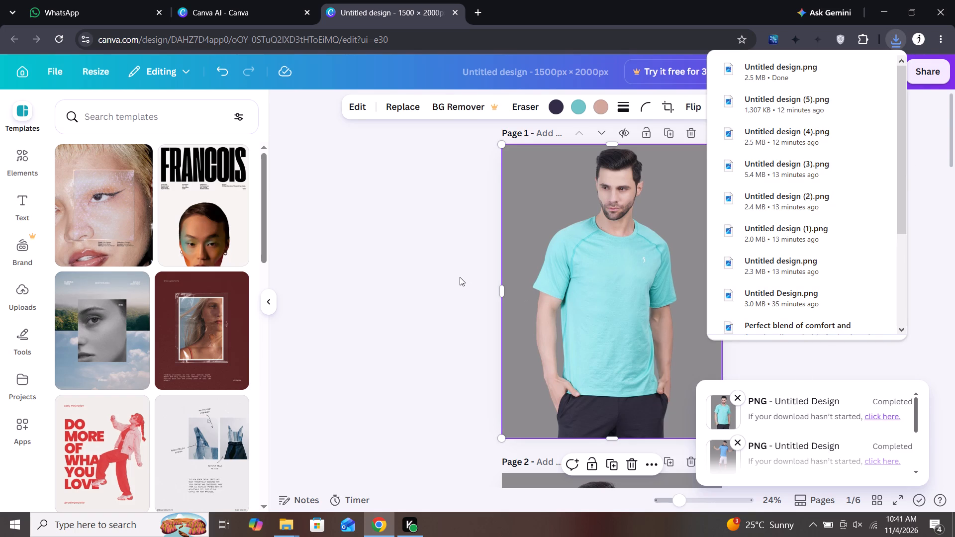
Download only the page 2 photo of the model looking sideways as a PNG selection.
scroll(459, 277, down, 5)
click(606, 256)
right_click(606, 256)
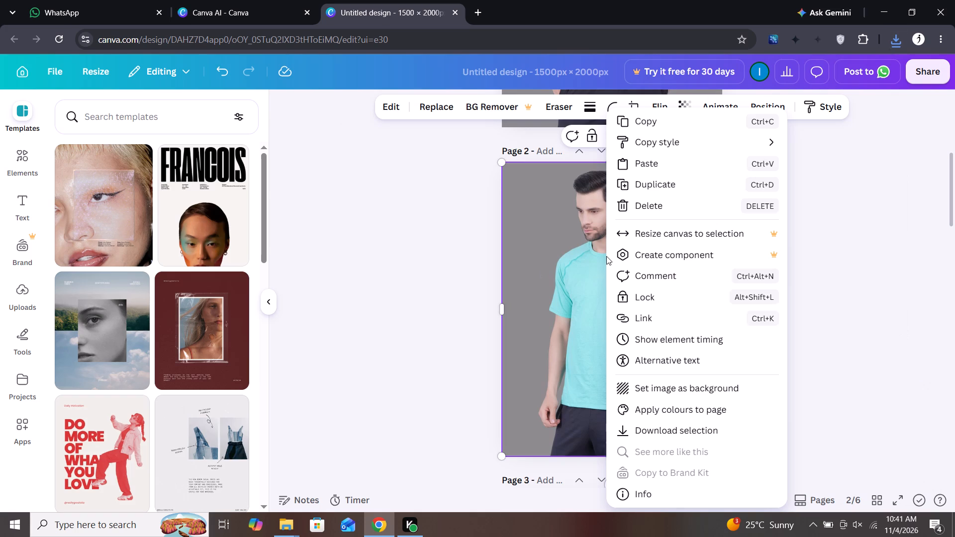
click(660, 440)
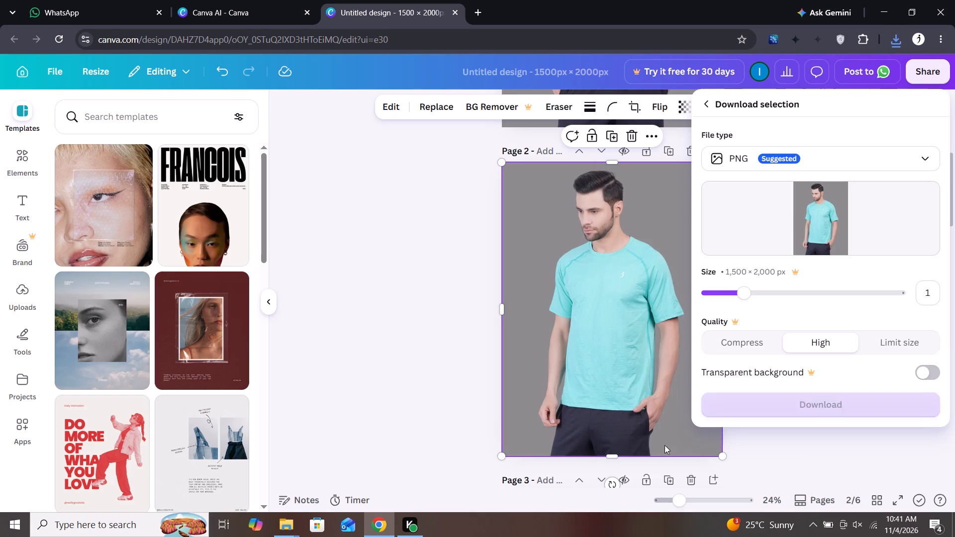
click(811, 389)
click(808, 396)
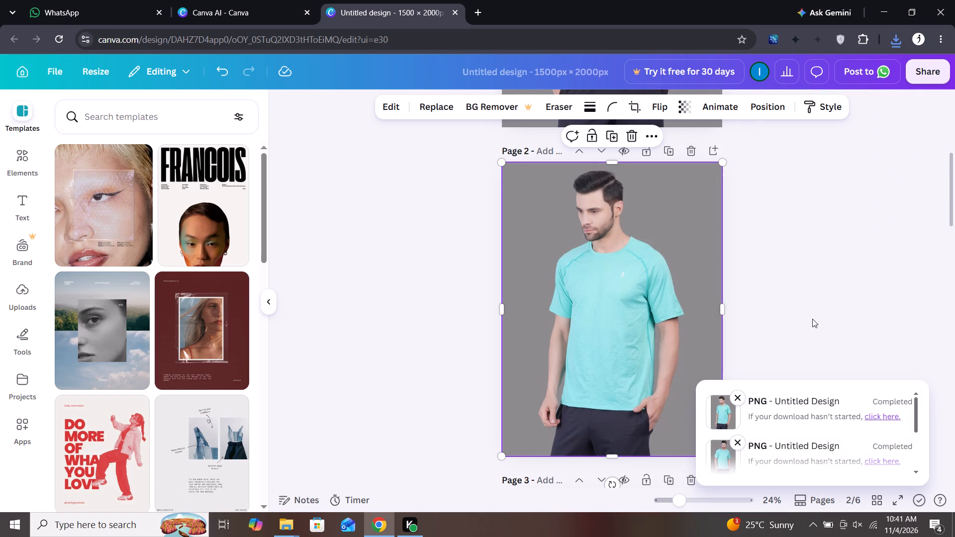
Download only the page 3 angled-pose T-shirt photo as a PNG selection.
scroll(714, 287, down, 6)
click(628, 249)
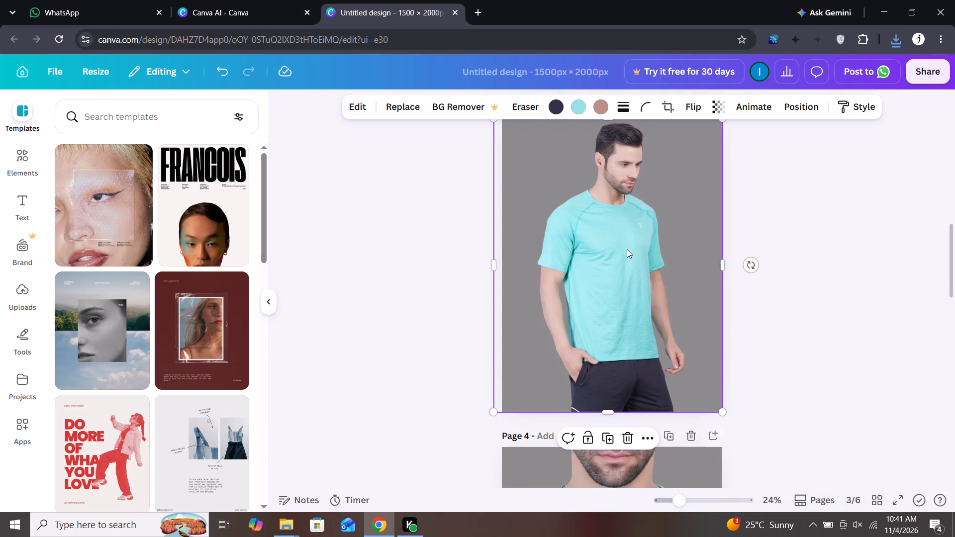
right_click(627, 249)
click(690, 424)
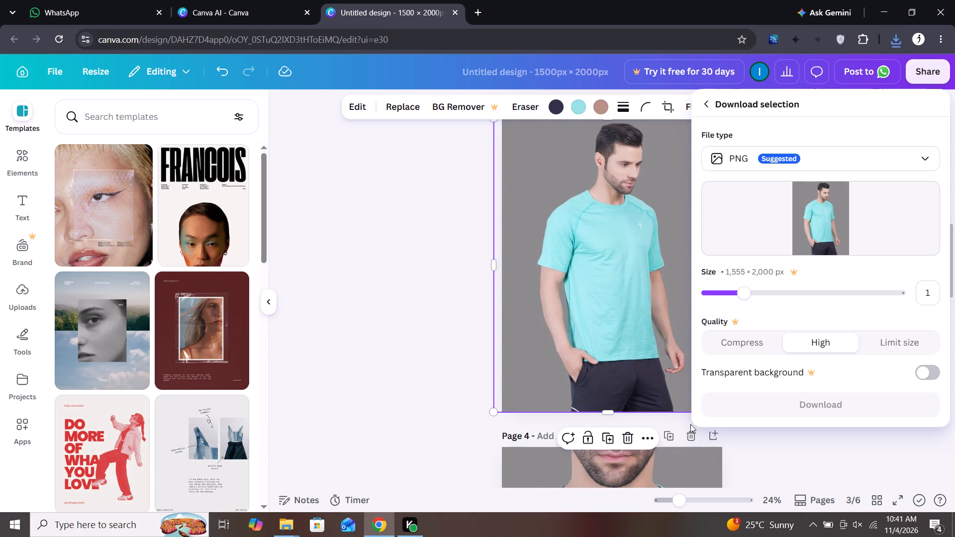
click(816, 399)
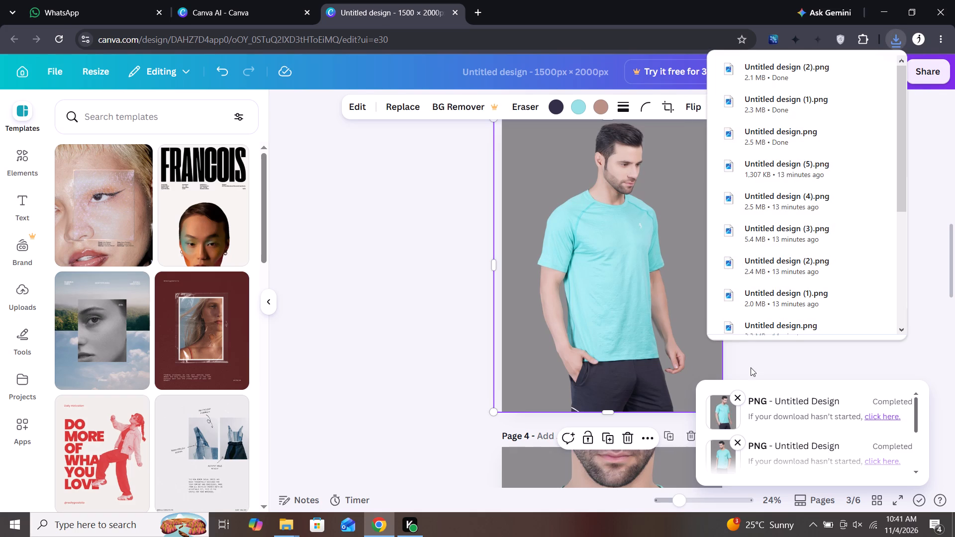
Download only the page 4 close-up T-shirt photo as a PNG selection.
scroll(682, 371, down, 5)
click(605, 325)
right_click(605, 325)
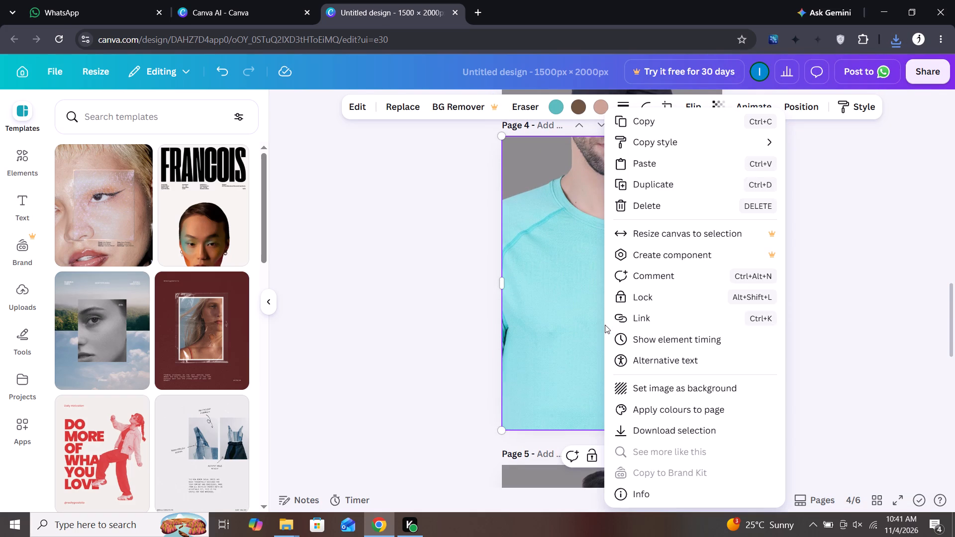
click(650, 430)
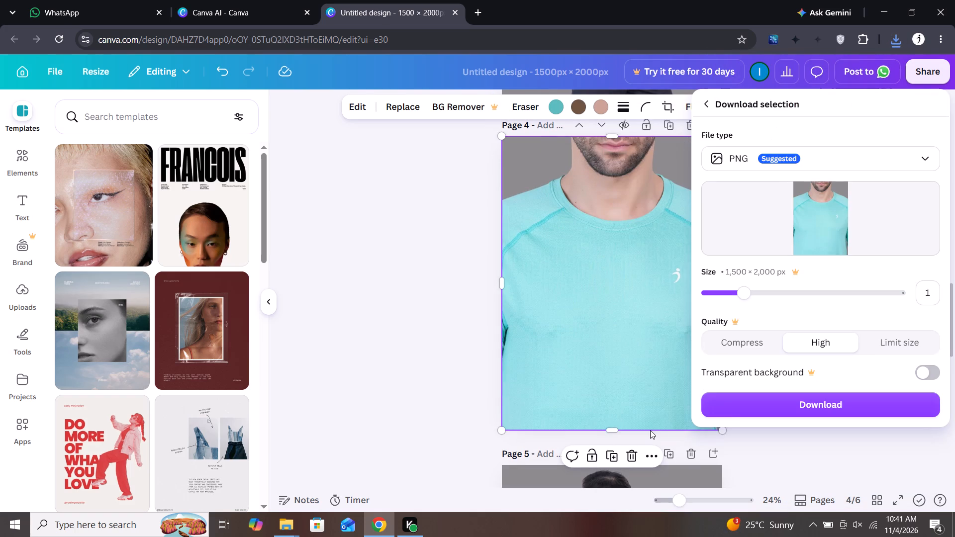
click(728, 397)
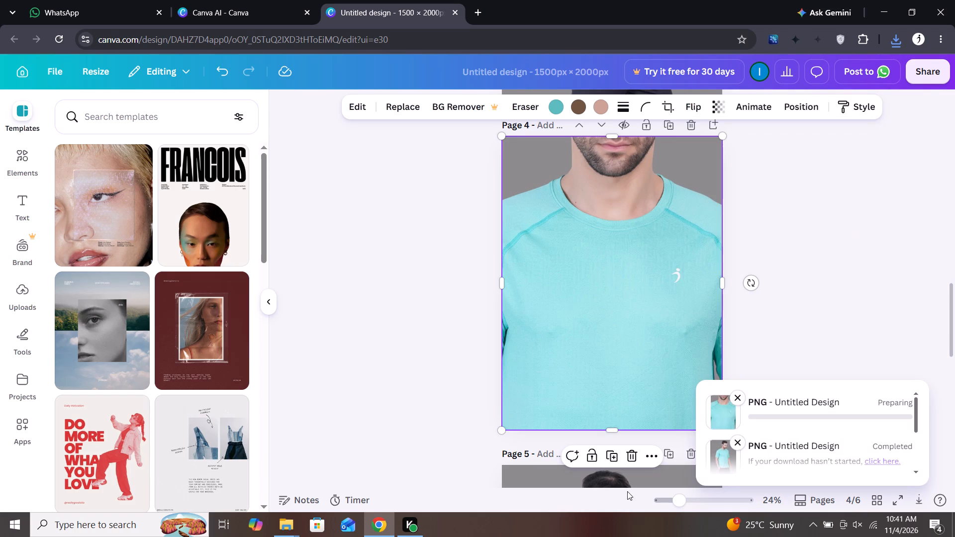
Download only the page 5 back-view T-shirt photo as a PNG selection.
scroll(589, 373, up, 1)
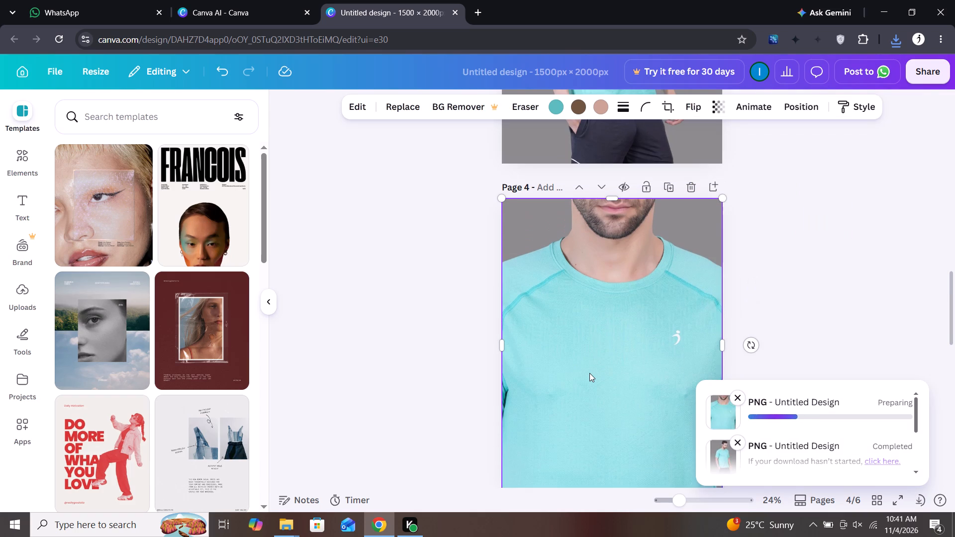
scroll(589, 373, down, 6)
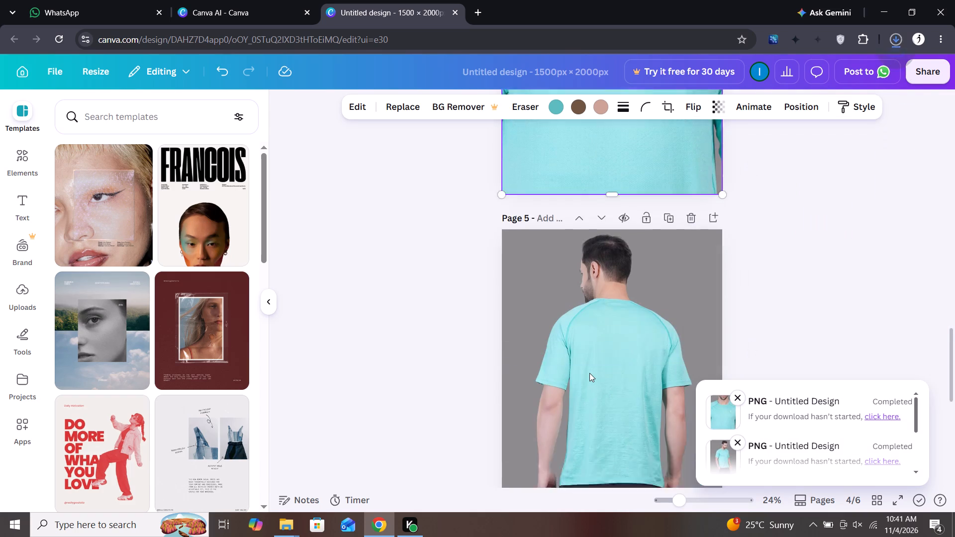
click(589, 302)
right_click(589, 303)
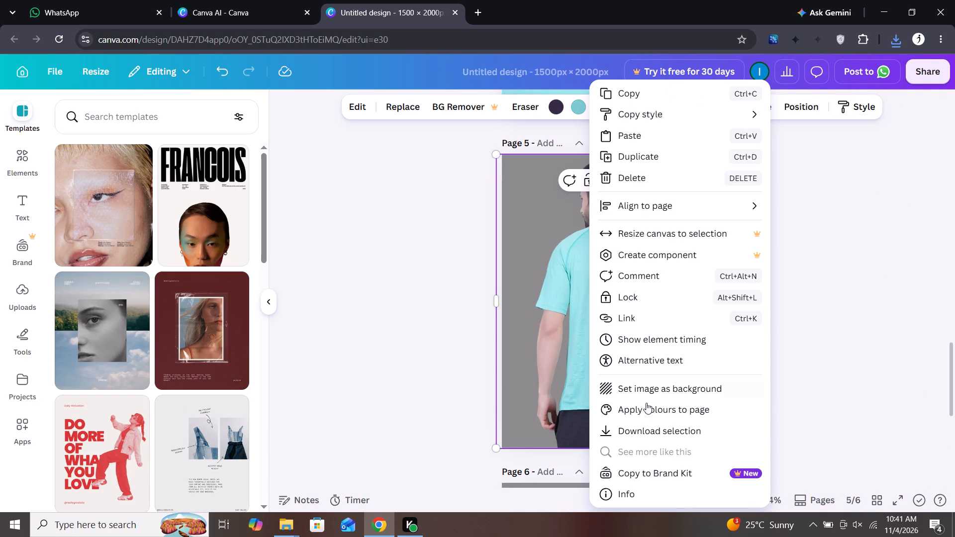
click(652, 429)
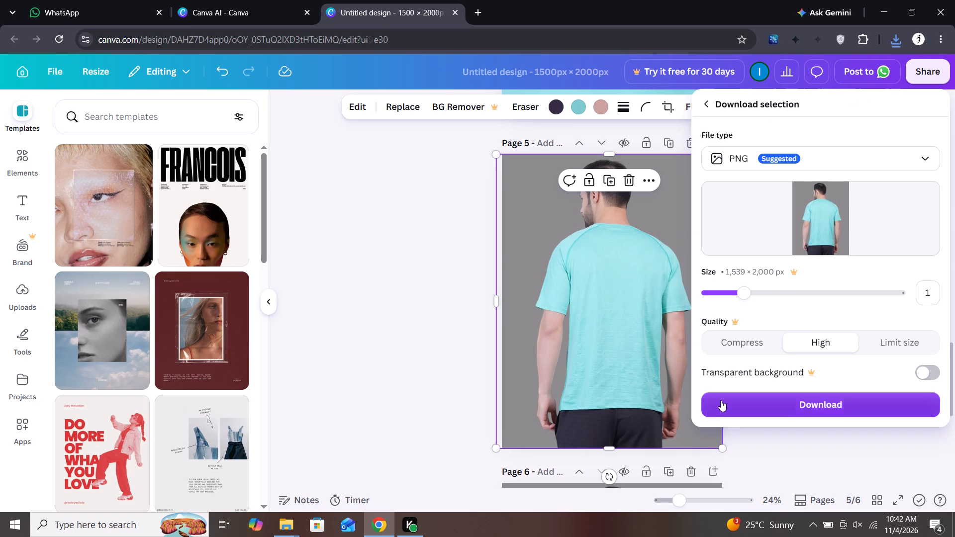
click(722, 399)
Download only the page 6 full-length basketball photo as a PNG selection.
scroll(609, 310, down, 5)
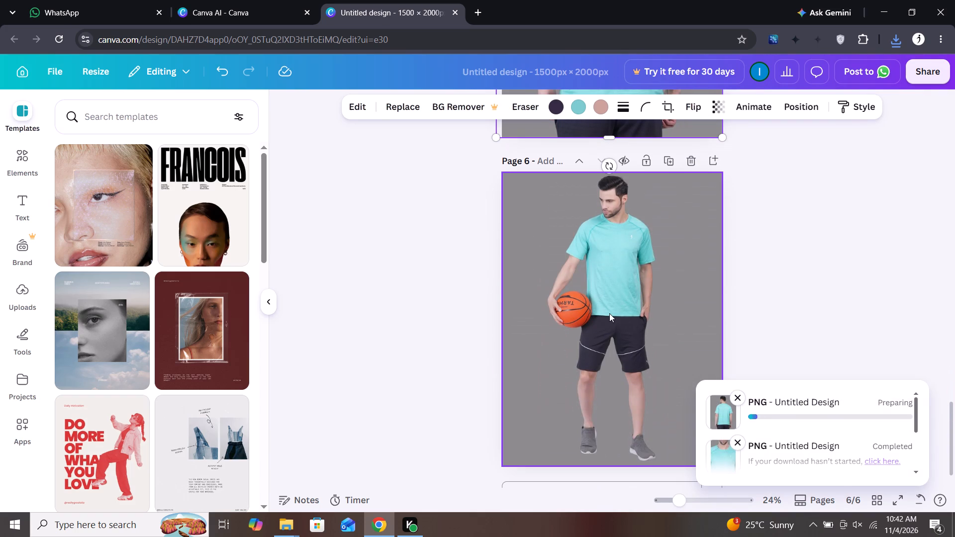
scroll(609, 313, down, 7)
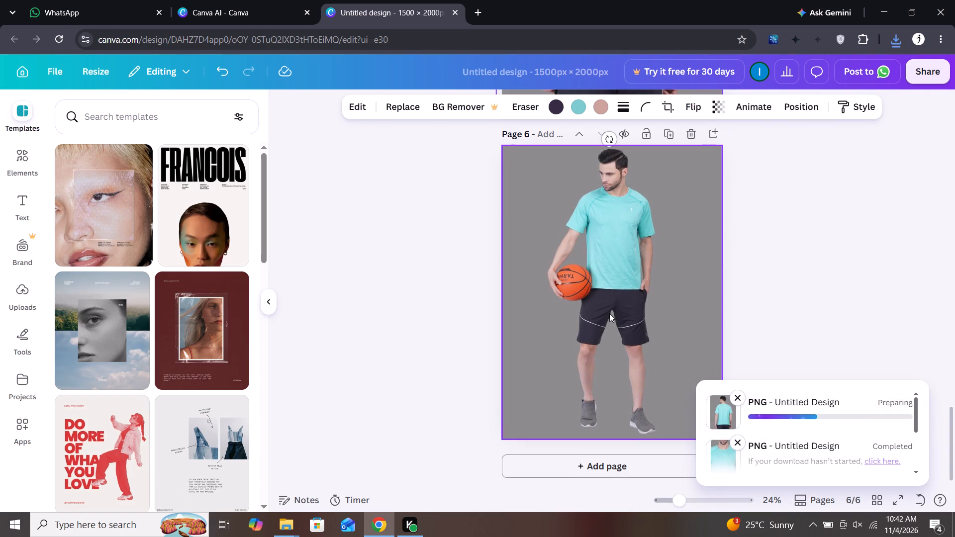
click(609, 313)
right_click(609, 313)
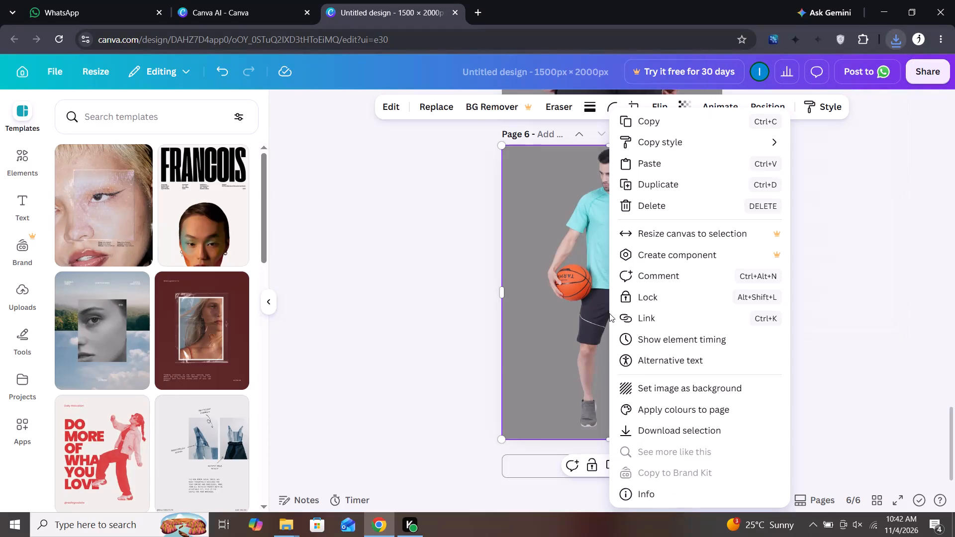
click(673, 430)
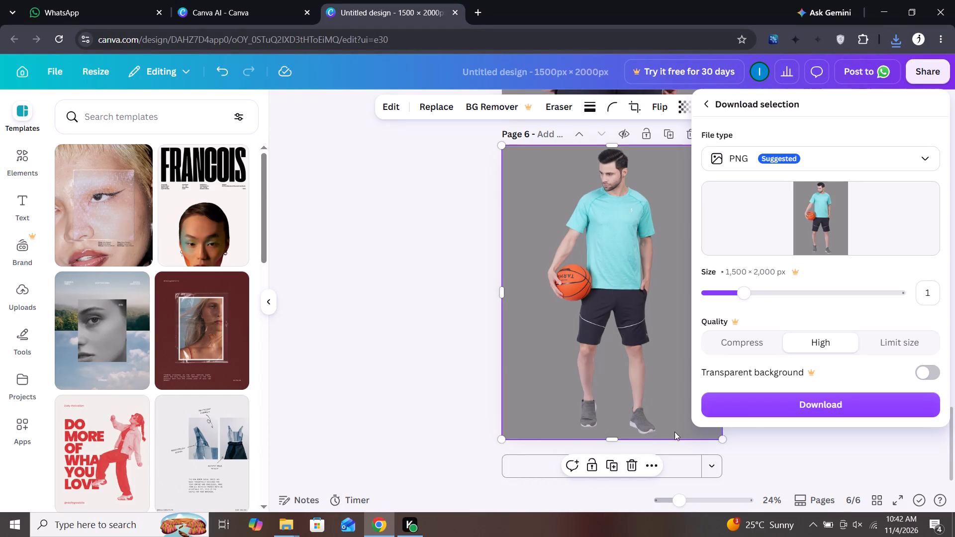
click(745, 406)
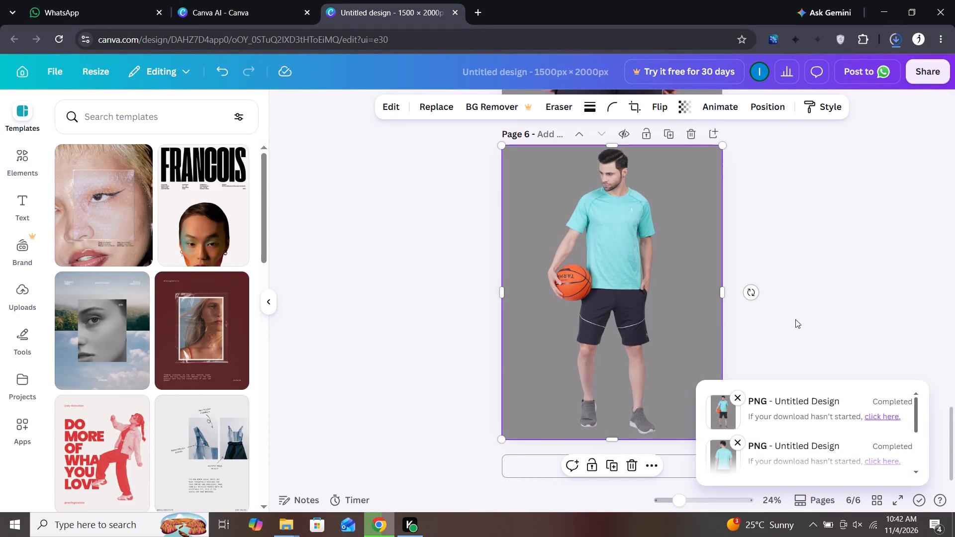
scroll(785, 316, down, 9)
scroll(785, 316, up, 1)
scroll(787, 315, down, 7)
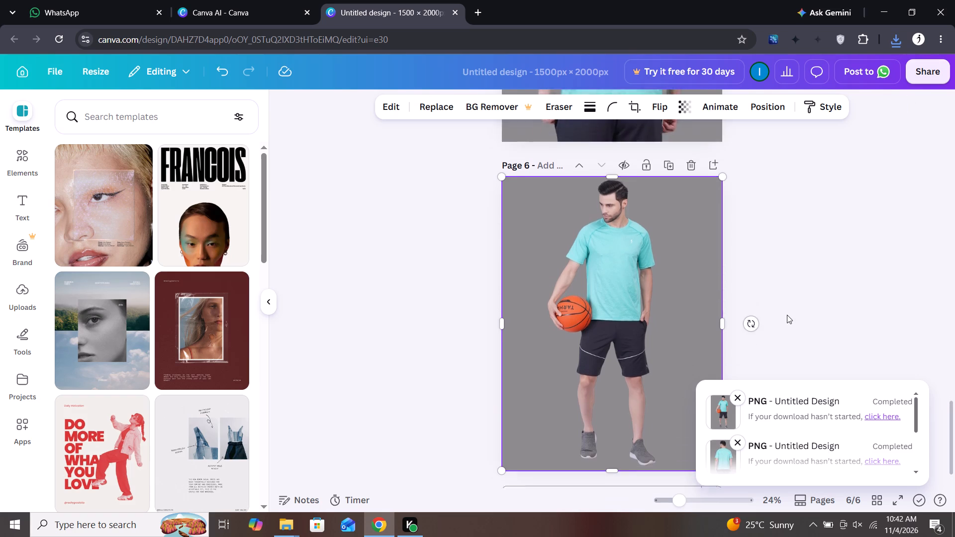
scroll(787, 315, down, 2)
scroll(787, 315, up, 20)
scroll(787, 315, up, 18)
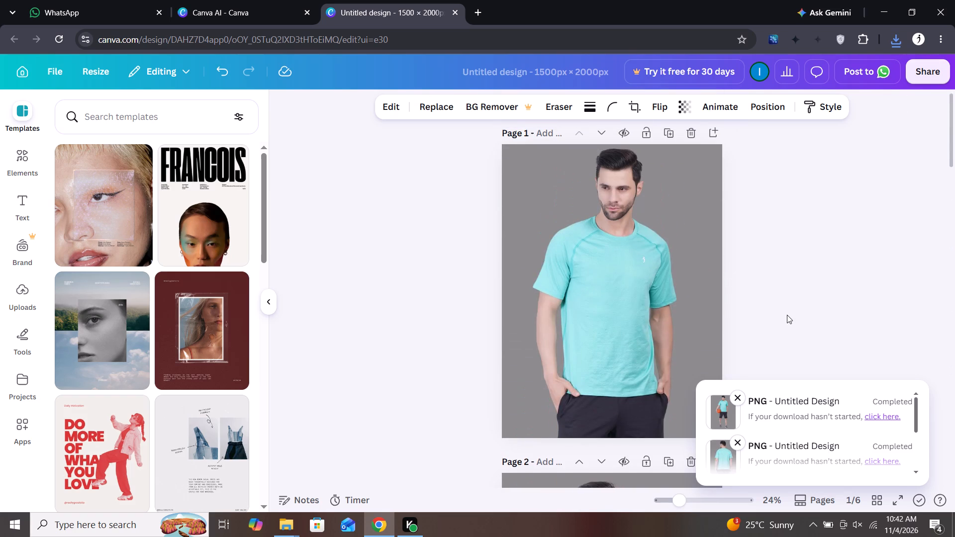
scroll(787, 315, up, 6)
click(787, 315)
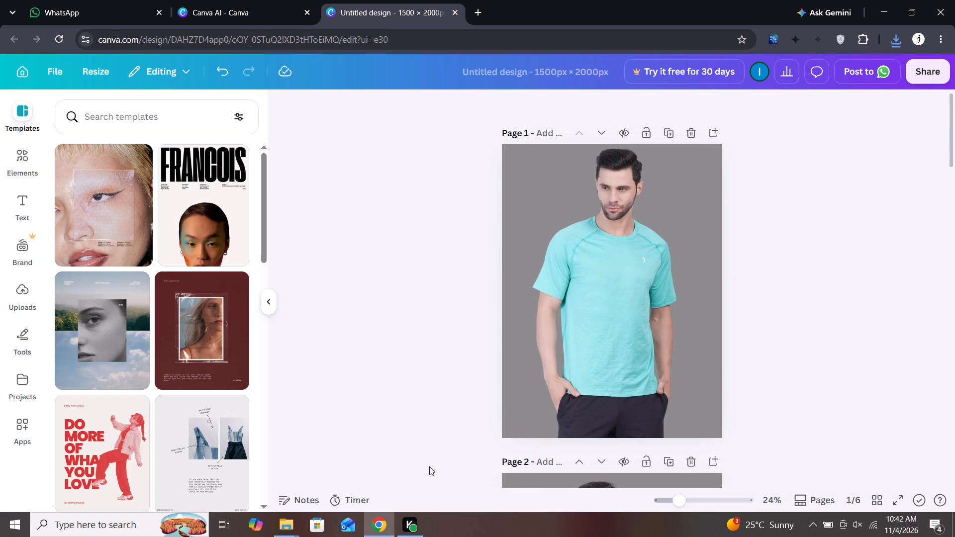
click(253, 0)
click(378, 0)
Switch to the Downloads folder in File Explorer and refresh its file list to bring the newest exports to the top.
click(280, 536)
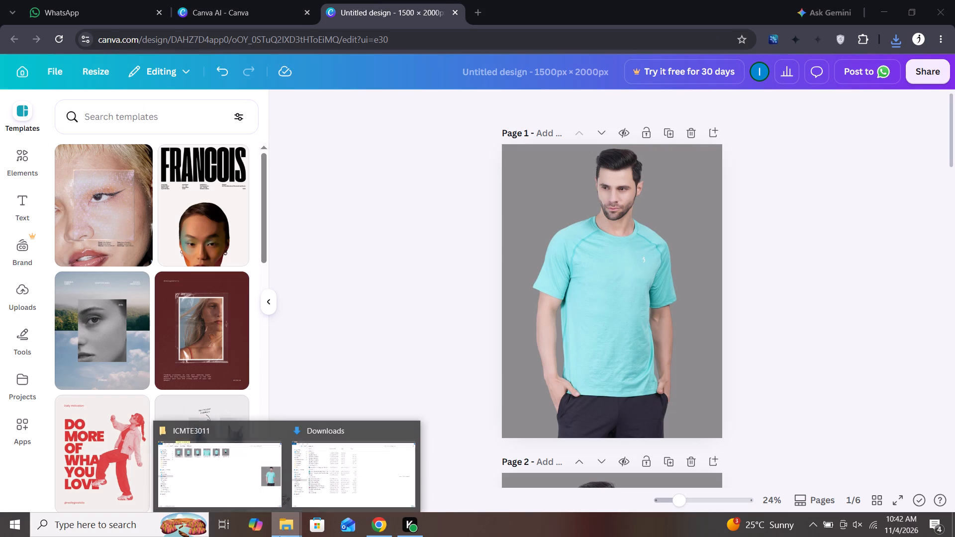
click(263, 482)
click(299, 518)
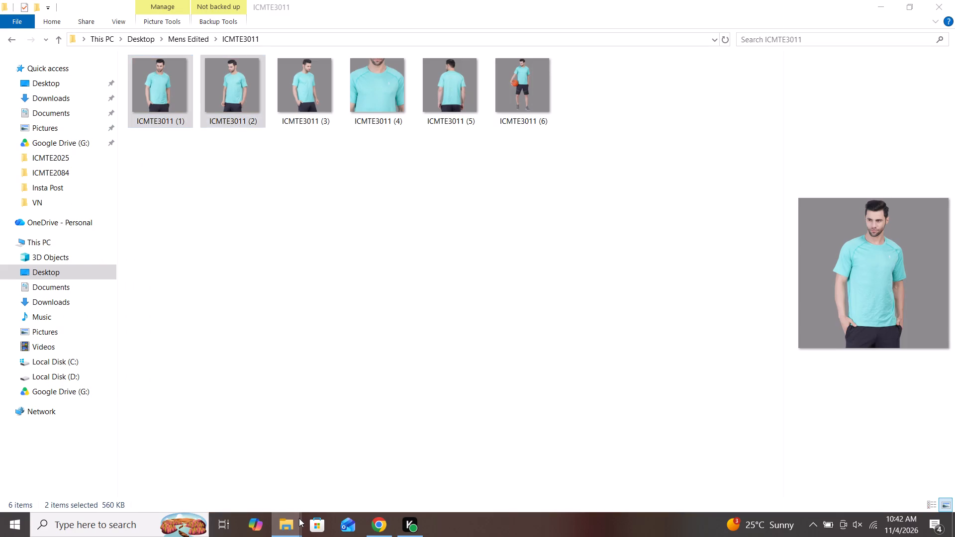
click(310, 493)
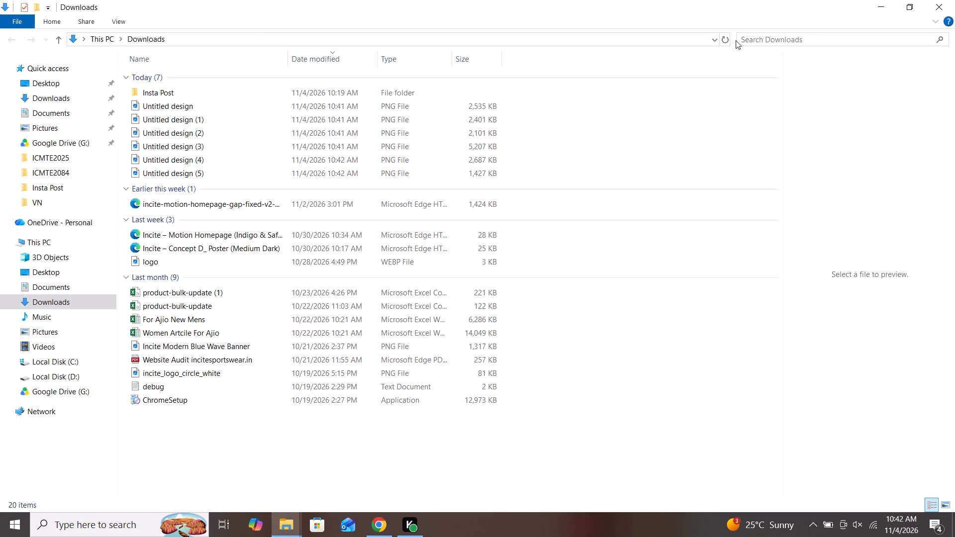
click(723, 41)
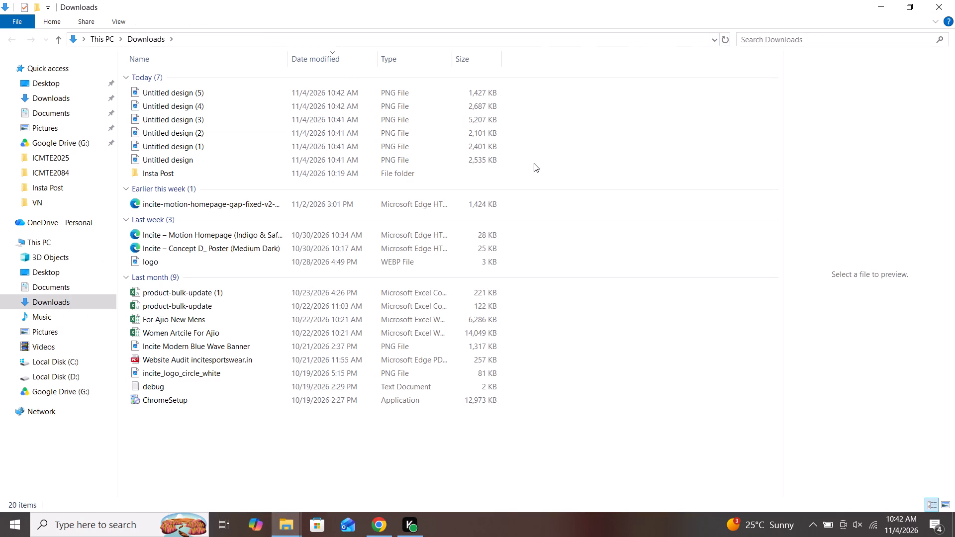
Move the six Untitled design PNG exports from Downloads into the ICMTE3011 folder inside Mens Edited.
drag(500, 156, 425, 140)
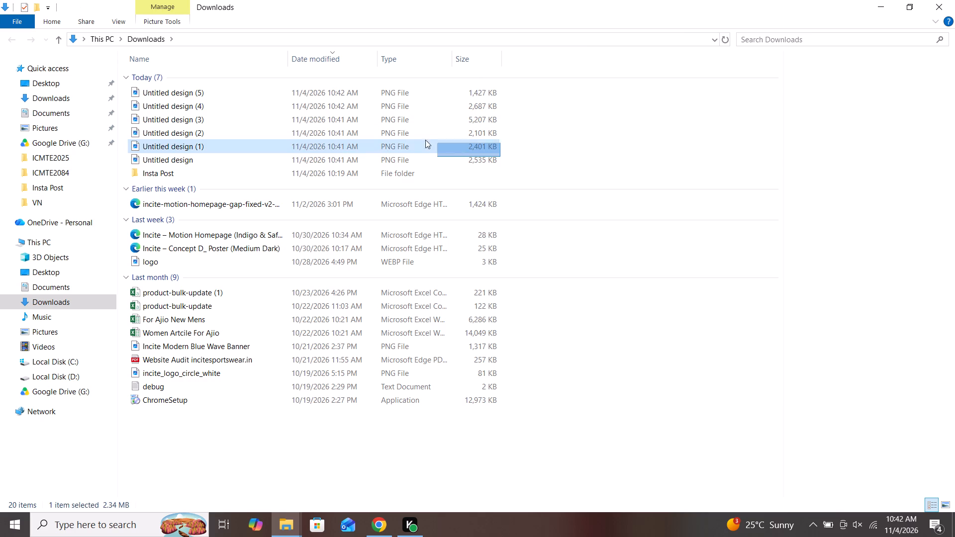
drag(425, 140, 316, 120)
drag(533, 160, 417, 152)
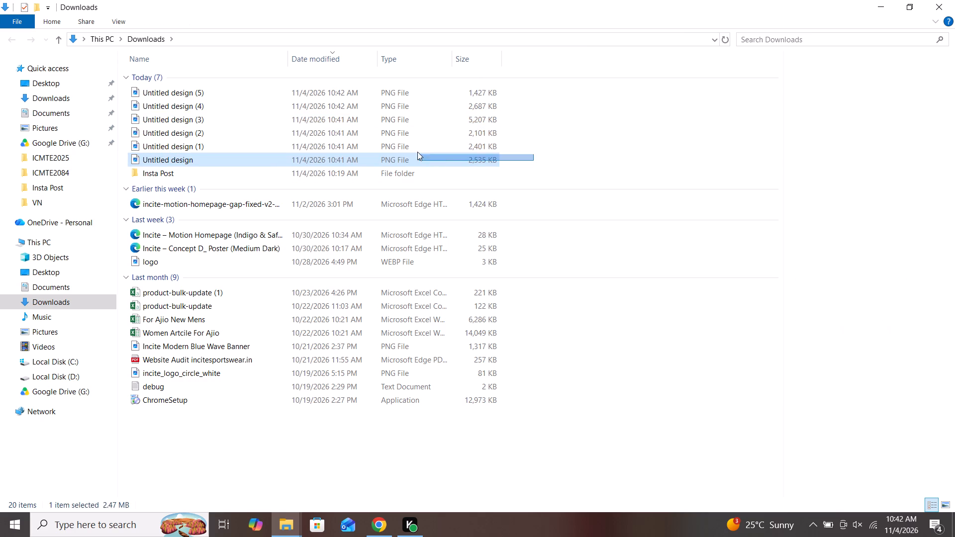
drag(417, 152, 244, 94)
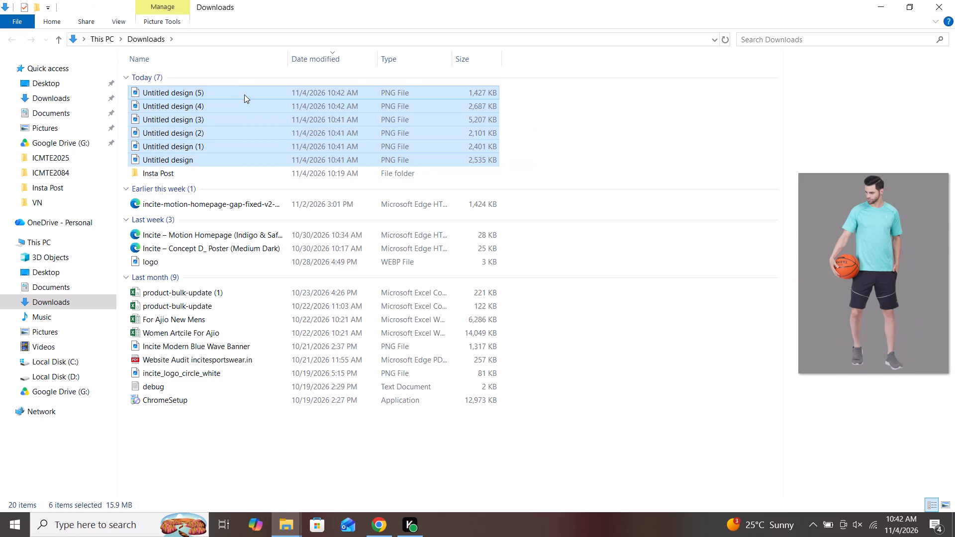
key(ctrl+x)
key(ctrl+x)
key(ctrl+x)
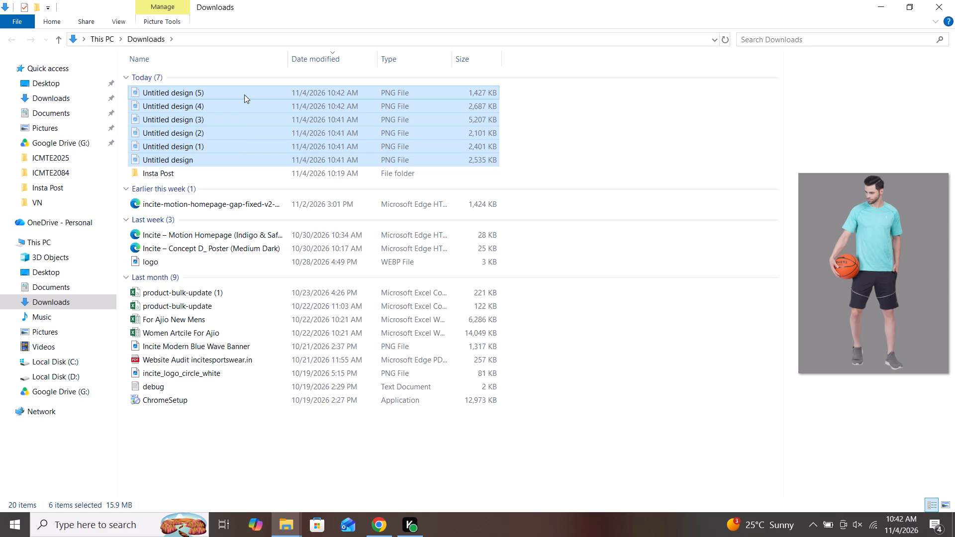
key(ctrl+x)
key(ctrl+x)
key(ctrl+x)
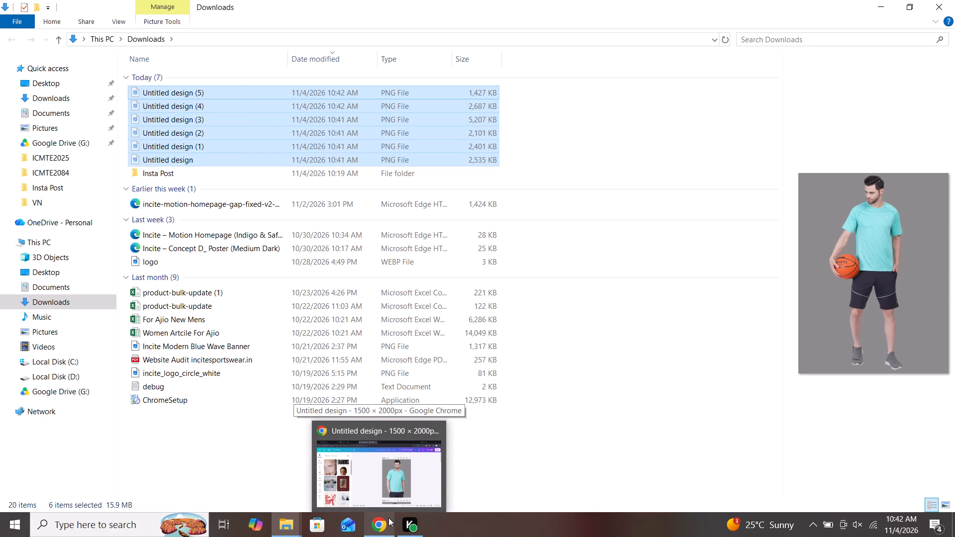
click(285, 518)
click(251, 474)
click(463, 229)
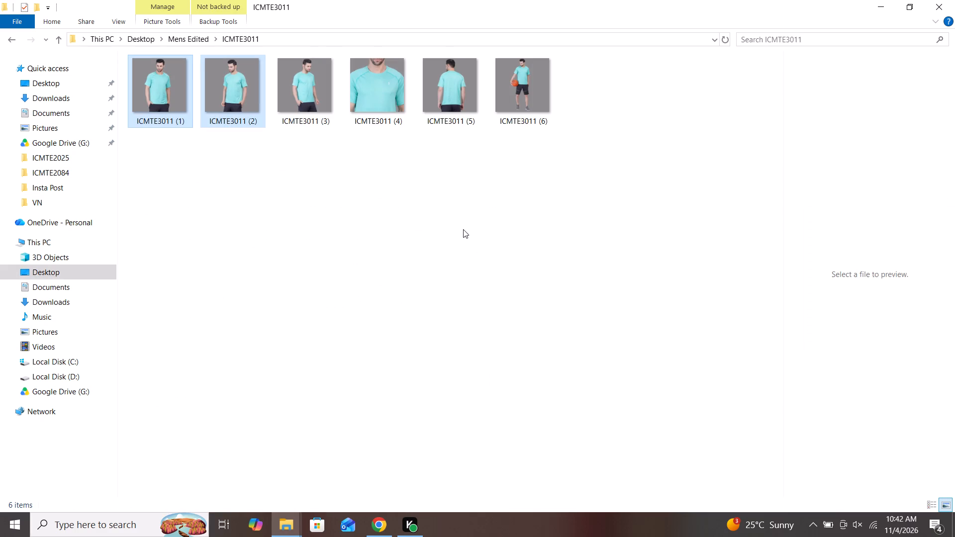
key(ctrl+v)
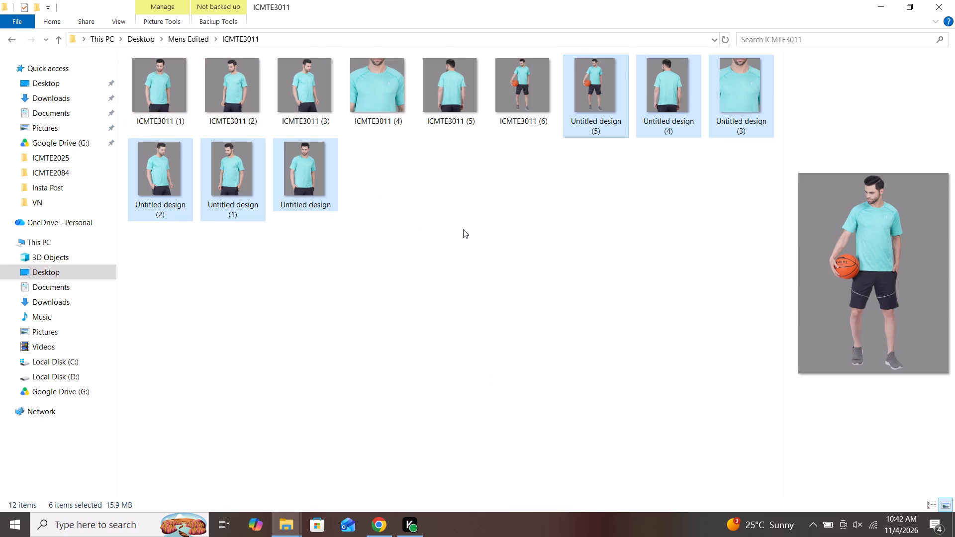
Copy the file name of the original ICMTE3011 (1) photo, leaving its name as it is.
click(168, 119)
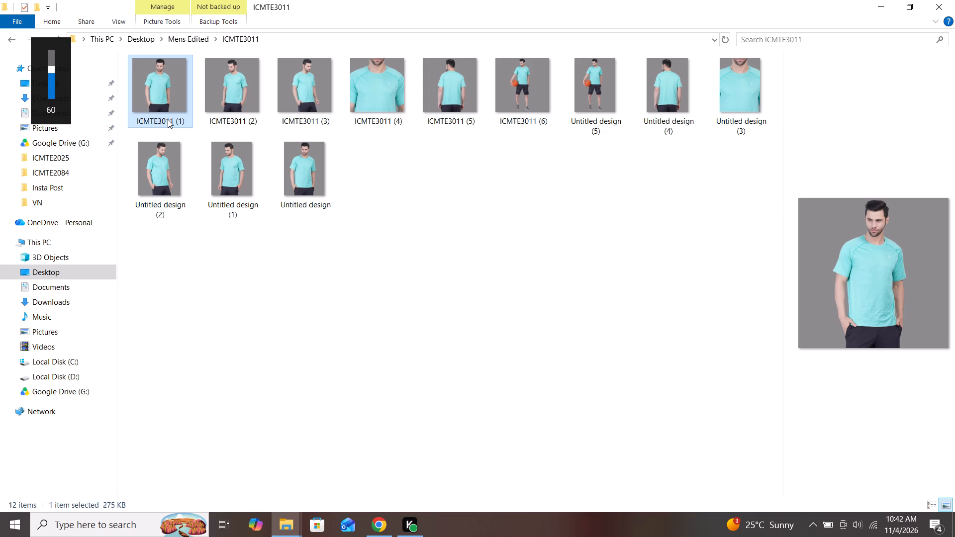
right_click(168, 119)
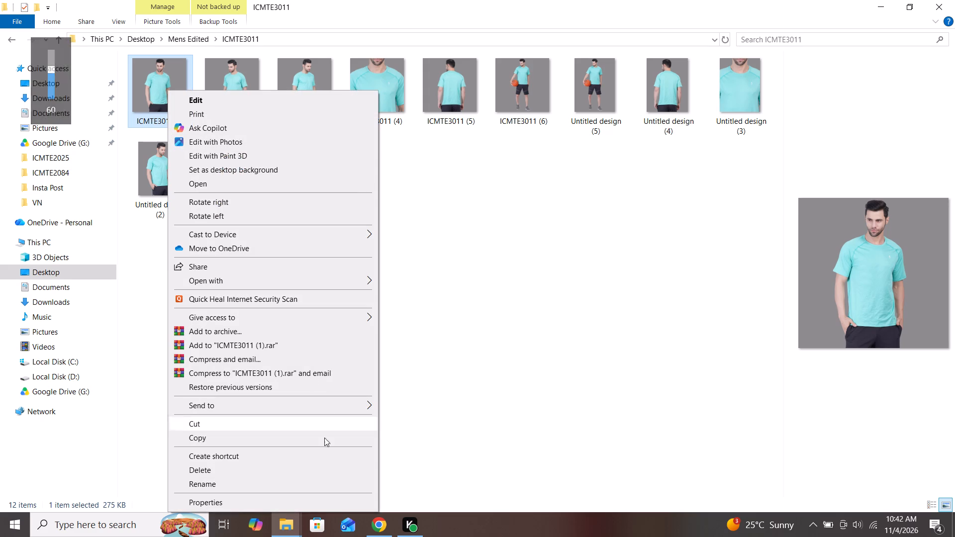
click(266, 485)
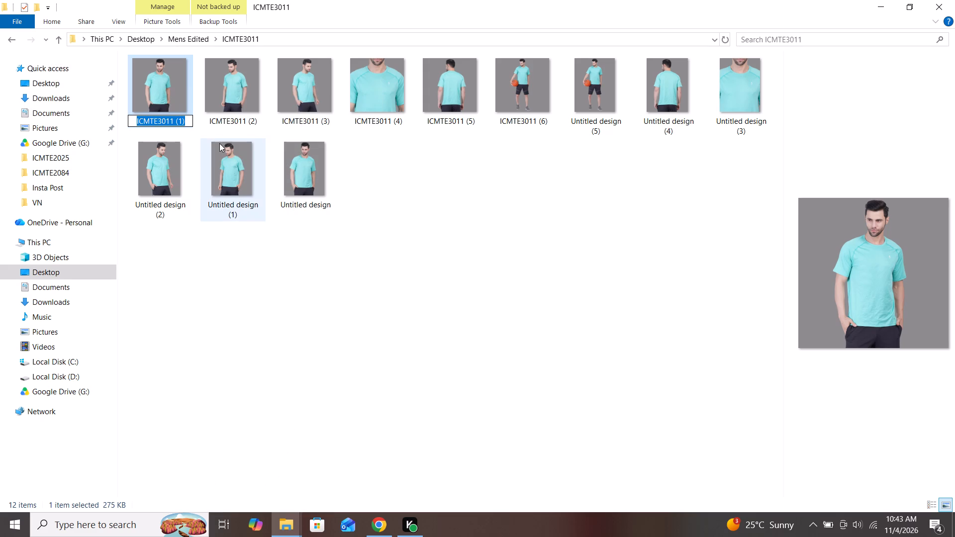
key(ctrl+c)
key(ctrl+c)
key(ctrl+c)
key(ctrl+c)
key(ctrl+c)
key(ctrl+c)
key(ctrl+c)
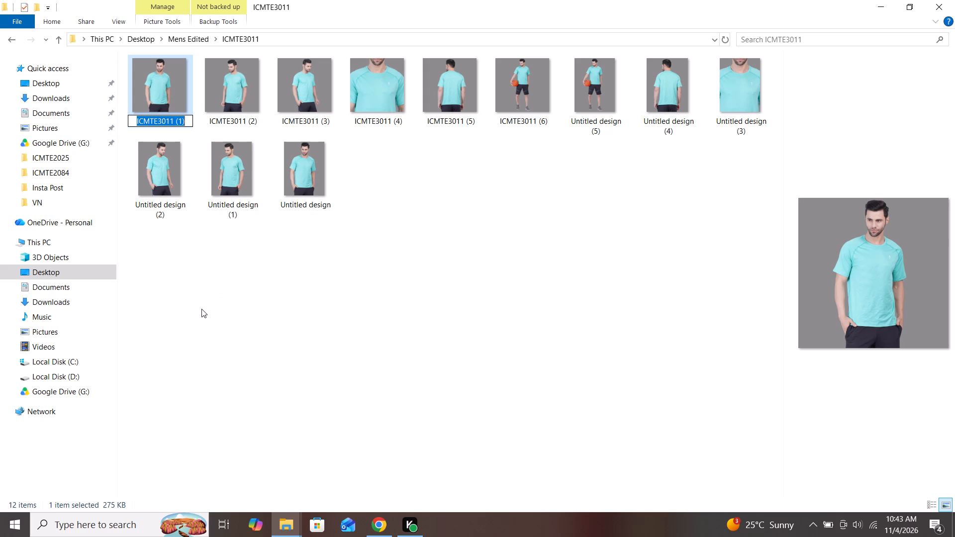
click(203, 307)
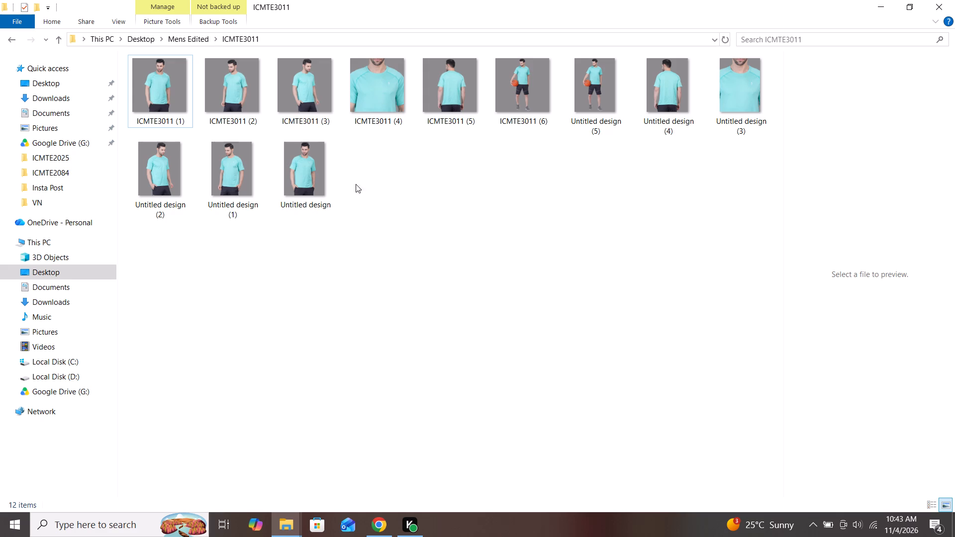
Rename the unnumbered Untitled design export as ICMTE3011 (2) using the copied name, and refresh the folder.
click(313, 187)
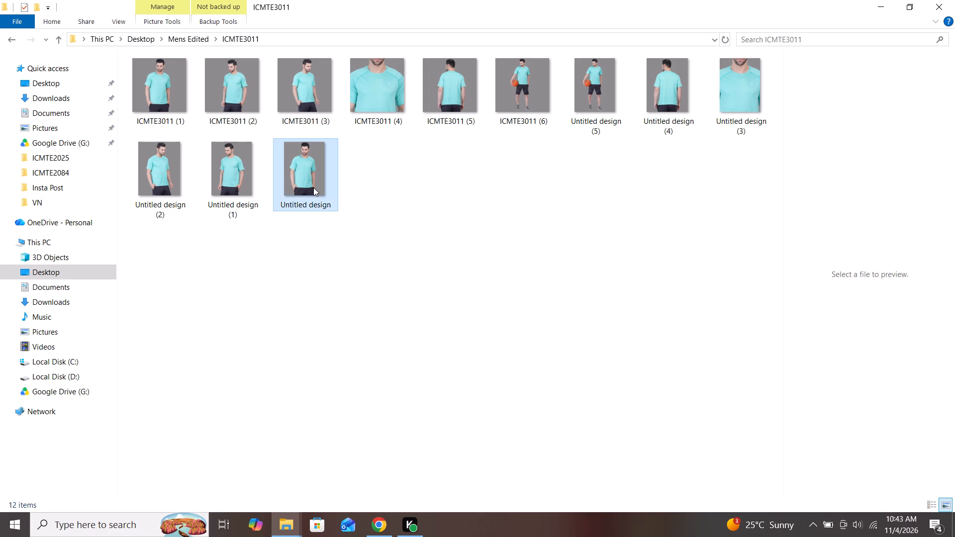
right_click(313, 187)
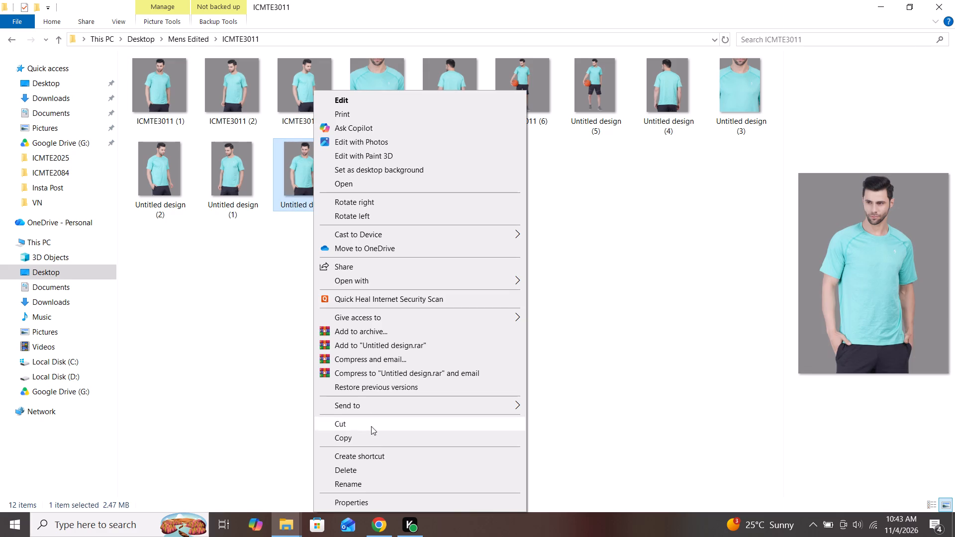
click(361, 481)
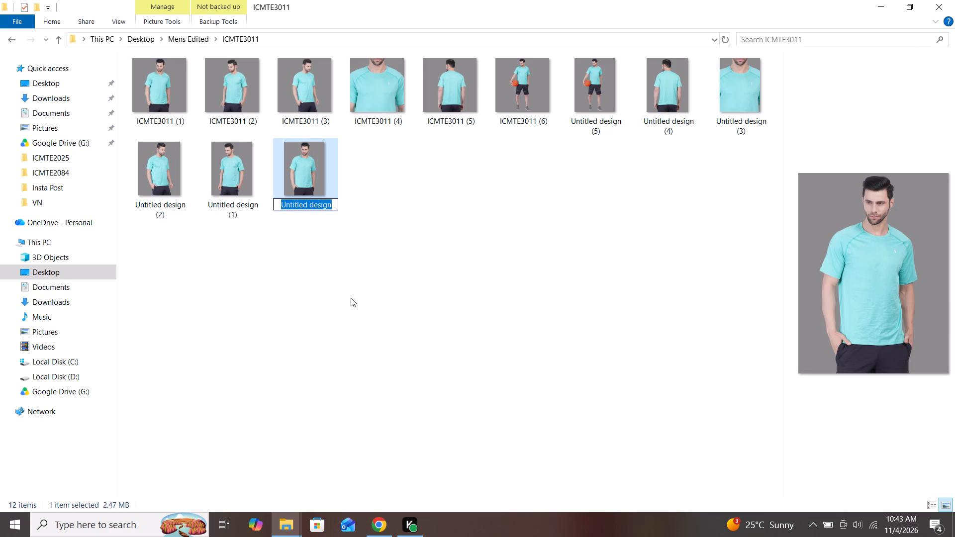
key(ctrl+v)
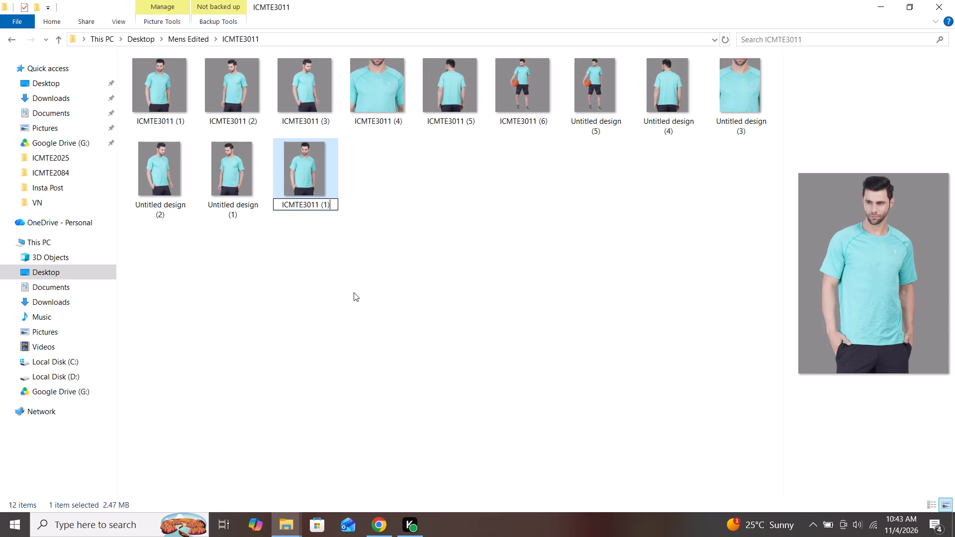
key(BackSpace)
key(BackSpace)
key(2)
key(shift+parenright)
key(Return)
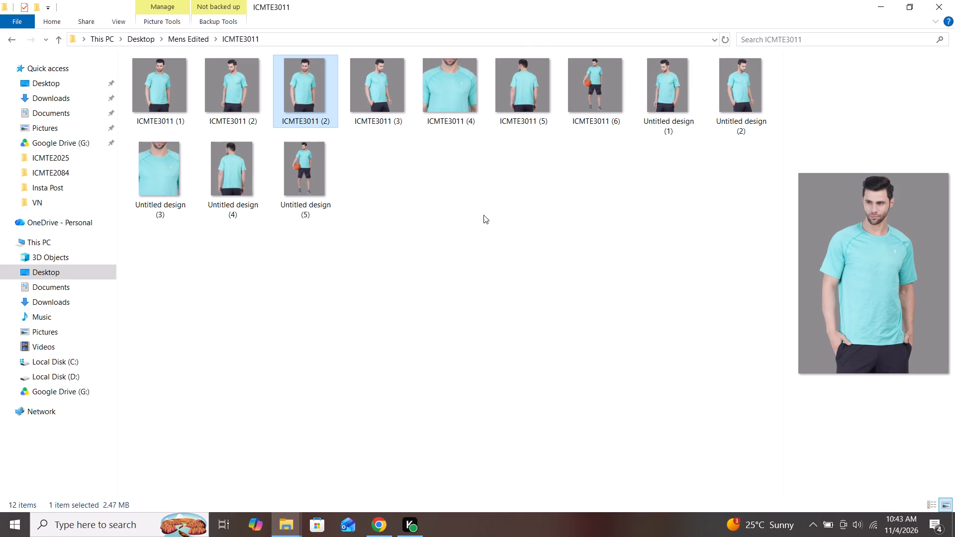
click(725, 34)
Rename the front-view T-shirt export as ICMTE3011 (1).
click(299, 121)
right_click(299, 121)
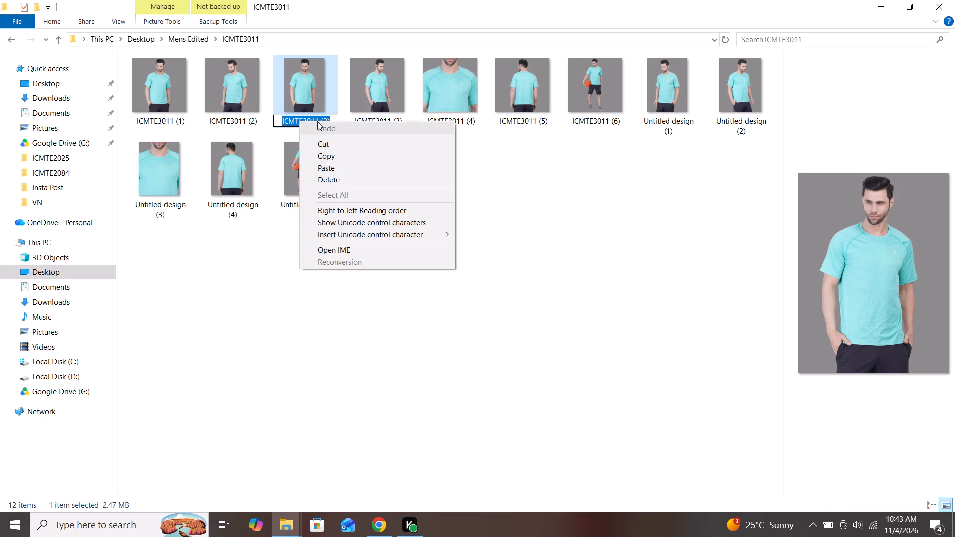
click(333, 116)
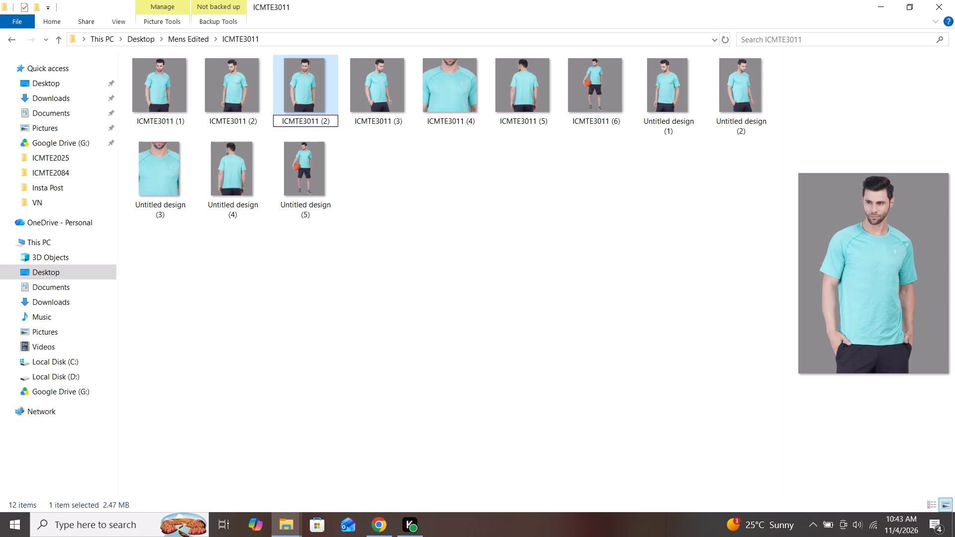
key(BackSpace)
key(BackSpace)
key(1)
key(shift+parenright)
key(Return)
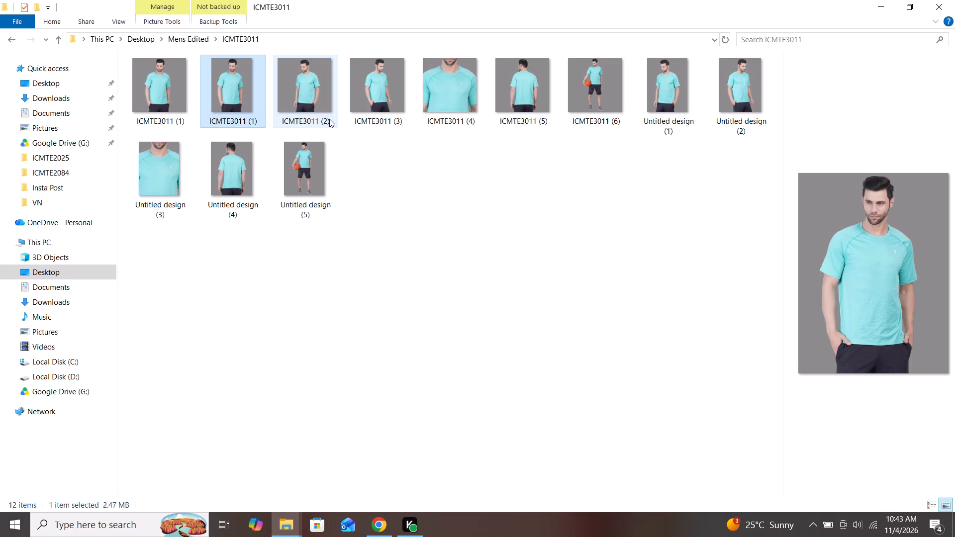
Delete the six original square photos ICMTE3011 (1) to (6), keeping the taller exported PNGs.
click(150, 90)
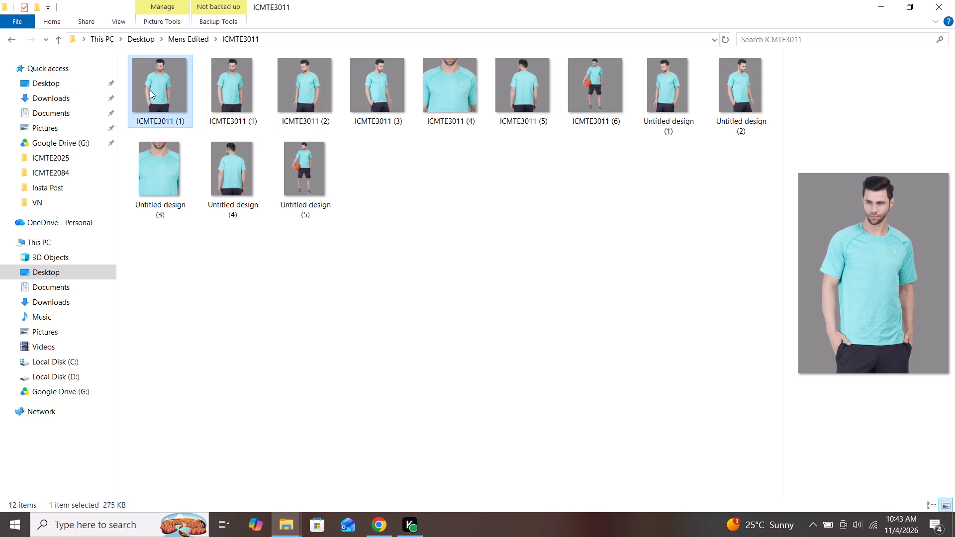
key(ctrl+d)
click(264, 315)
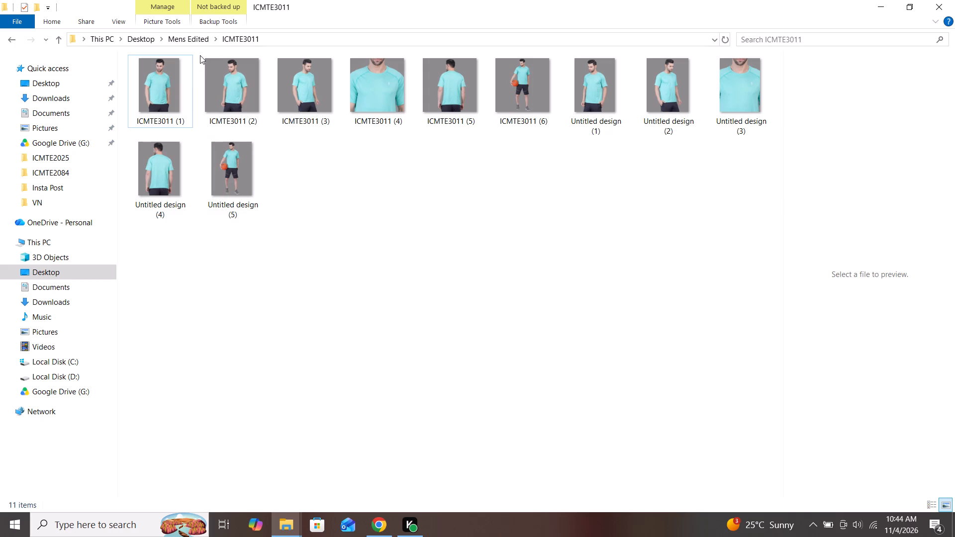
drag(200, 55, 278, 74)
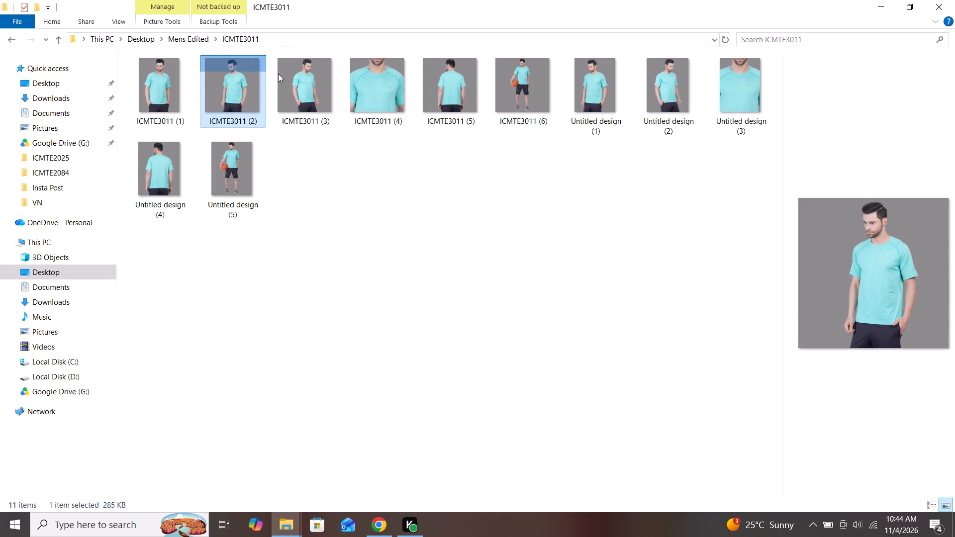
drag(278, 74, 506, 89)
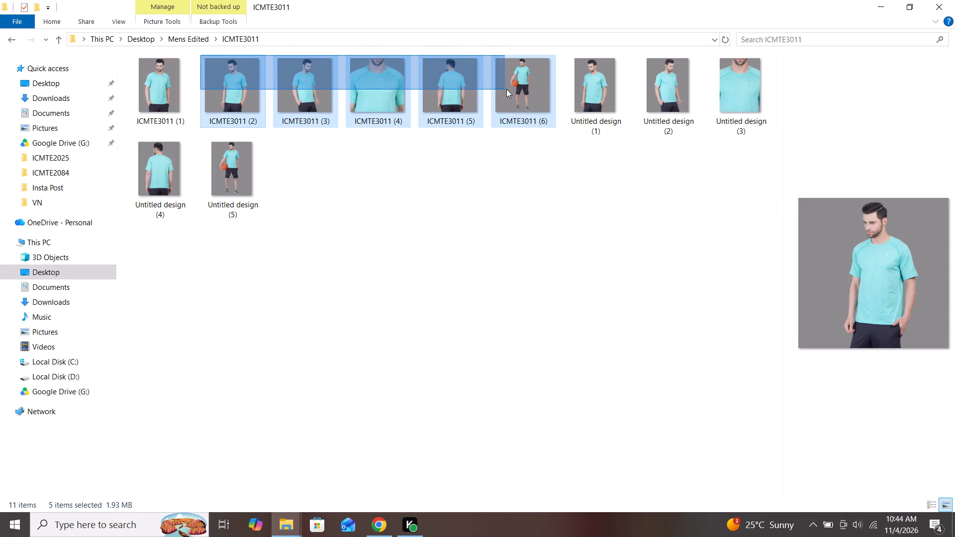
drag(506, 89, 510, 88)
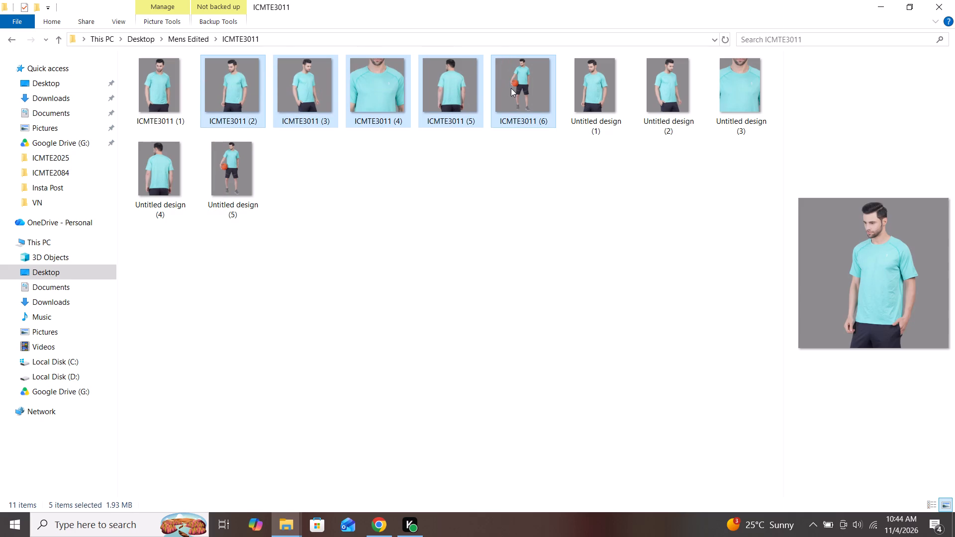
key(ctrl+d)
click(369, 236)
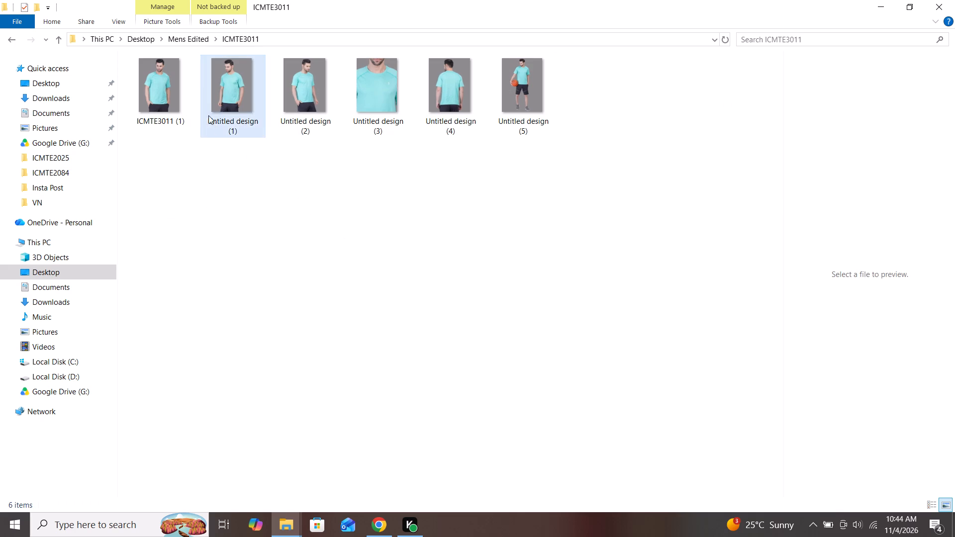
Open the ICMTE3011 (1) export in the photo viewer, close it again and refresh the folder.
click(184, 94)
double_click(184, 94)
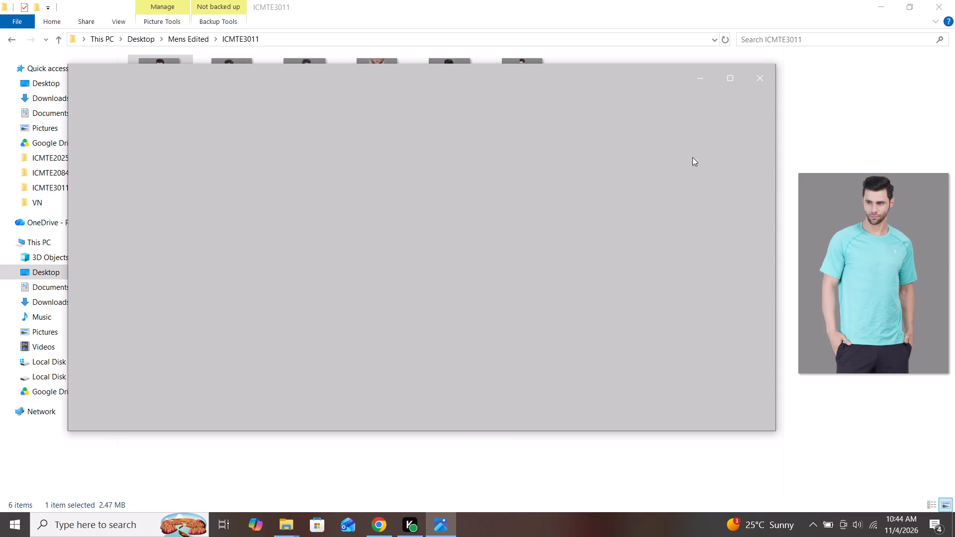
click(765, 78)
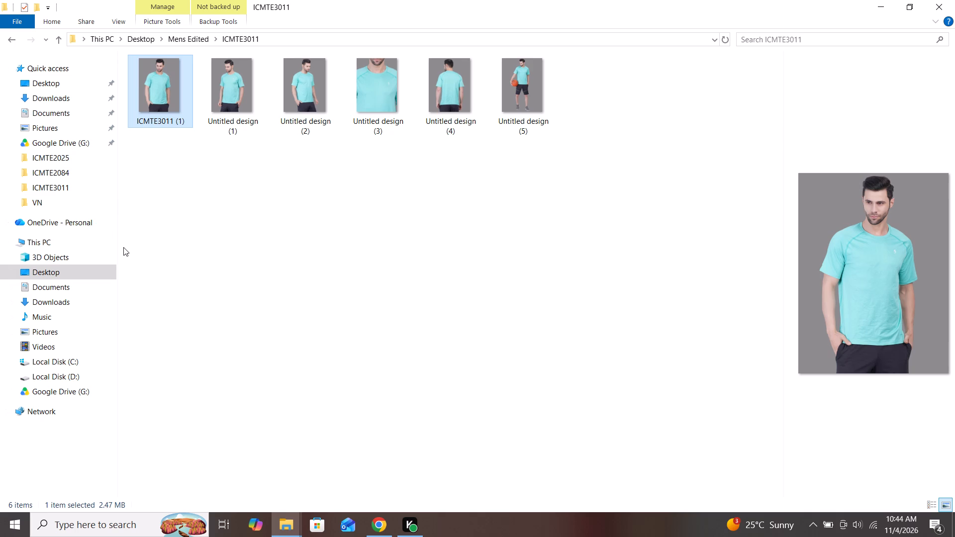
click(344, 204)
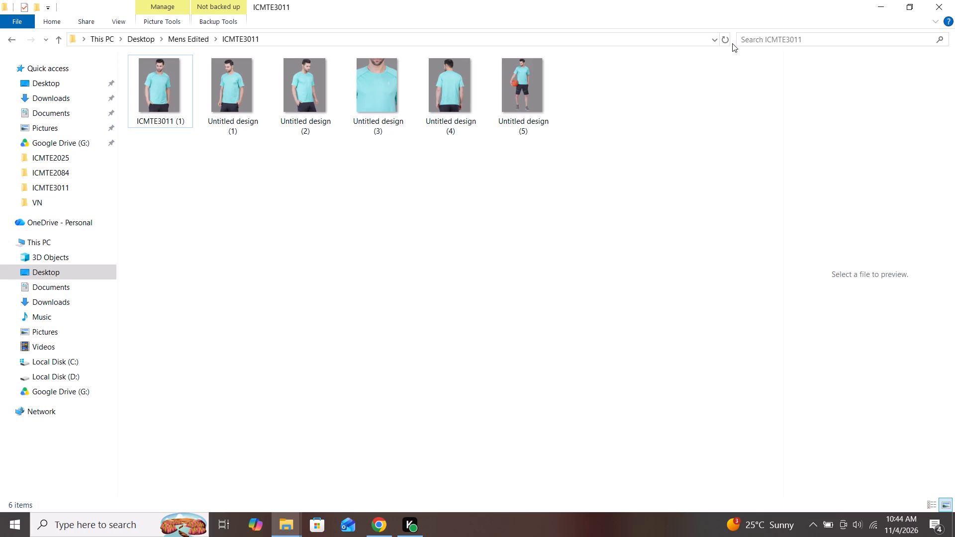
click(722, 36)
Rename the Untitled design (1) export as ICMTE3011 (2).
click(229, 121)
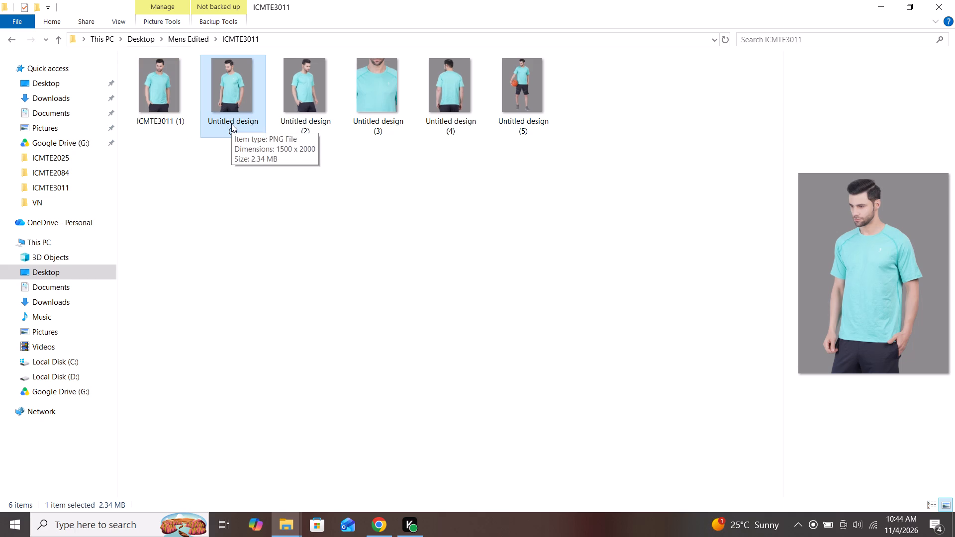
key(F2)
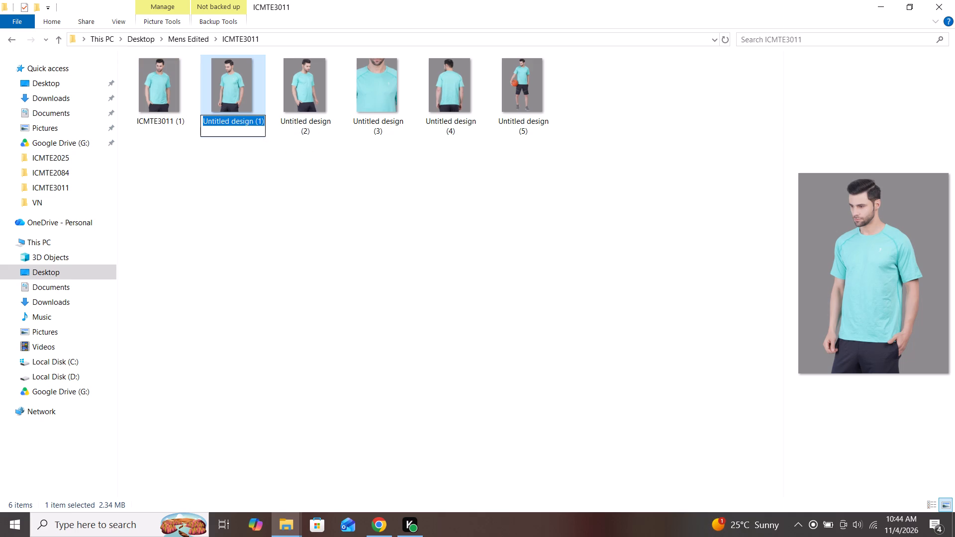
key(ctrl+v)
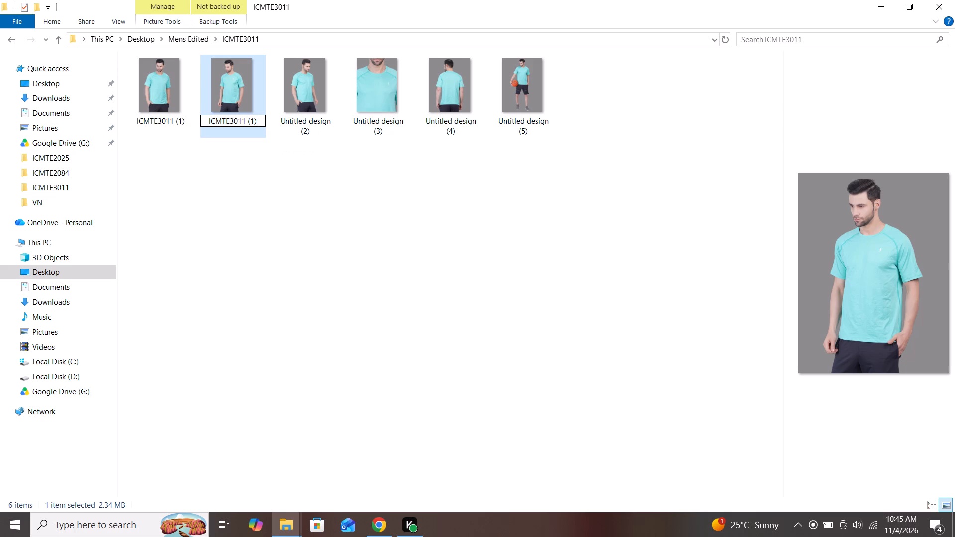
key(BackSpace)
key(BackSpace)
key(2)
key(shift+parenright)
key(Return)
Rename the Untitled design (2) export as ICMTE3011 (3).
click(321, 114)
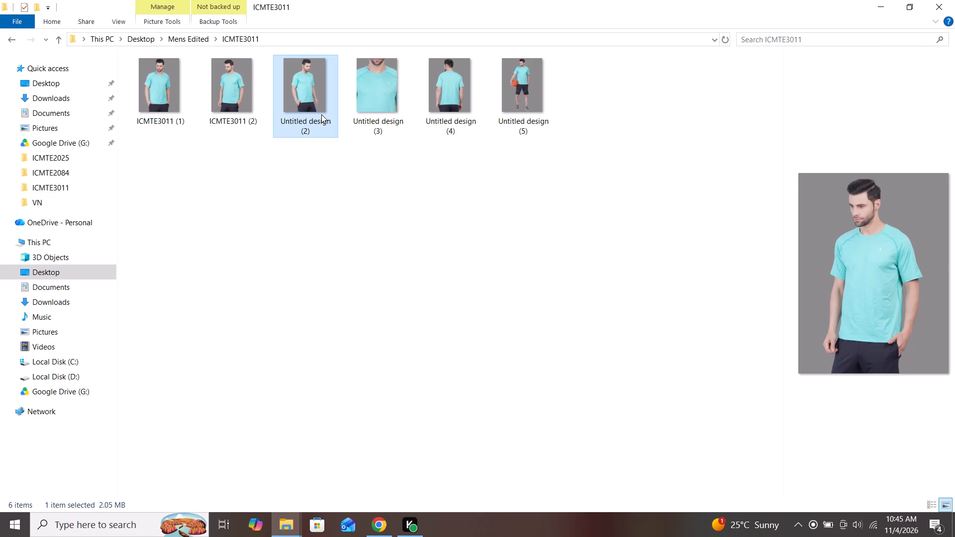
key(F2)
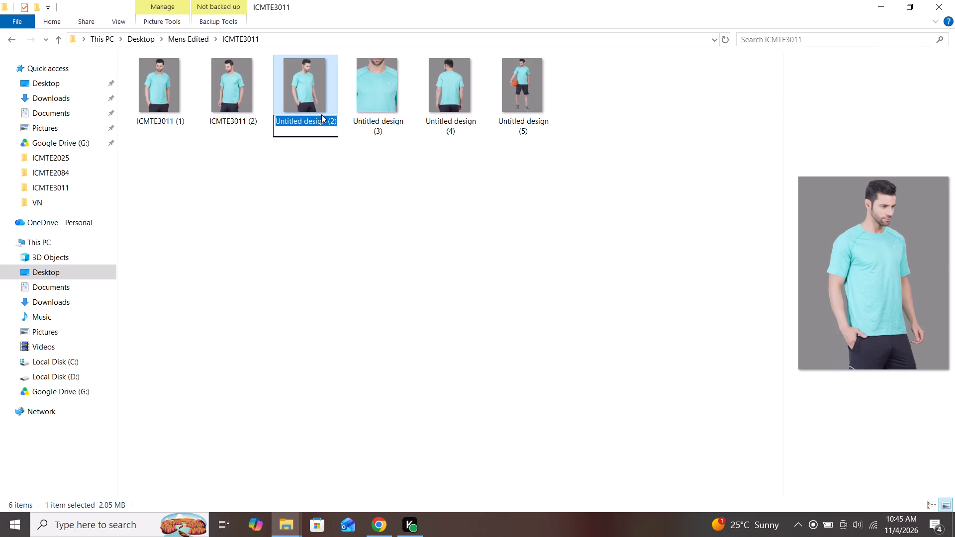
key(ctrl+v)
key(BackSpace)
key(BackSpace)
key(3)
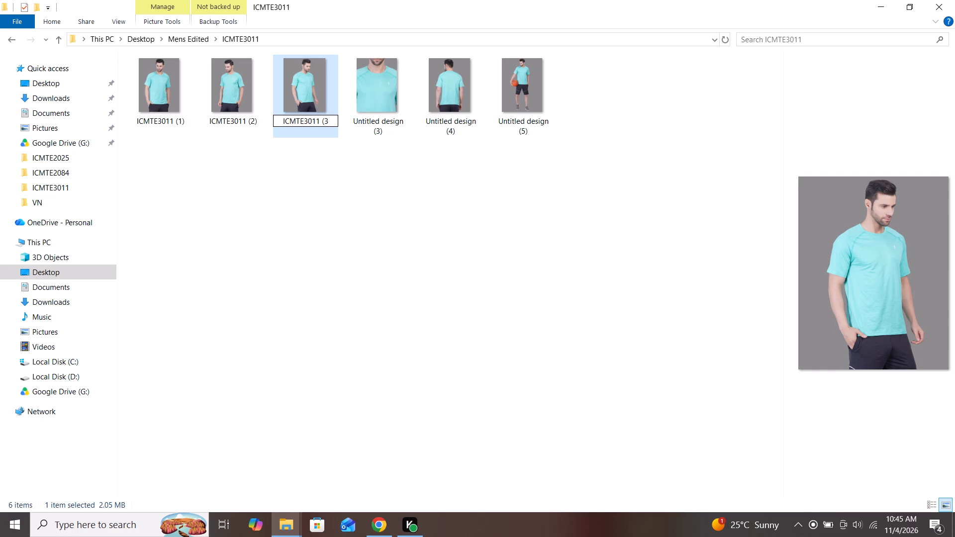
key(shift+parenright)
key(Return)
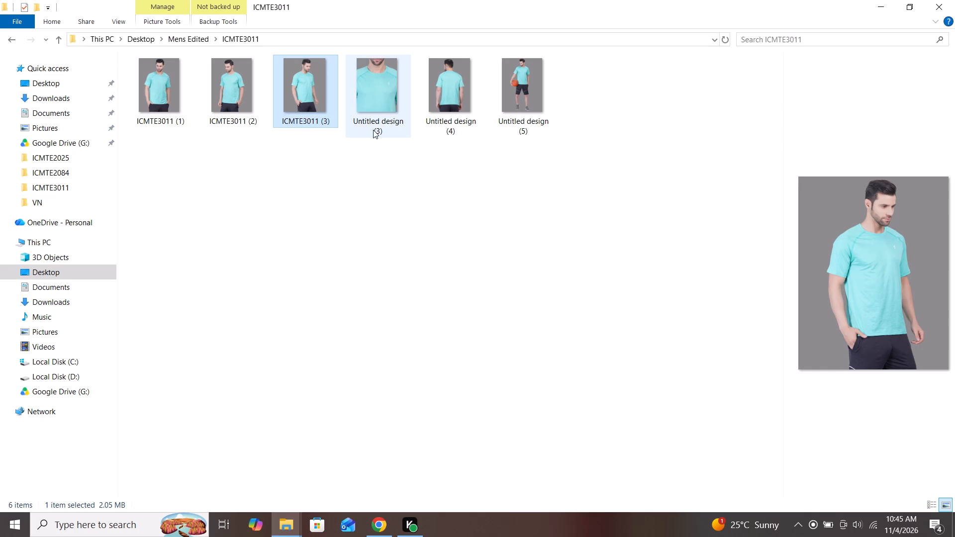
Rename the close-up export, Untitled design (3), as ICMTE3011 (4).
click(373, 130)
key(F2)
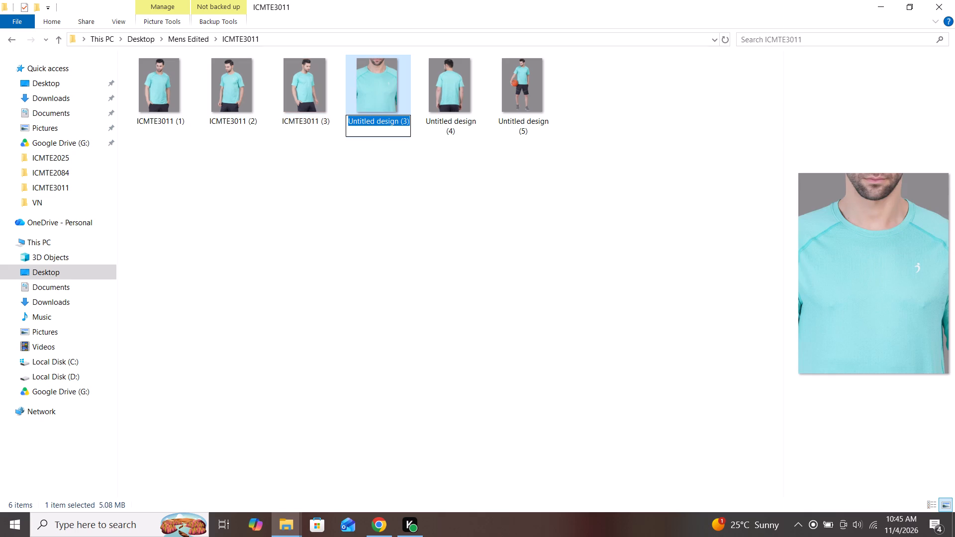
key(ctrl+v)
key(BackSpace)
key(BackSpace)
key(4)
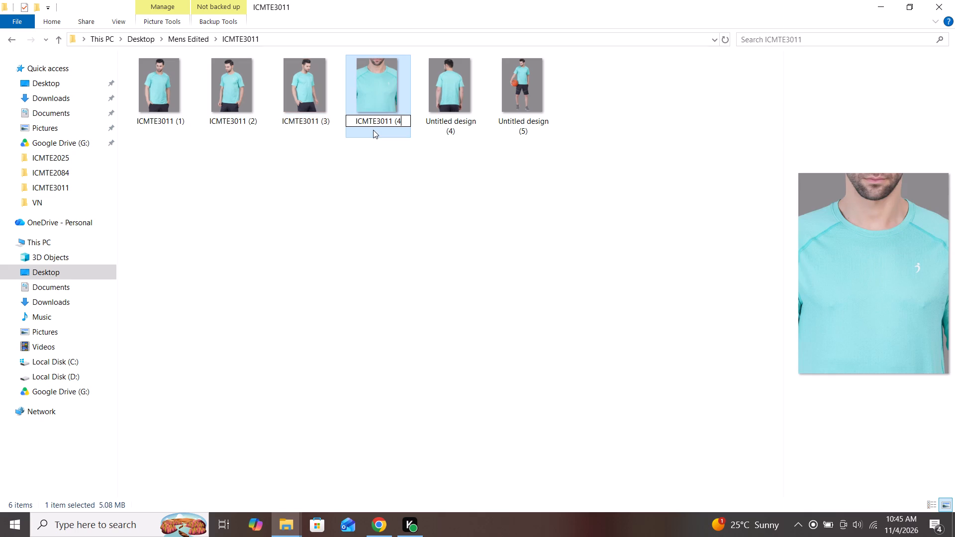
key(shift+parenright)
key(Return)
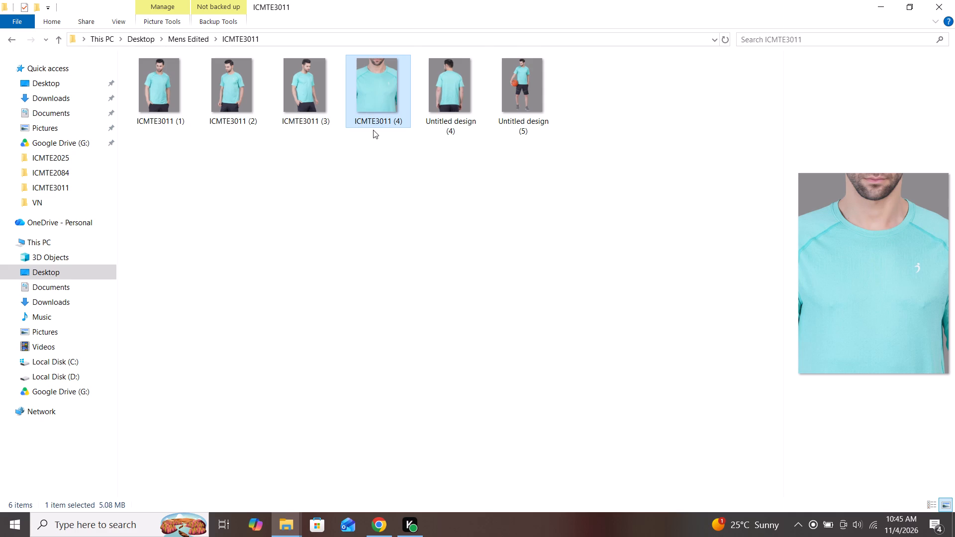
Rename the back-view export, Untitled design (4), as ICMTE3011 (5).
click(451, 110)
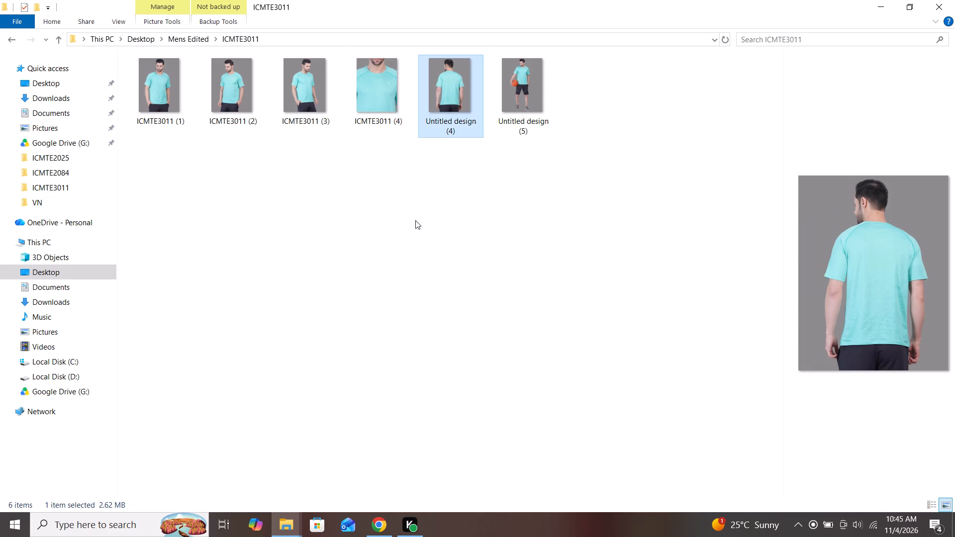
key(F2)
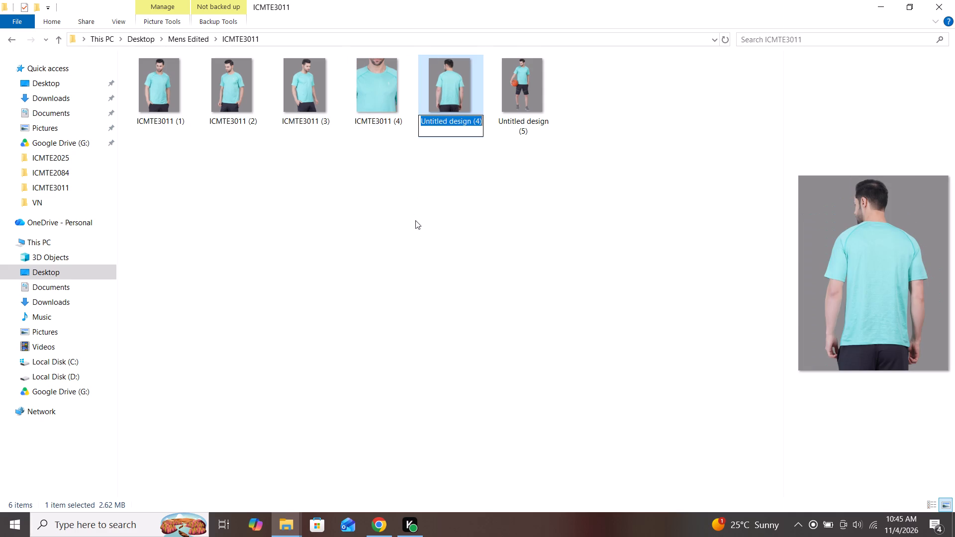
key(ctrl+v)
key(BackSpace)
key(5)
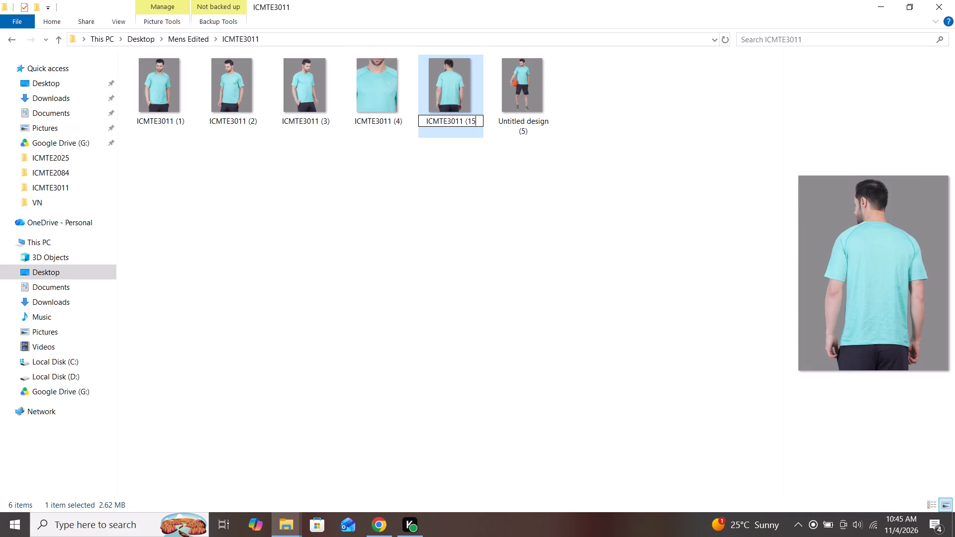
key(BackSpace)
key(BackSpace)
key(5)
key(shift+parenright)
key(Return)
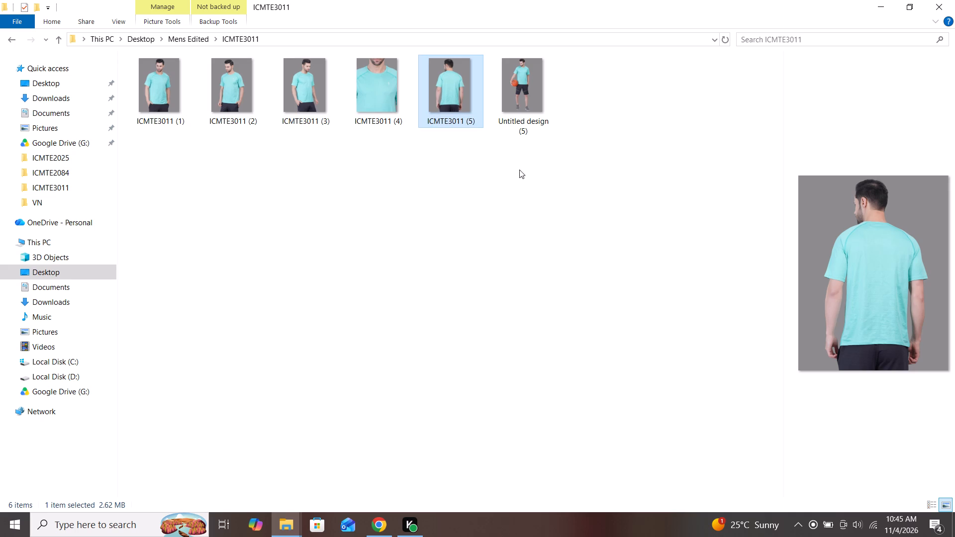
Rename the full-length basketball export, Untitled design (5), as ICMTE3011 (6).
click(525, 125)
key(F2)
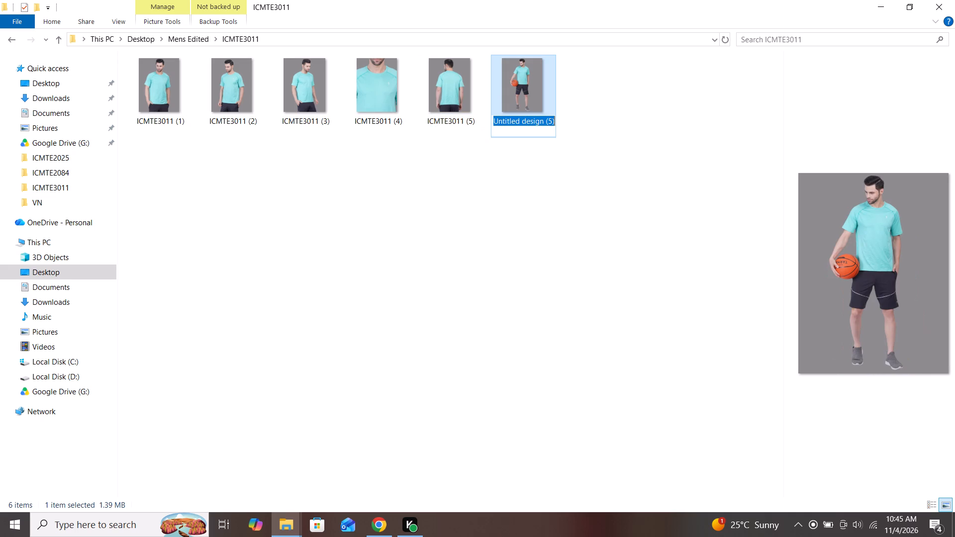
key(ctrl+v)
key(BackSpace)
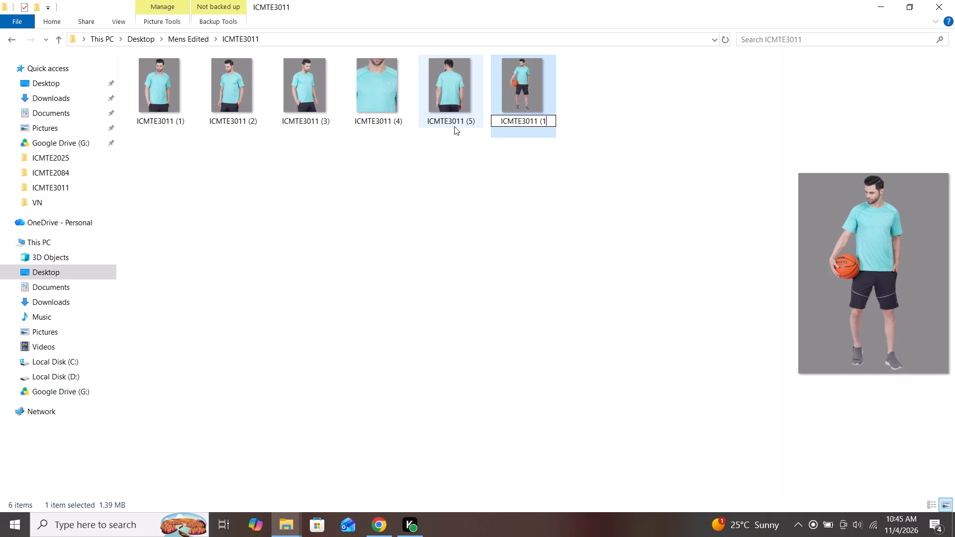
key(BackSpace)
key(6)
key(shift+parenright)
key(Return)
click(446, 209)
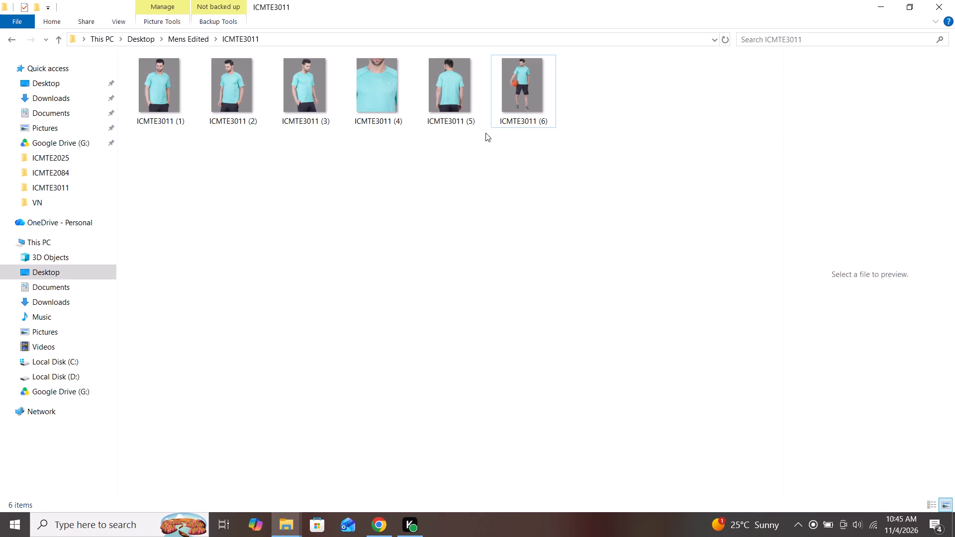
Return to the Mens Edited folder and open the ICMTE3013 product folder.
click(65, 40)
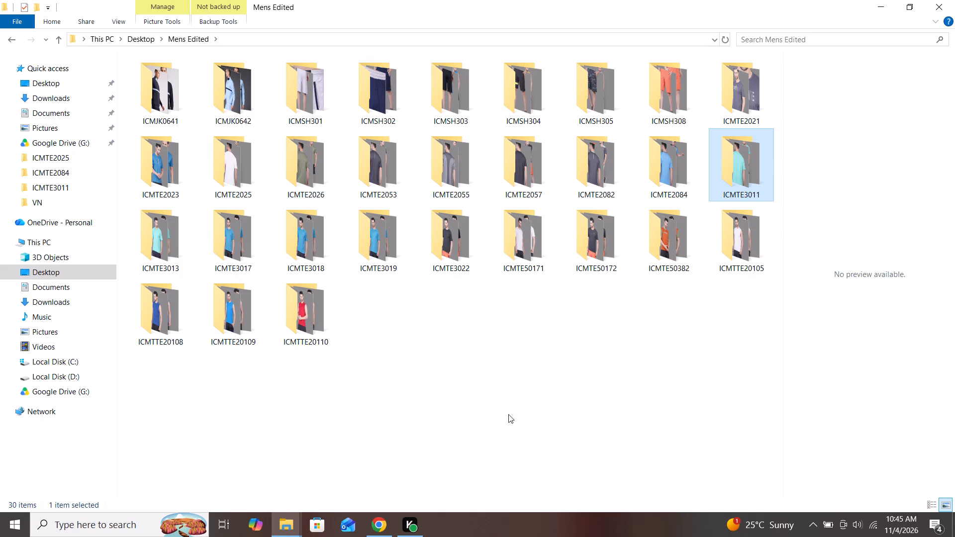
double_click(179, 238)
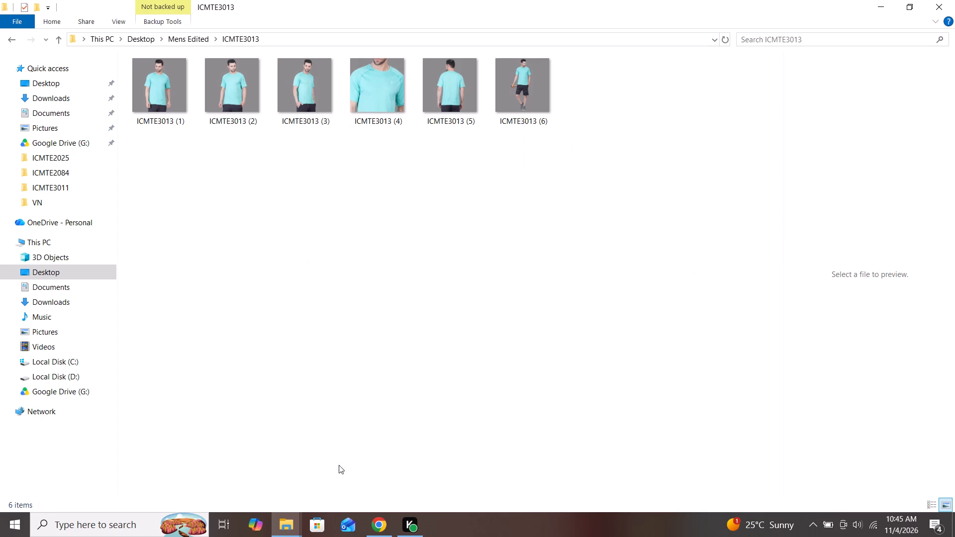
Switch to the Canva design in Chrome and delete the T-shirt photos from pages 1, 2 and 3.
click(374, 523)
click(567, 258)
right_click(567, 258)
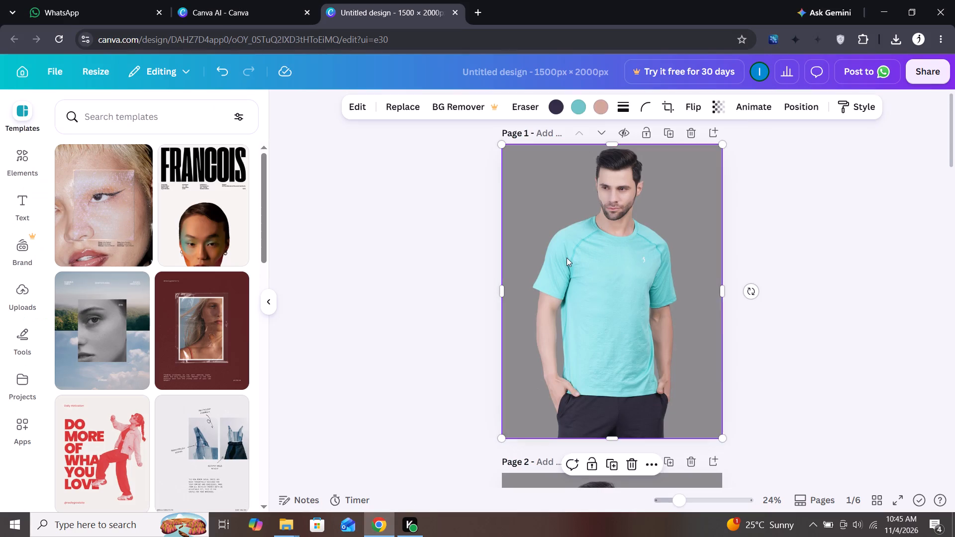
click(600, 204)
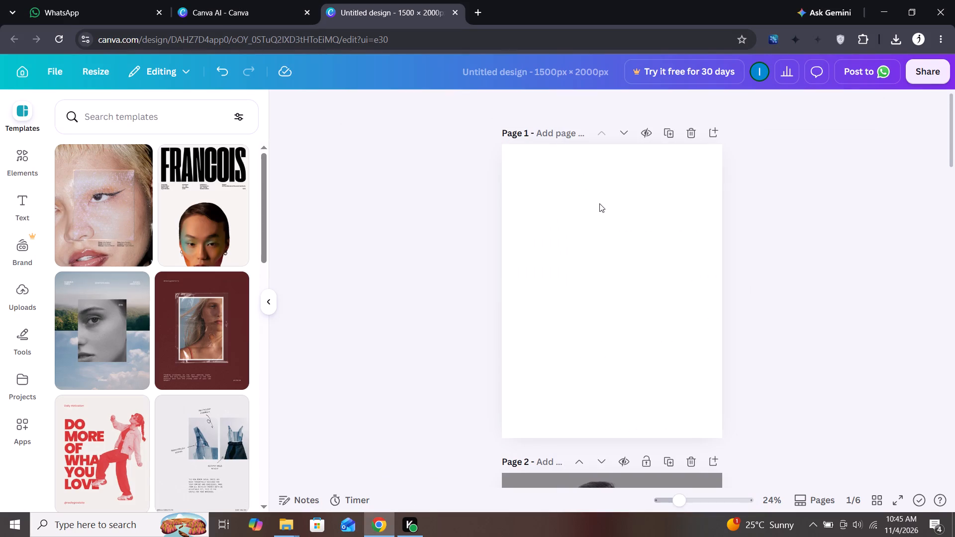
scroll(599, 203, down, 4)
click(580, 291)
right_click(577, 290)
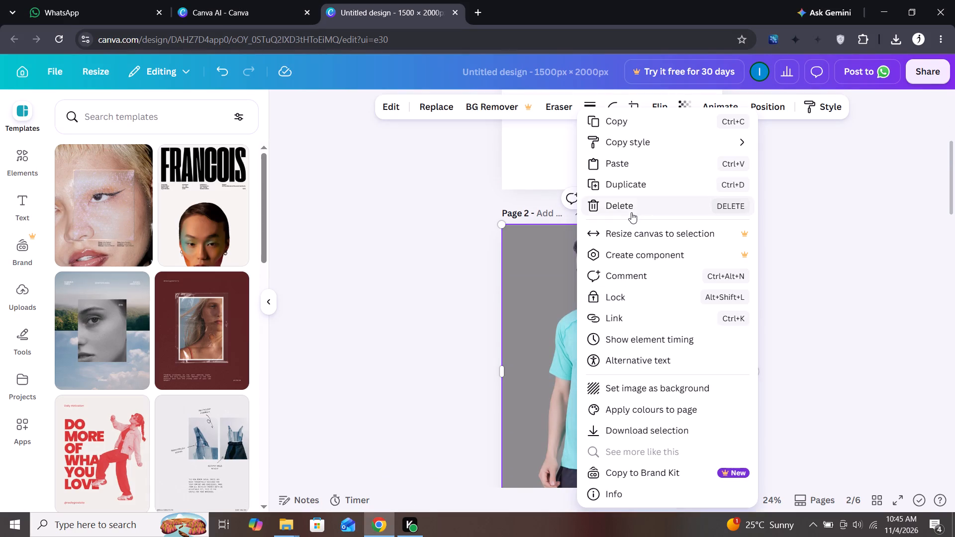
click(631, 212)
scroll(627, 210, down, 7)
click(627, 210)
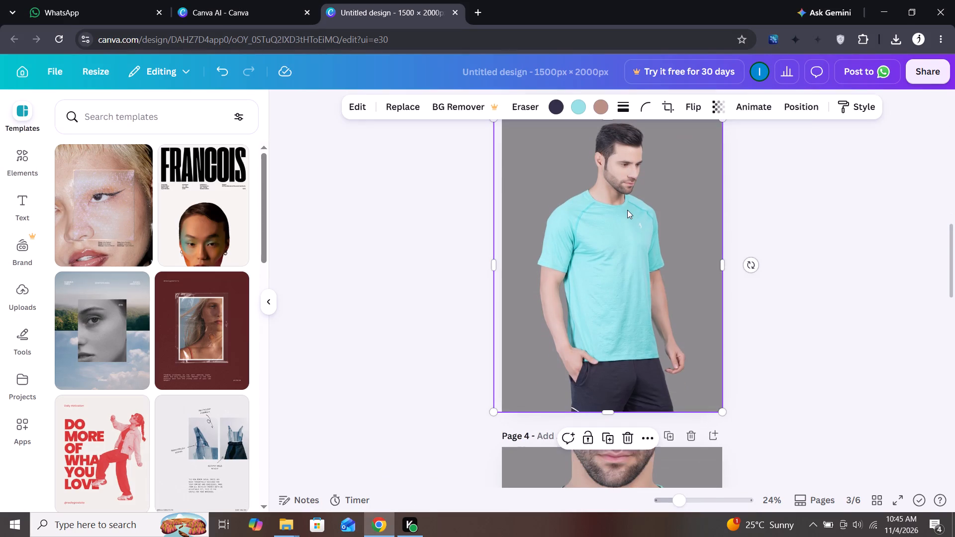
right_click(627, 210)
click(646, 178)
Delete the photos from pages 4, 5 and 6 of the design and return to page 1.
scroll(624, 189, down, 6)
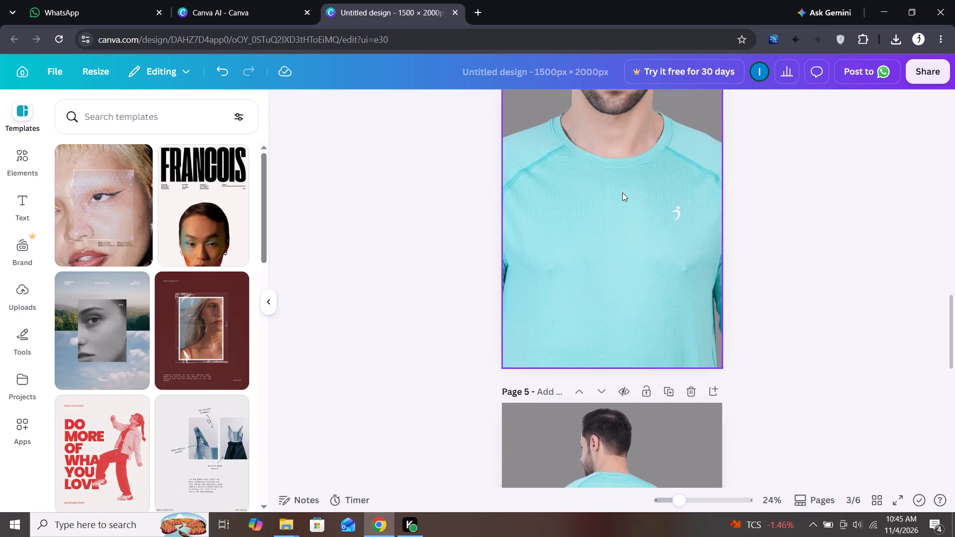
click(622, 192)
right_click(622, 192)
click(655, 208)
scroll(621, 201, down, 5)
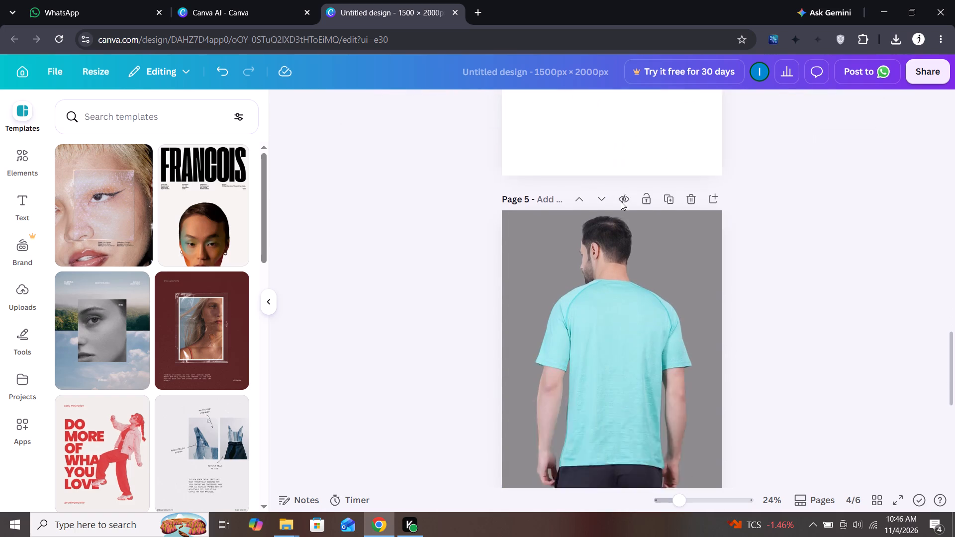
click(620, 201)
right_click(620, 201)
click(662, 178)
scroll(643, 188, down, 6)
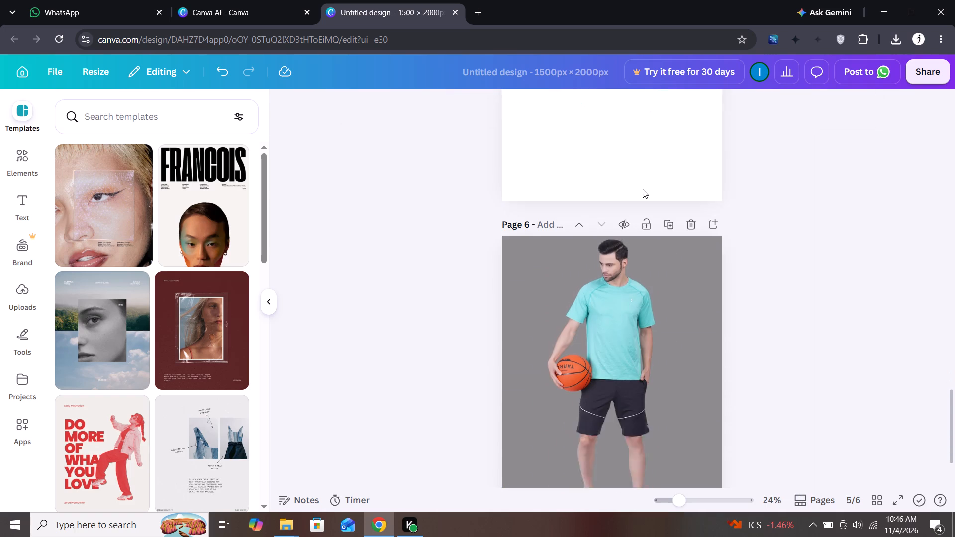
click(643, 189)
right_click(643, 189)
click(650, 200)
scroll(507, 198, down, 2)
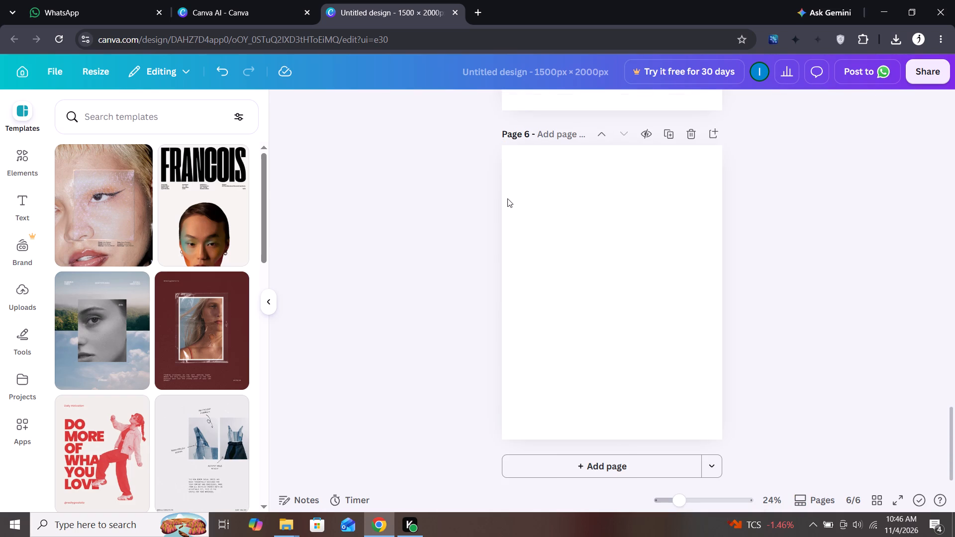
scroll(507, 198, down, 6)
scroll(507, 199, up, 20)
scroll(507, 199, up, 17)
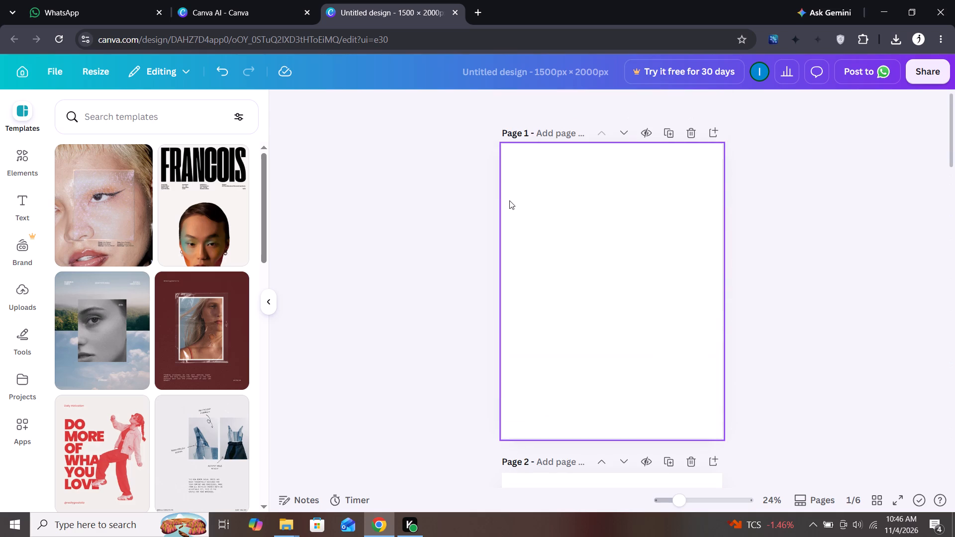
click(413, 203)
Bring all six ICMTE3013 photos from the product folder onto page 1 of the Canva design.
click(284, 512)
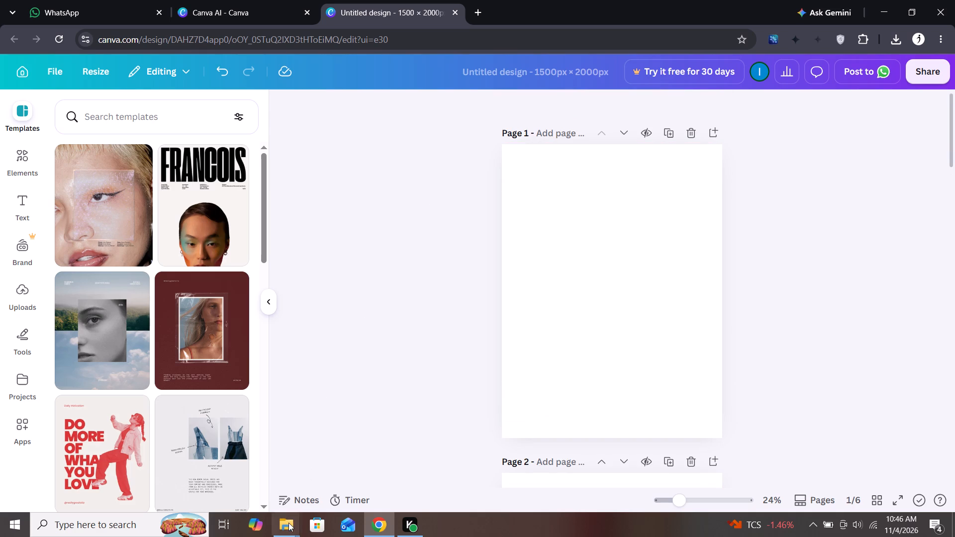
click(290, 523)
click(261, 477)
drag(151, 134, 512, 77)
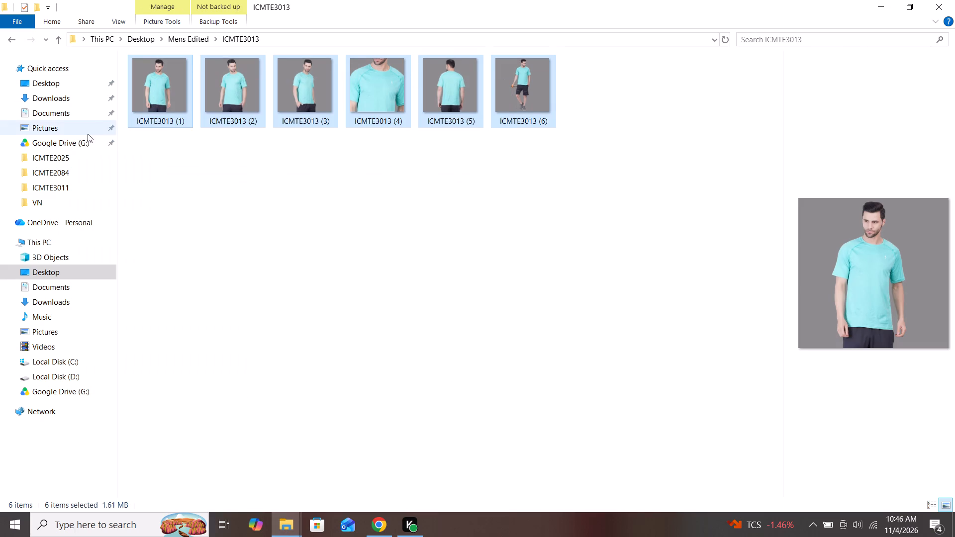
drag(157, 100, 285, 352)
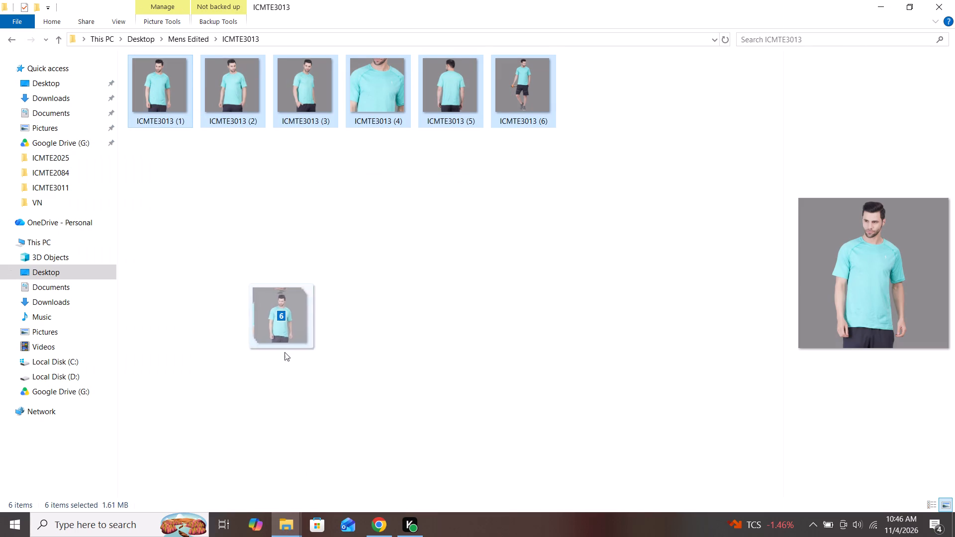
drag(285, 352, 530, 328)
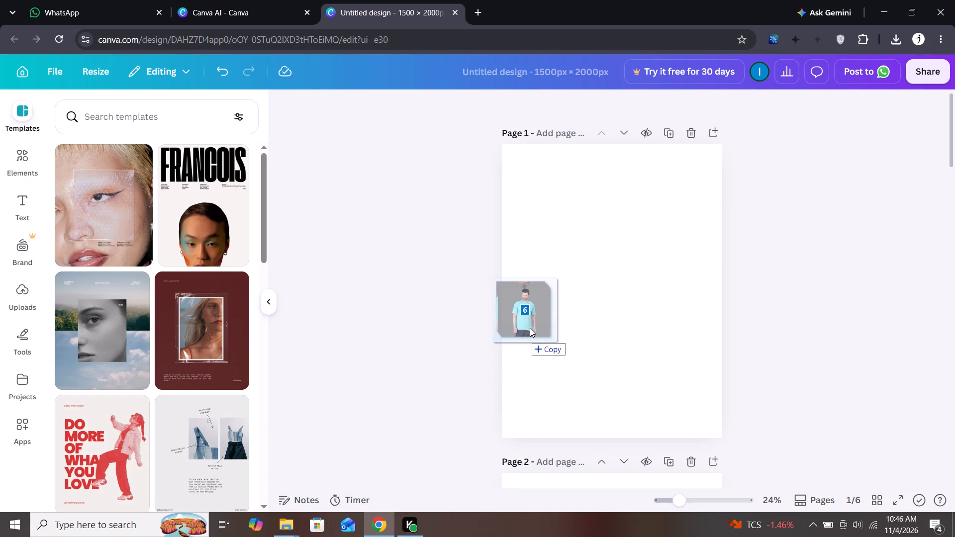
drag(530, 328, 590, 306)
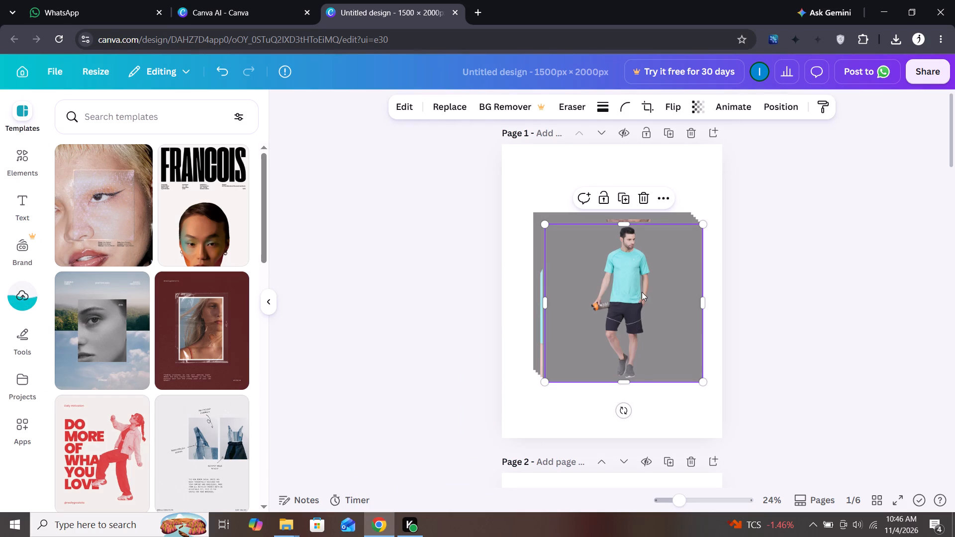
Move the full-length photo of the model in shorts from page 1 to the middle of page 6.
drag(641, 292, 663, 343)
scroll(661, 342, down, 19)
drag(663, 343, 597, 294)
scroll(663, 343, down, 8)
drag(597, 292, 621, 292)
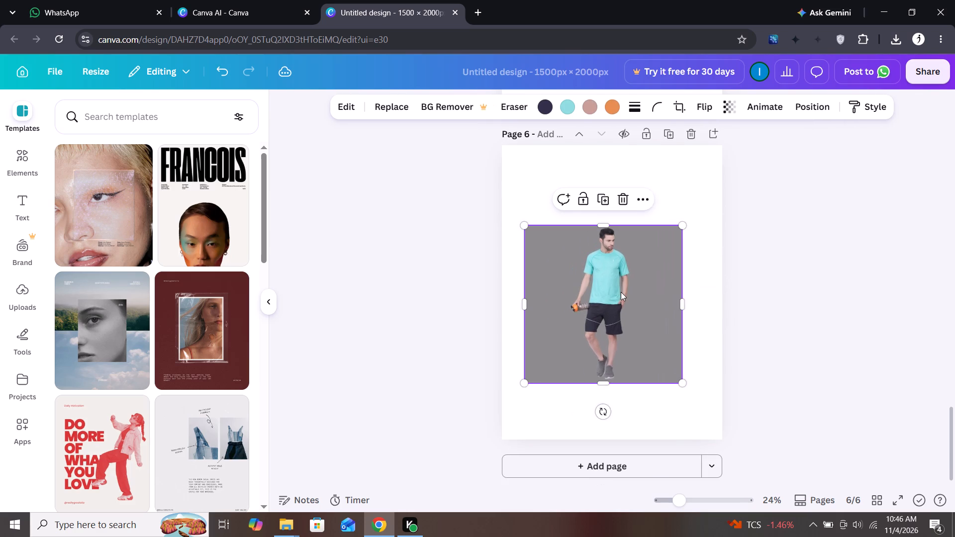
drag(621, 292, 631, 288)
Move the back-view T-shirt photo from page 1 to the middle of page 5.
scroll(631, 288, up, 14)
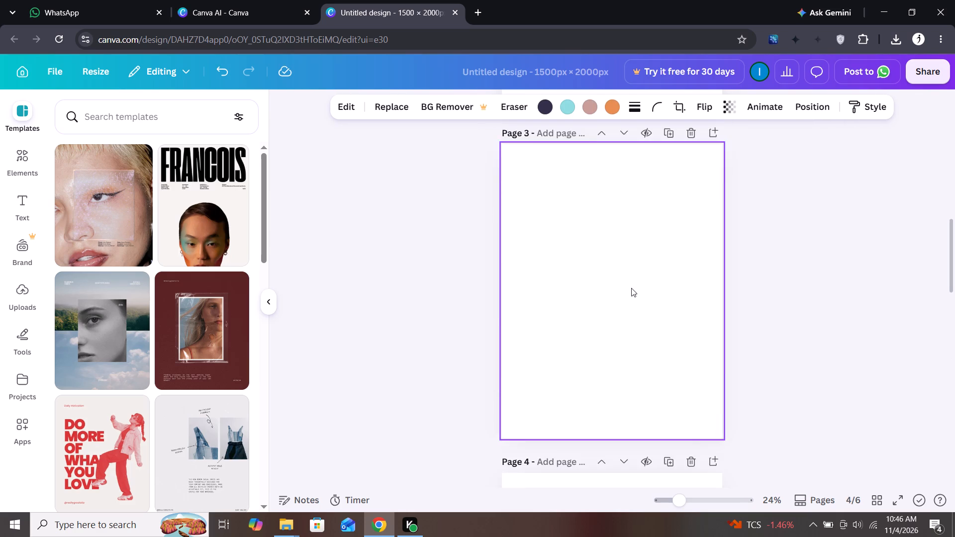
scroll(631, 288, up, 17)
drag(631, 288, 640, 360)
scroll(640, 359, down, 6)
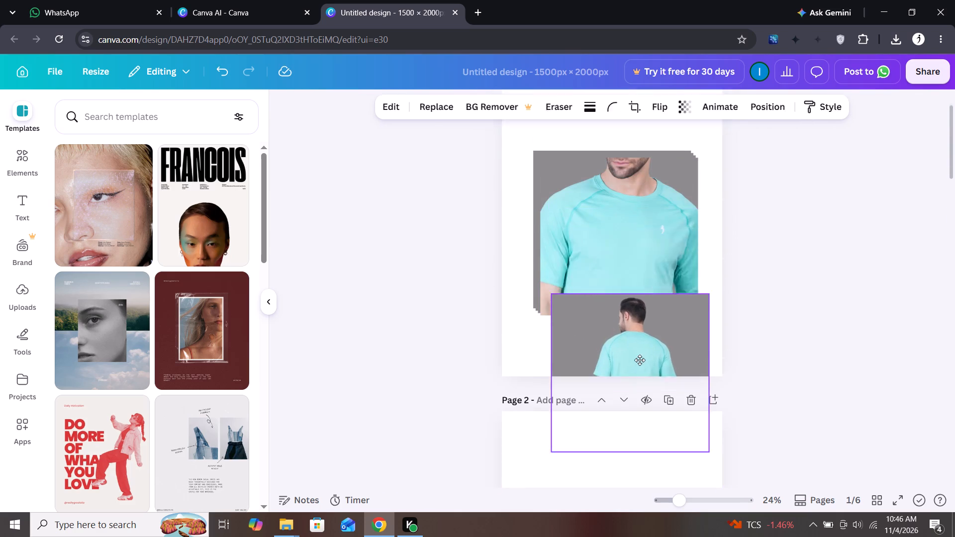
drag(640, 360, 615, 331)
scroll(638, 358, down, 5)
scroll(620, 339, up, 1)
scroll(619, 335, down, 13)
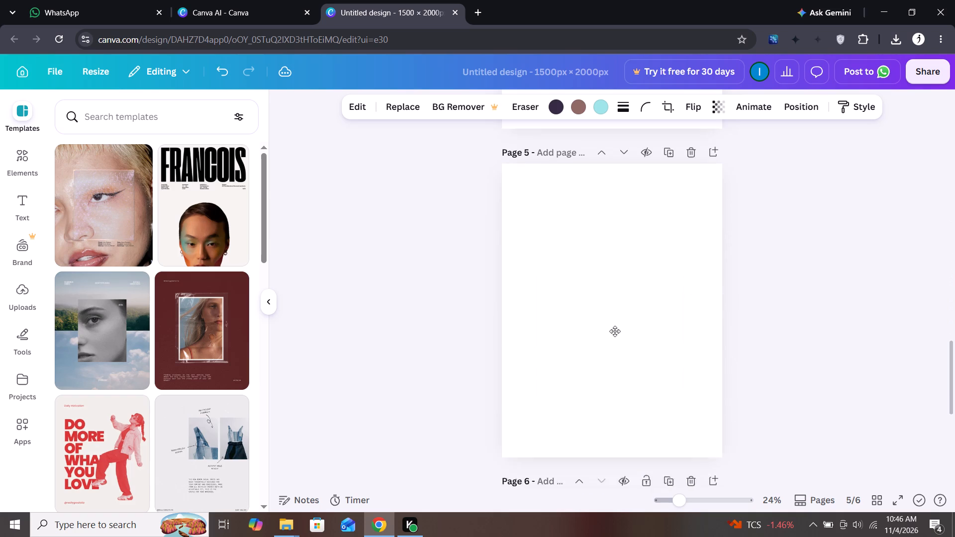
scroll(615, 331, down, 2)
drag(615, 331, 611, 302)
Move the close-up photo of the T-shirt's chest from page 1 to page 4.
scroll(614, 325, up, 7)
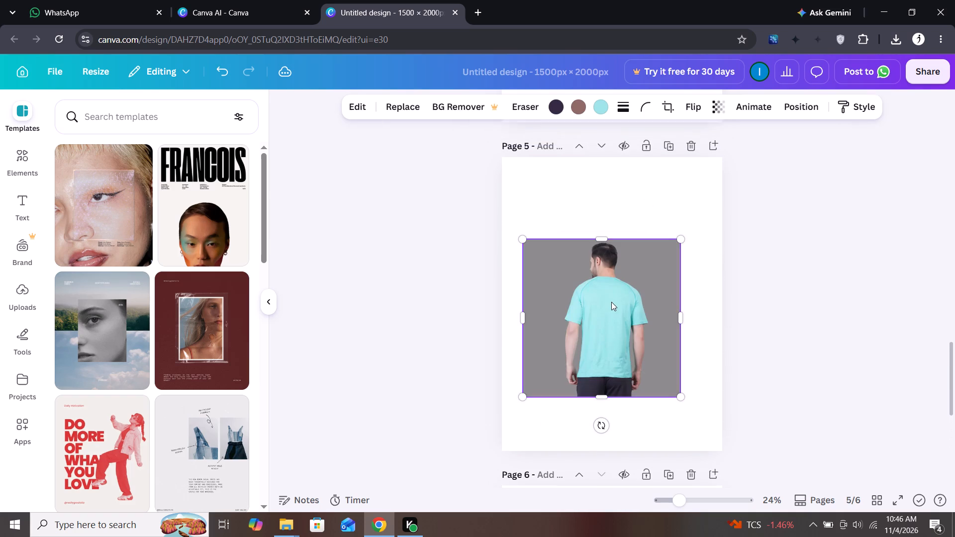
scroll(611, 302, up, 20)
scroll(611, 302, up, 1)
drag(611, 302, 620, 363)
scroll(620, 363, down, 3)
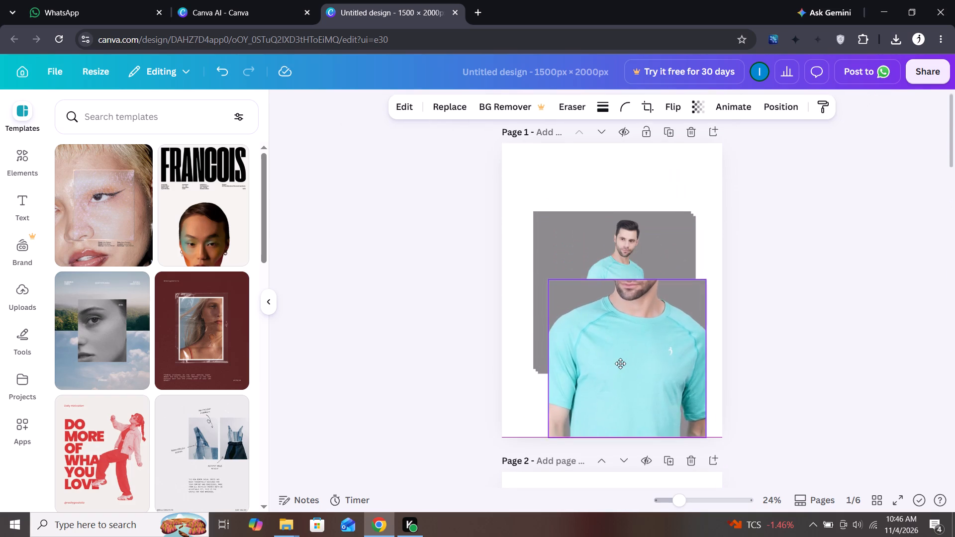
scroll(620, 363, down, 4)
drag(620, 363, 610, 344)
scroll(621, 366, down, 8)
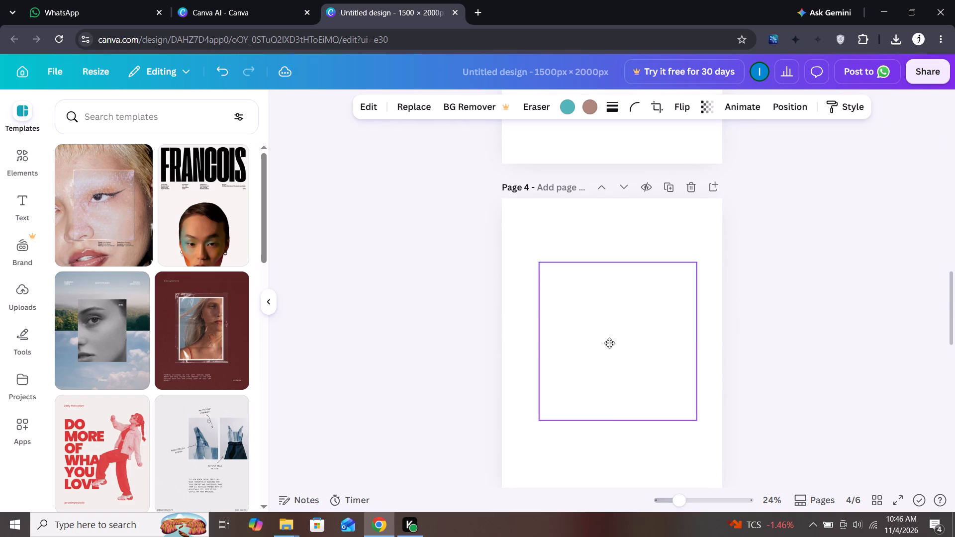
scroll(609, 343, down, 6)
Move the angled photo of the model with a hand in his pocket from page 1 to page 3.
scroll(609, 343, up, 20)
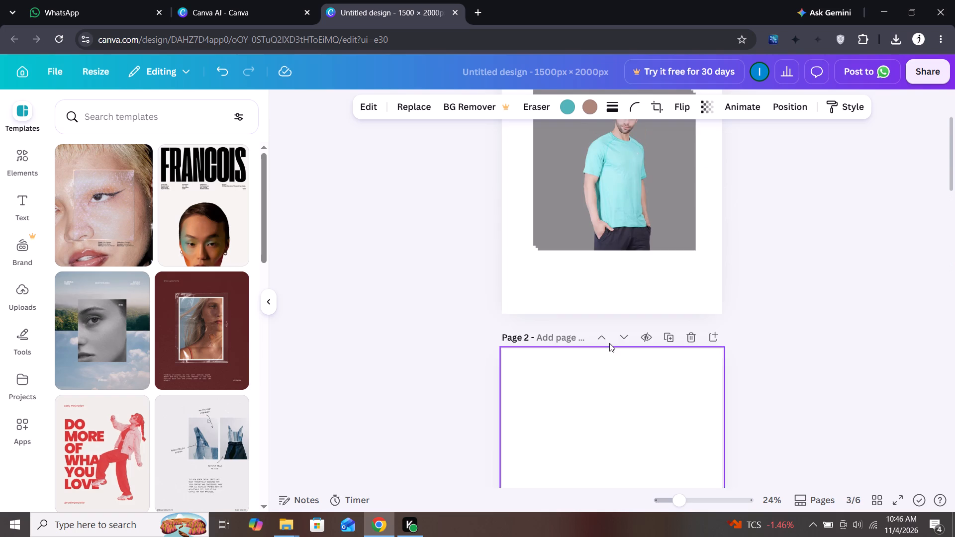
scroll(609, 343, up, 4)
drag(591, 284, 614, 356)
scroll(612, 362, down, 6)
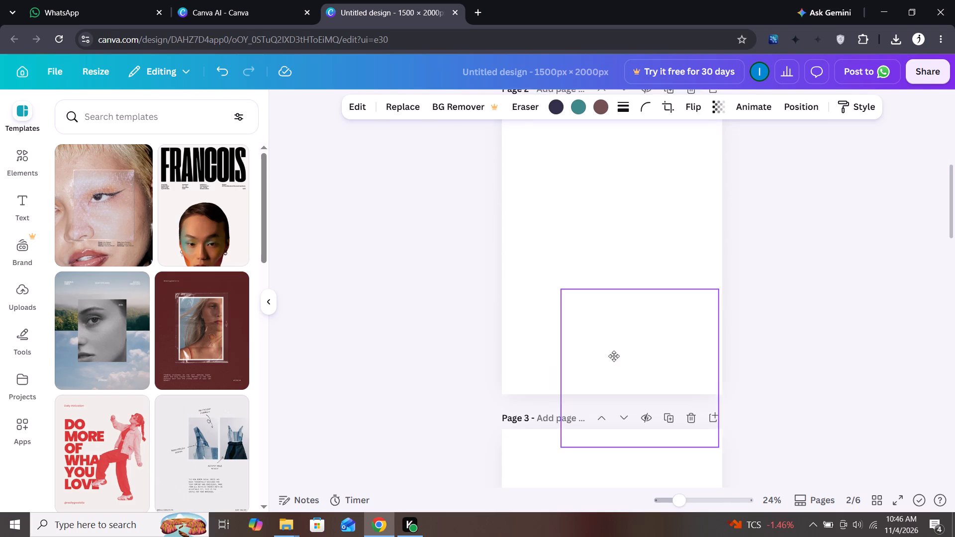
drag(614, 356, 596, 327)
scroll(614, 356, down, 4)
Move the front-facing second photo from page 1 to the centre of page 2, leaving the first photo selected on page 1.
scroll(596, 327, up, 9)
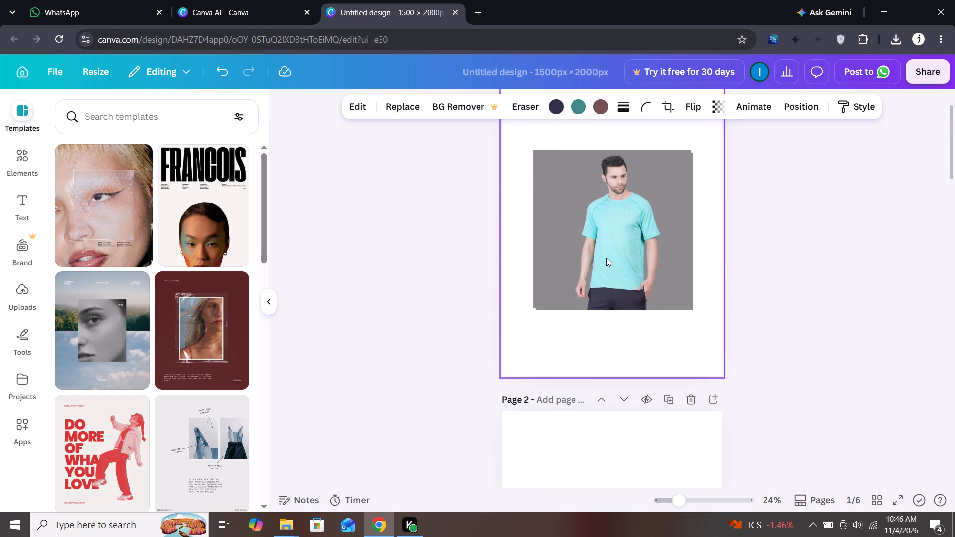
drag(606, 258, 603, 326)
scroll(601, 329, down, 5)
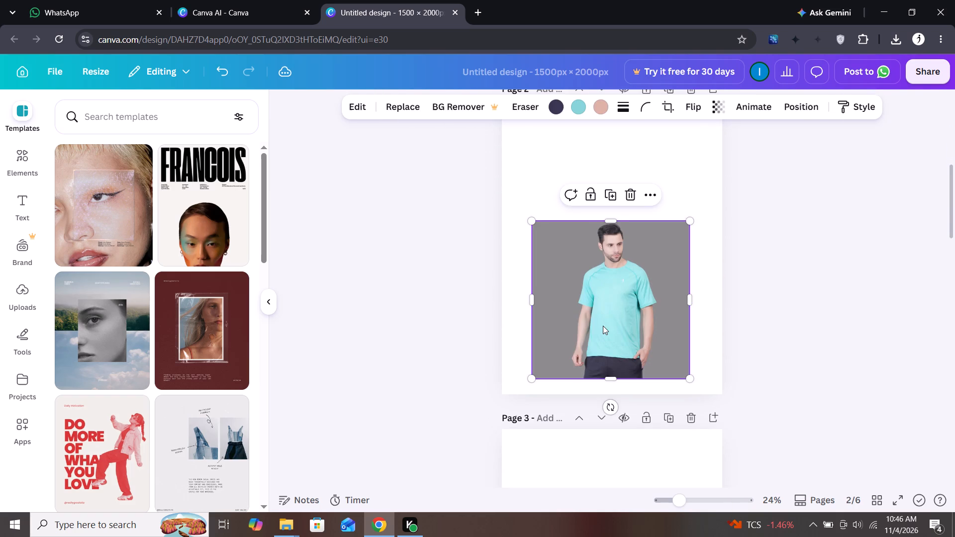
drag(603, 326, 602, 288)
scroll(602, 288, up, 8)
click(602, 288)
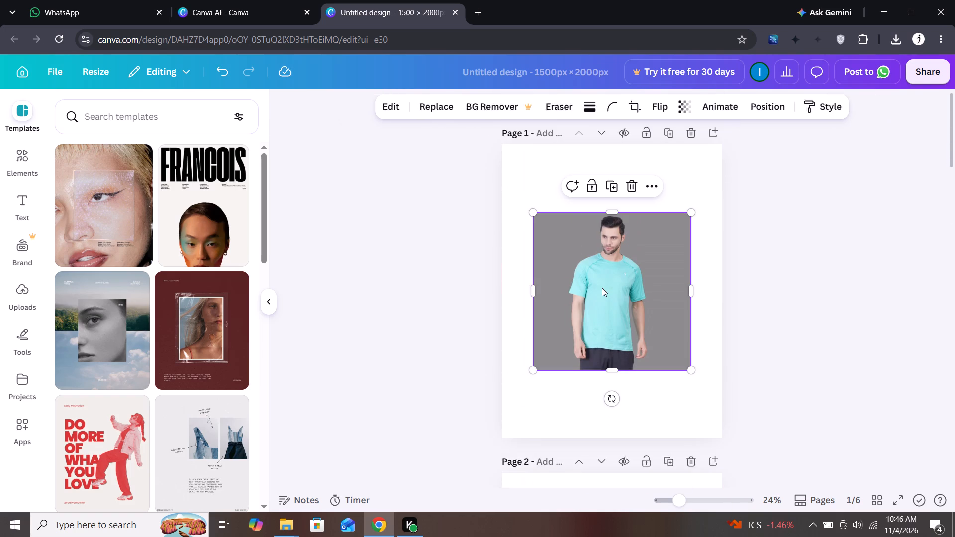
Look into another product folder in Mens Edited, reopen the ICMTE3013 folder and return to the Canva design.
click(290, 530)
click(245, 472)
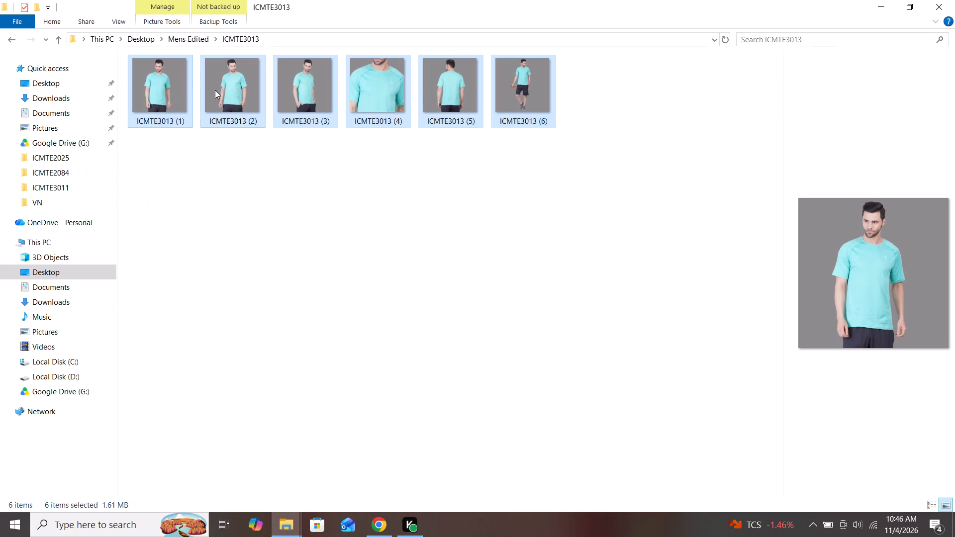
click(231, 237)
click(62, 40)
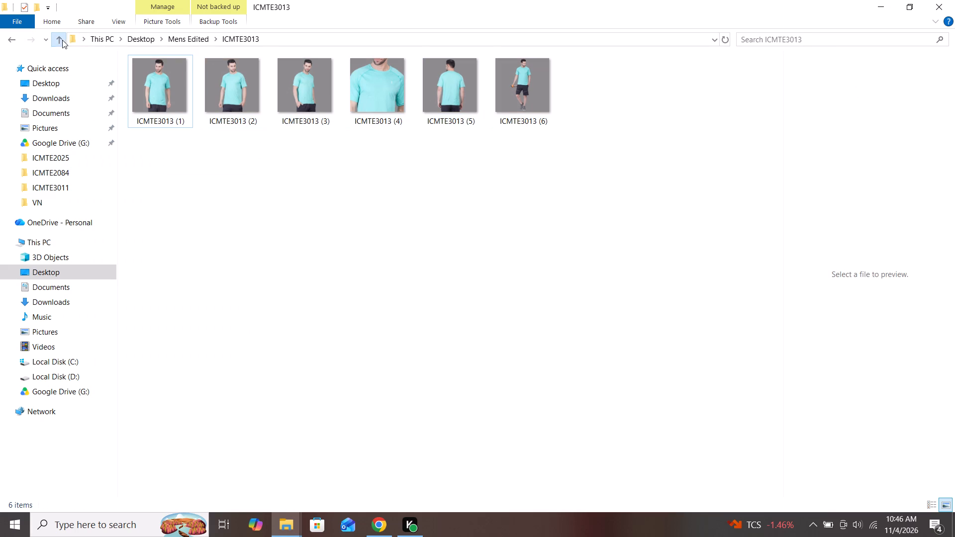
double_click(745, 186)
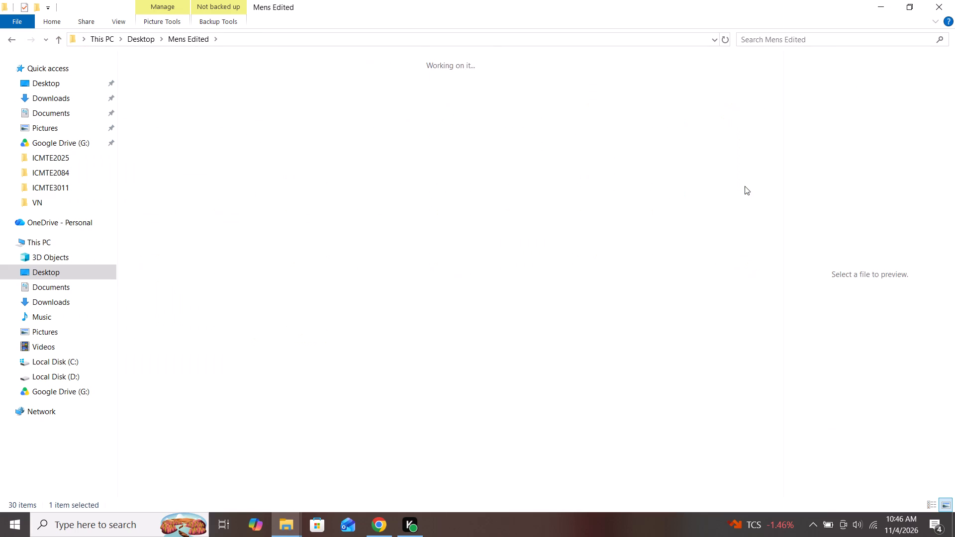
click(62, 38)
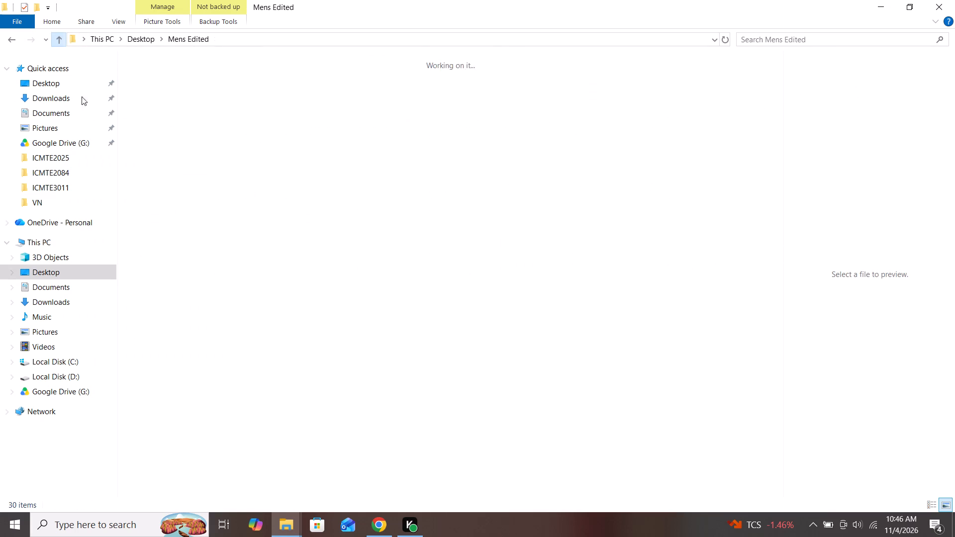
double_click(167, 236)
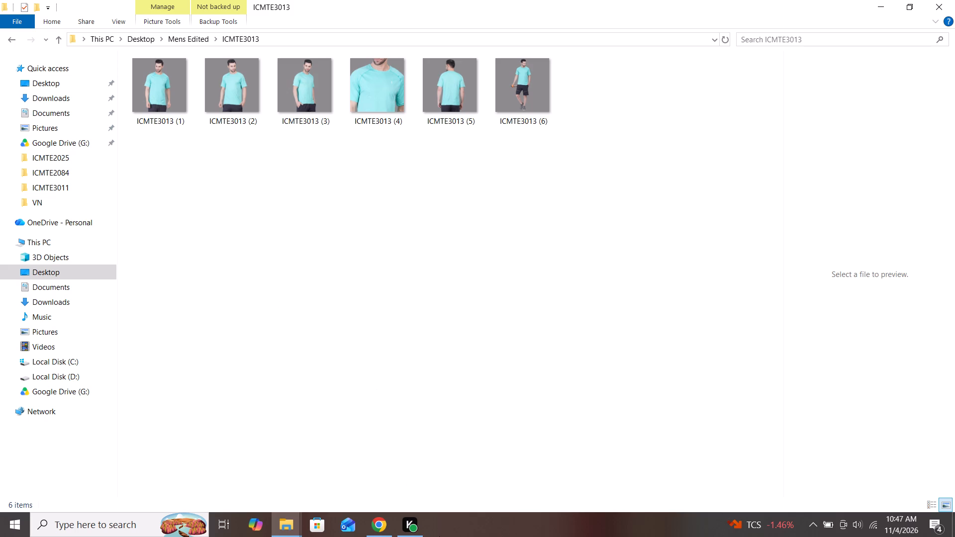
click(379, 521)
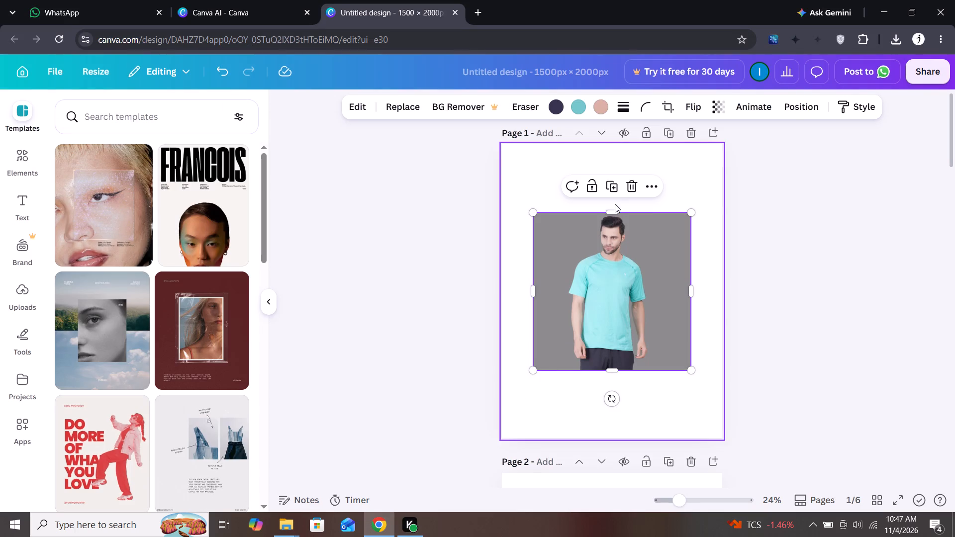
Enlarge the page 1 photo to cover the full 1500 × 2000 px page, shifting the model slightly and extending the background over the gap.
drag(609, 208, 602, 155)
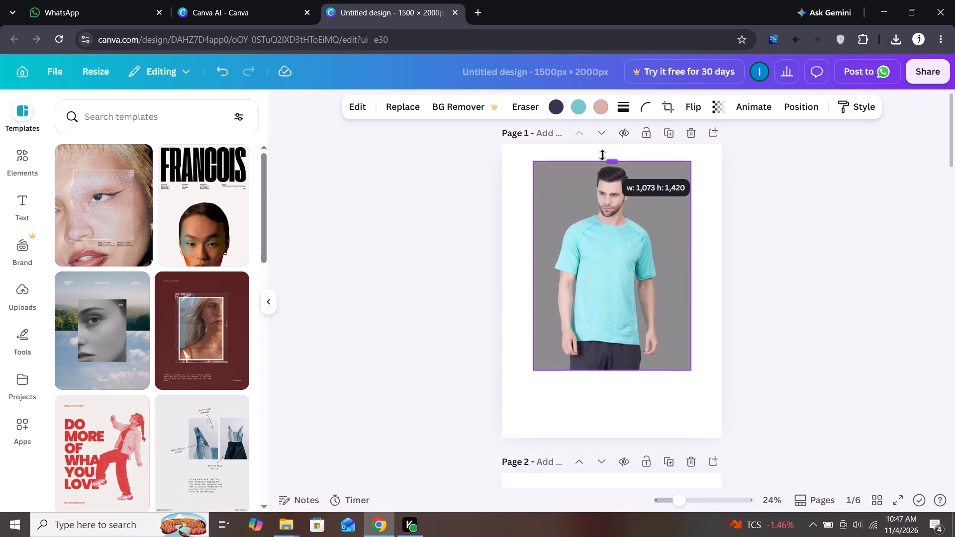
drag(602, 155, 602, 140)
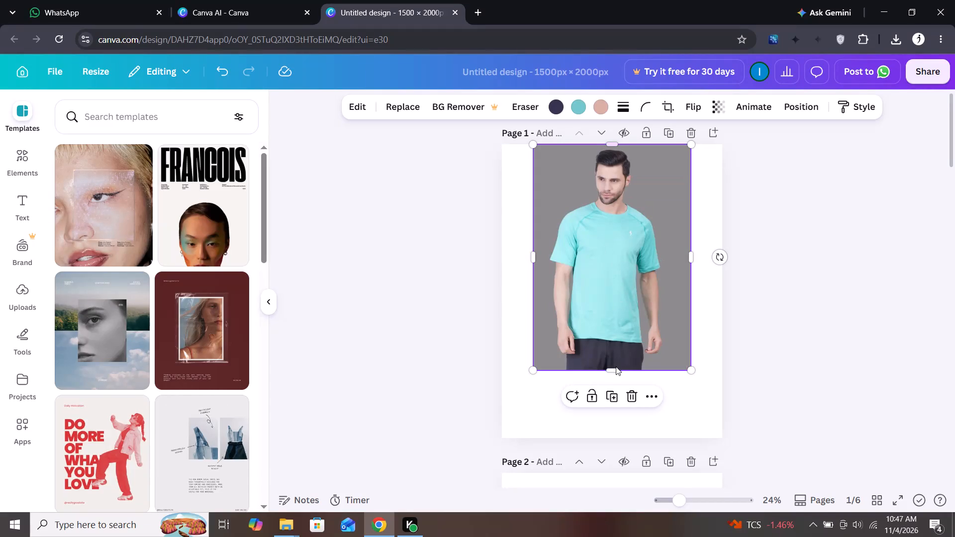
drag(614, 368, 629, 438)
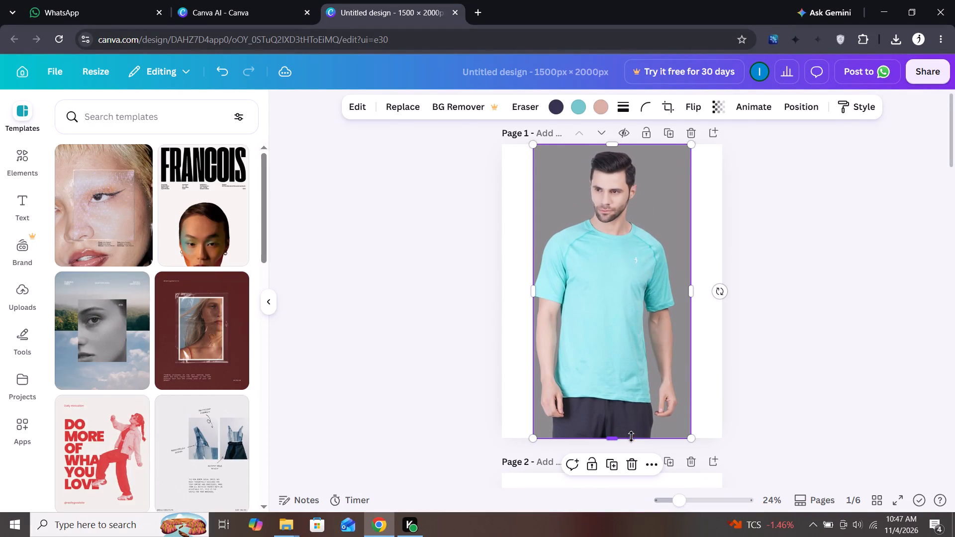
drag(693, 291, 728, 292)
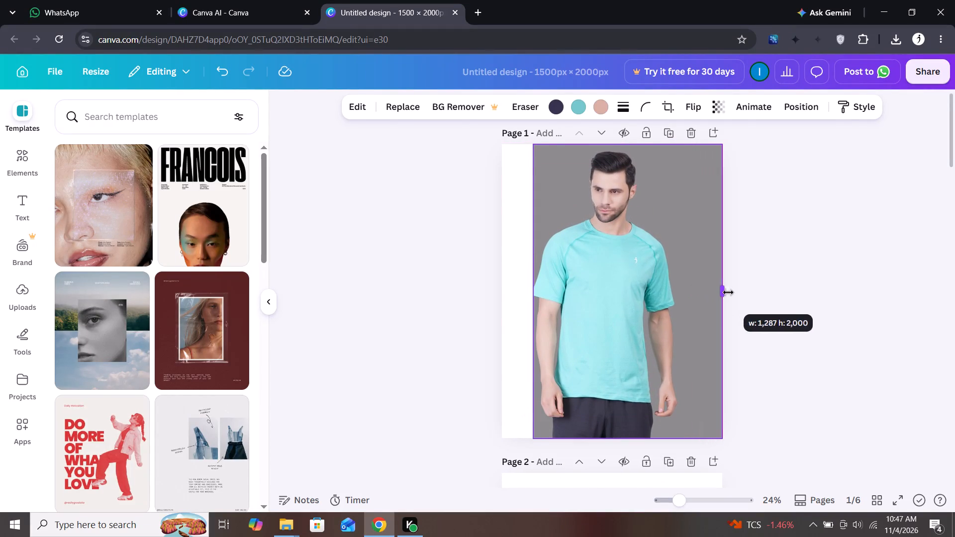
drag(728, 292, 722, 295)
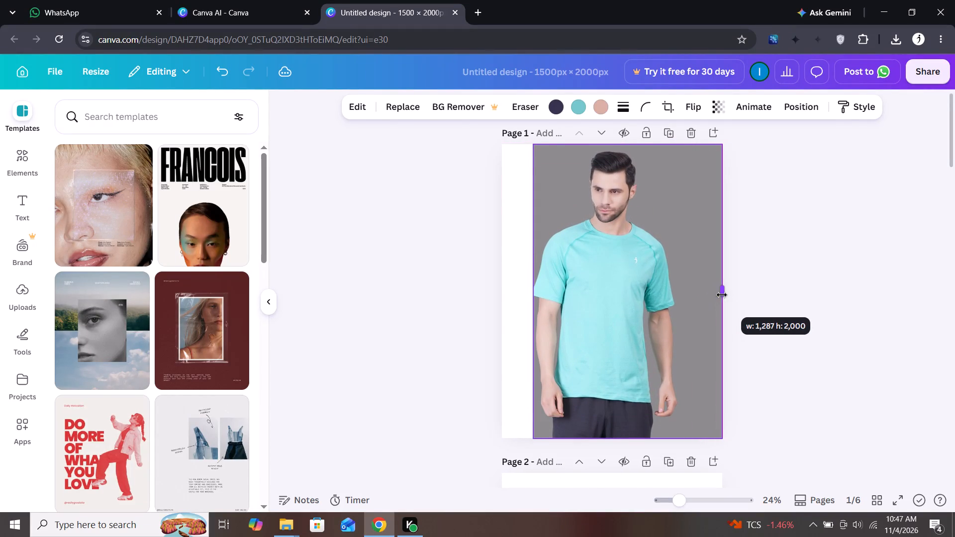
drag(722, 295, 723, 294)
drag(533, 286, 514, 285)
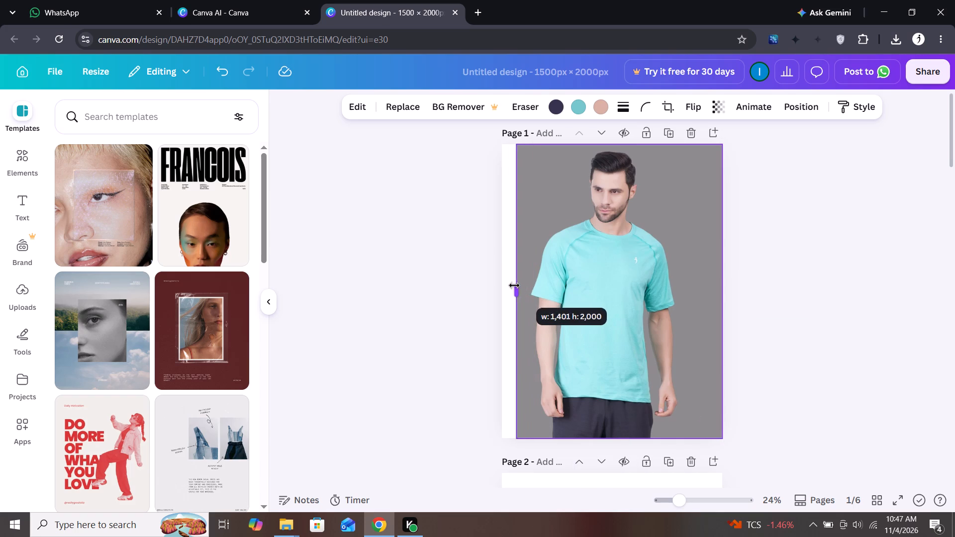
drag(514, 285, 502, 288)
drag(615, 317, 624, 317)
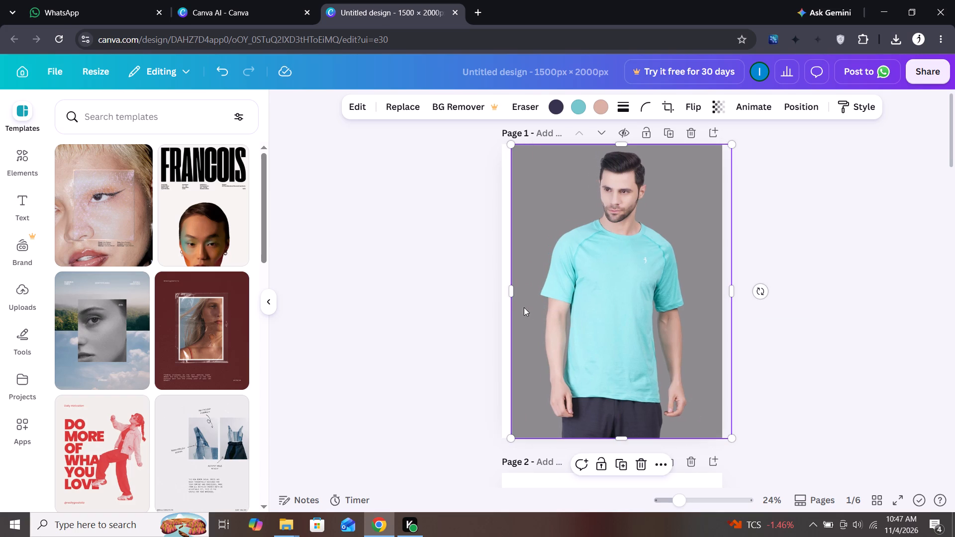
drag(510, 293, 502, 292)
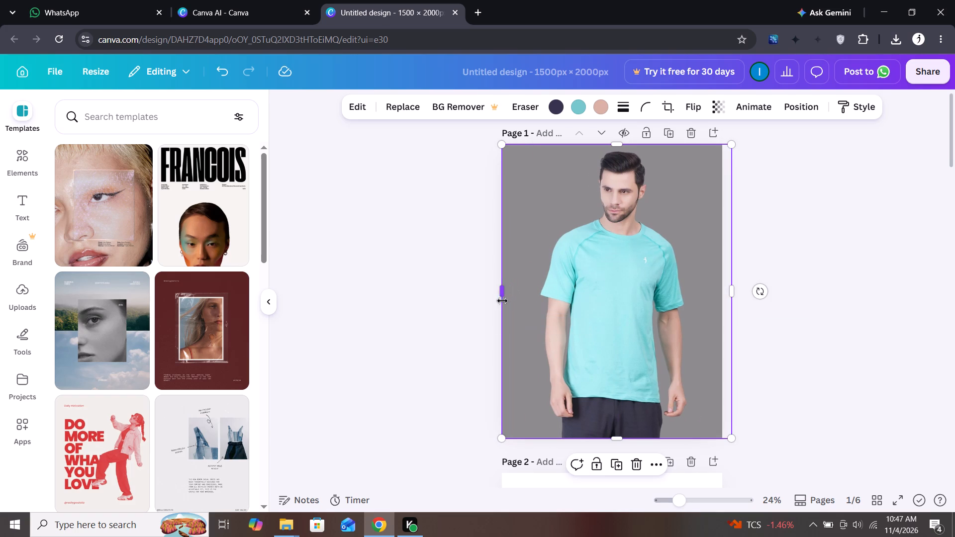
click(743, 326)
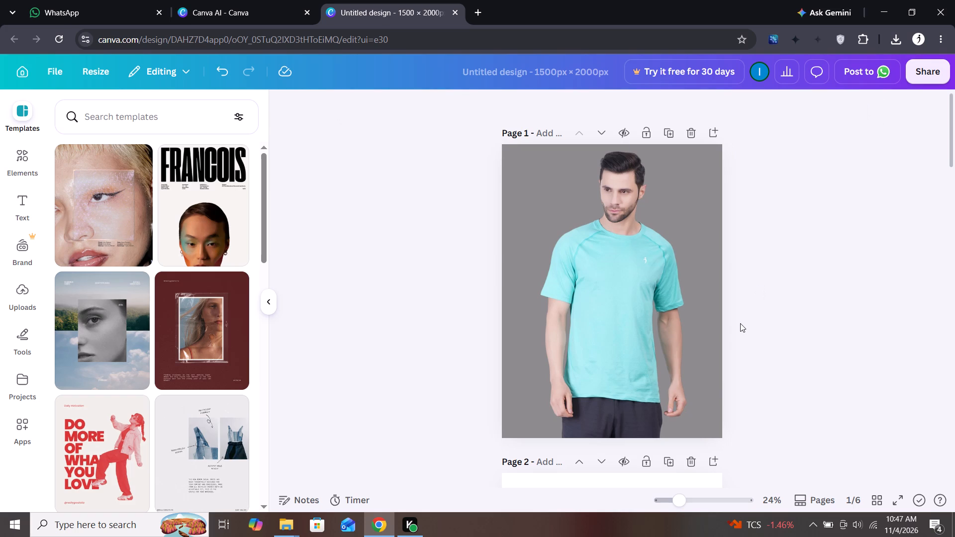
Enlarge the page 2 photo to cover the full 1500 × 2000 px page, shifting the model slightly left and extending the background over the right gap.
scroll(740, 323, down, 6)
click(633, 291)
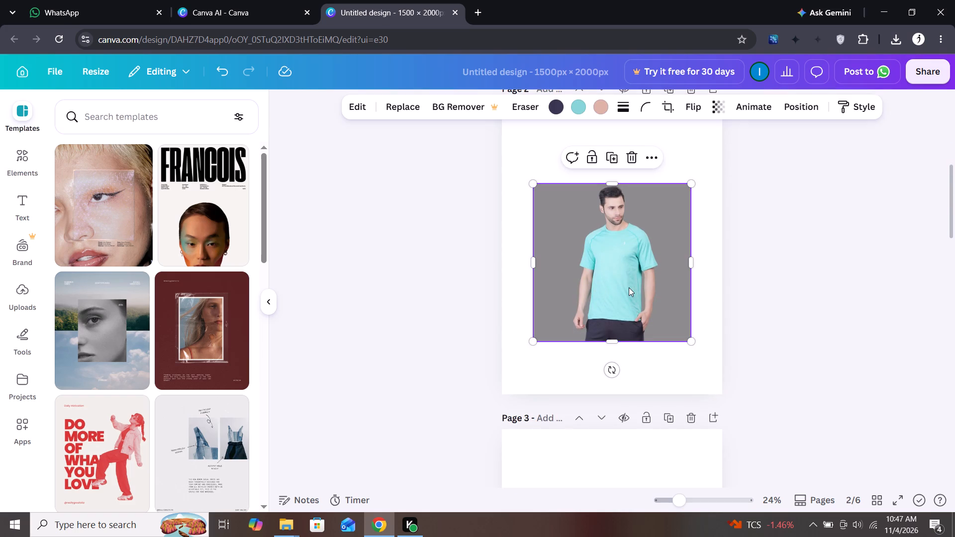
scroll(630, 287, up, 2)
drag(609, 312, 610, 245)
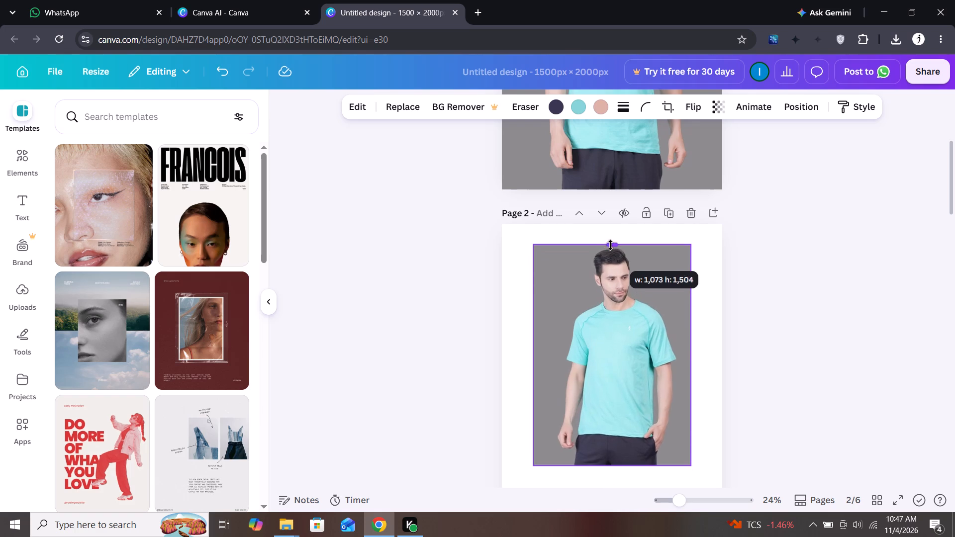
drag(610, 245, 609, 231)
scroll(633, 285, down, 3)
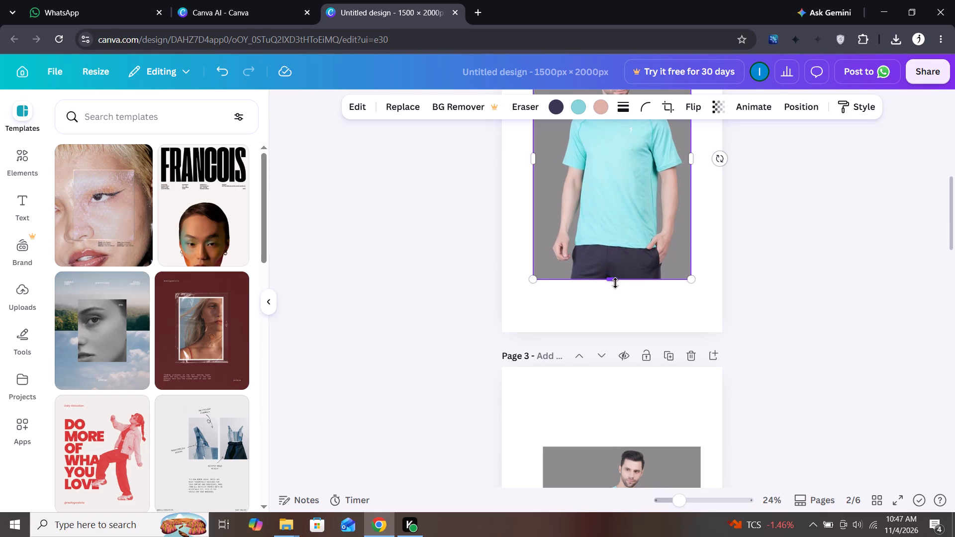
drag(615, 283, 626, 335)
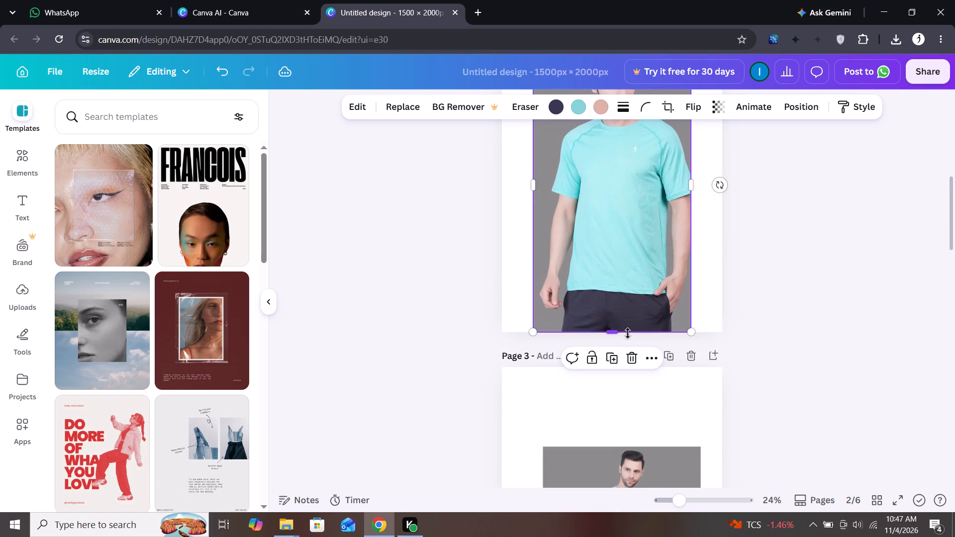
scroll(628, 334, up, 3)
drag(690, 371, 705, 369)
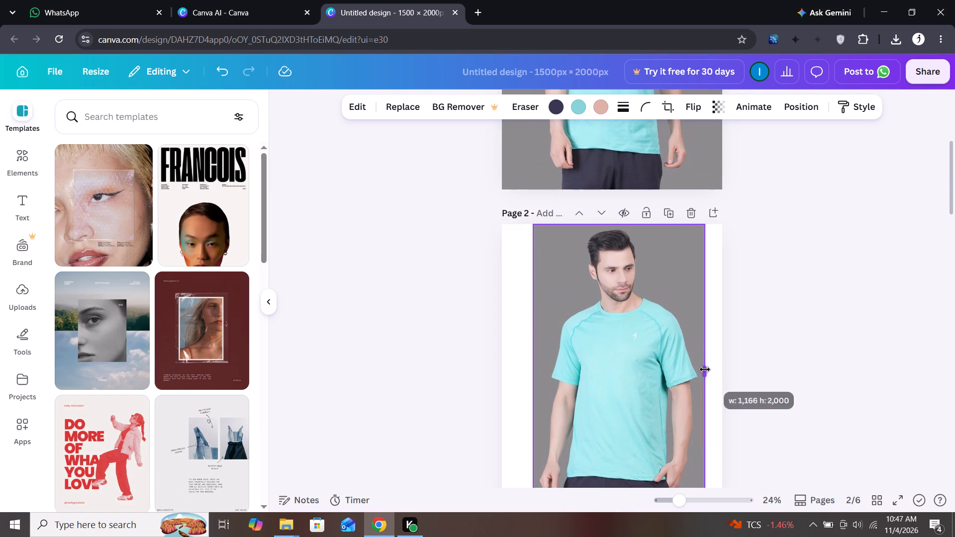
drag(705, 369, 719, 369)
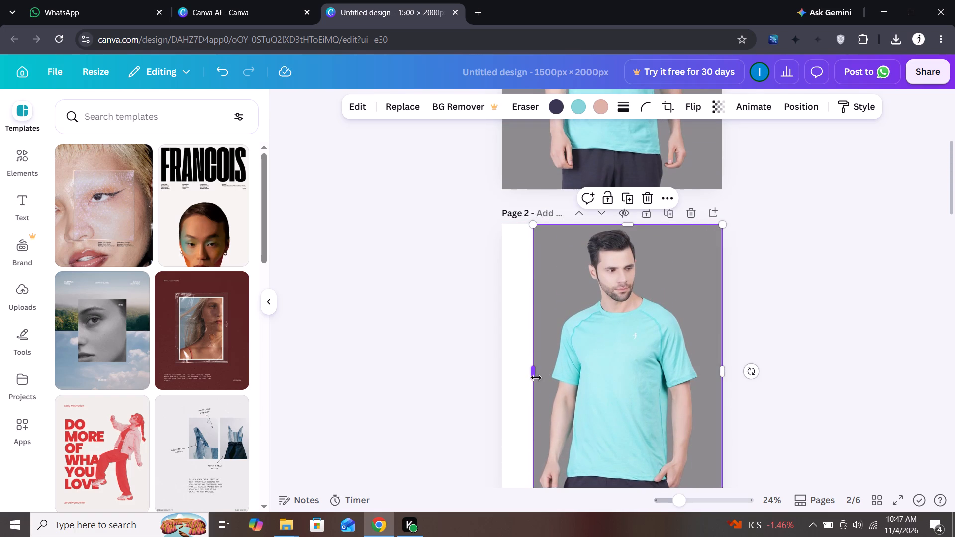
drag(535, 377, 502, 380)
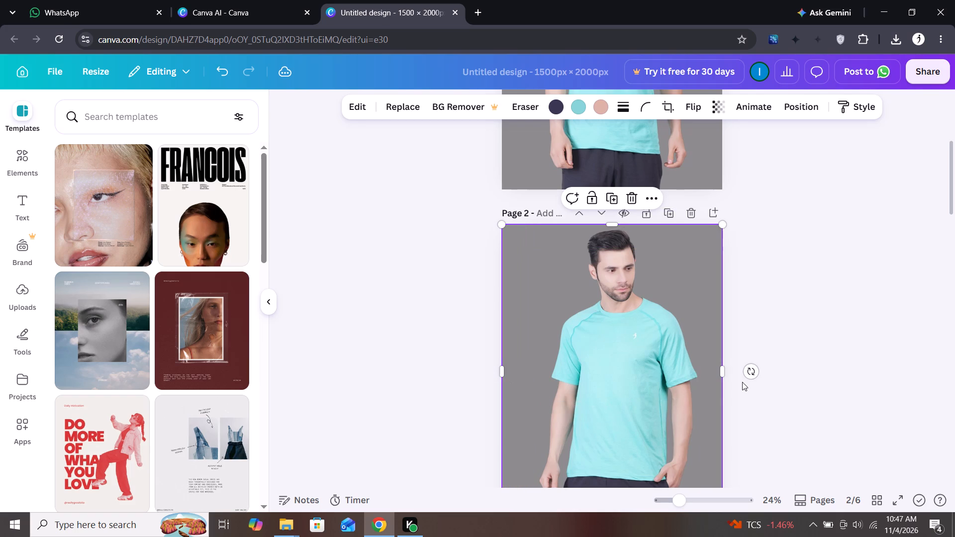
drag(663, 374, 651, 373)
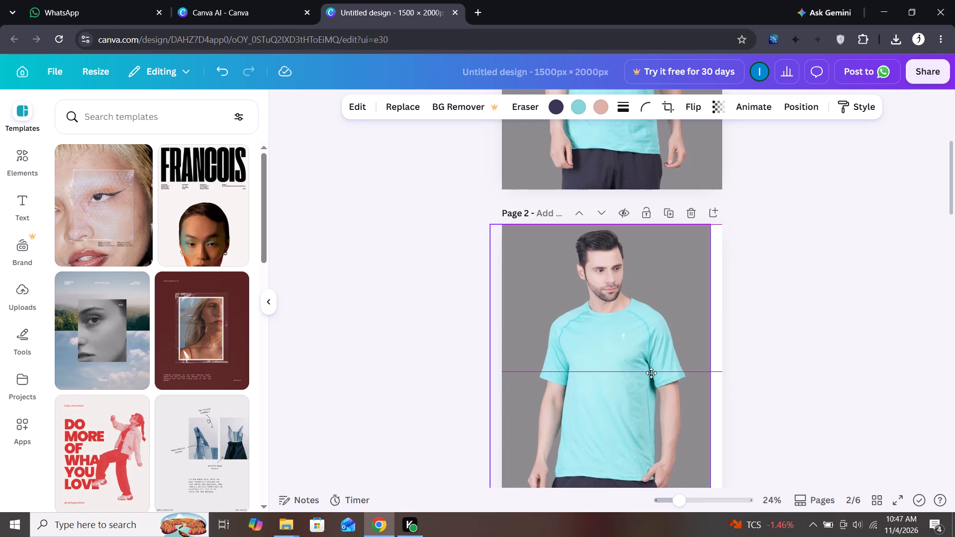
drag(651, 373, 653, 373)
drag(714, 373, 721, 374)
click(851, 316)
Enlarge the page 3 hand-in-pocket photo to cover the full 1500 × 2000 px page, shifting the model slightly left and extending the right edge.
scroll(828, 319, down, 4)
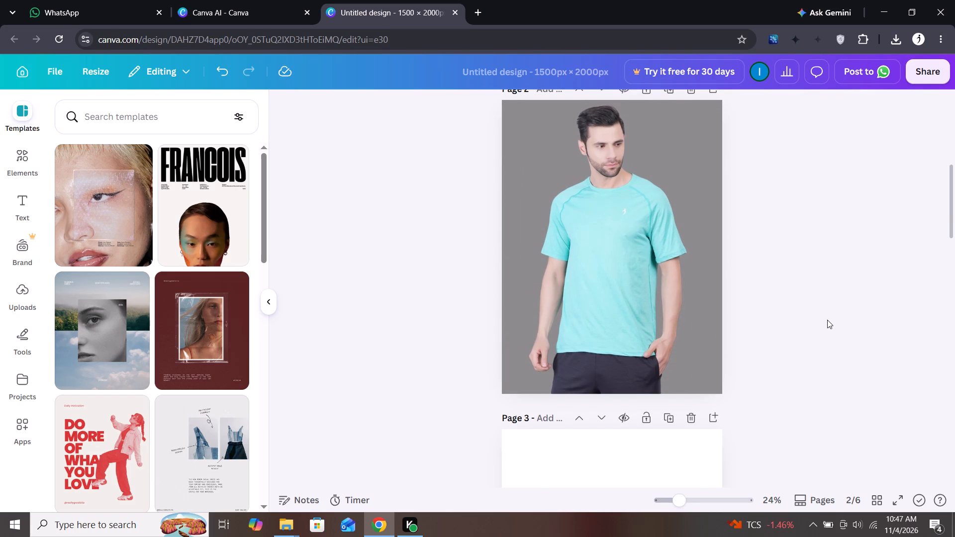
scroll(827, 320, down, 2)
click(640, 316)
drag(618, 261, 618, 250)
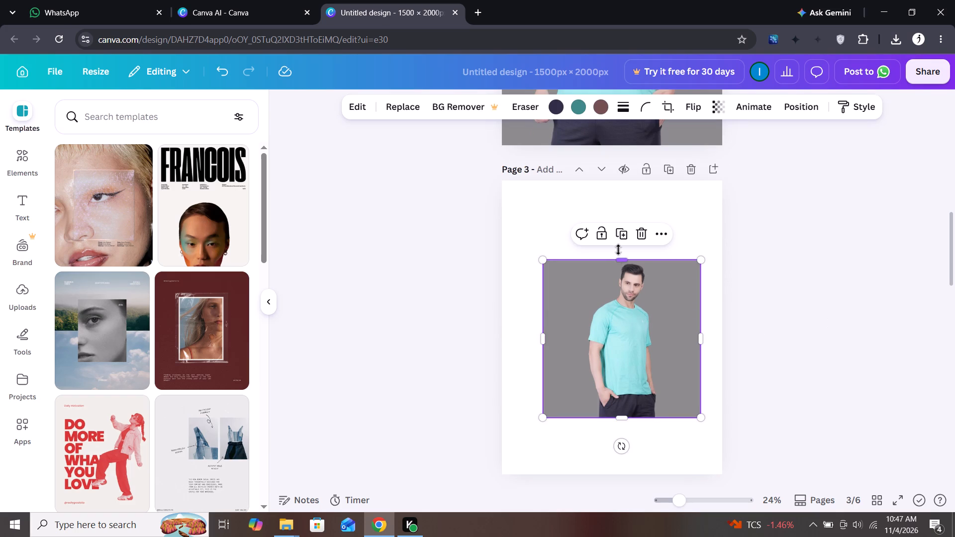
drag(618, 250, 621, 181)
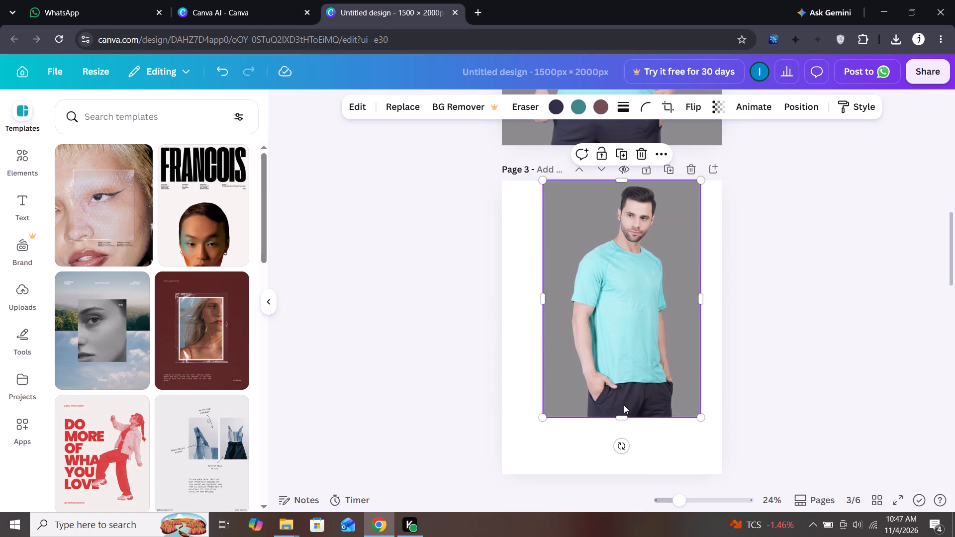
drag(623, 413, 626, 468)
drag(544, 327, 526, 324)
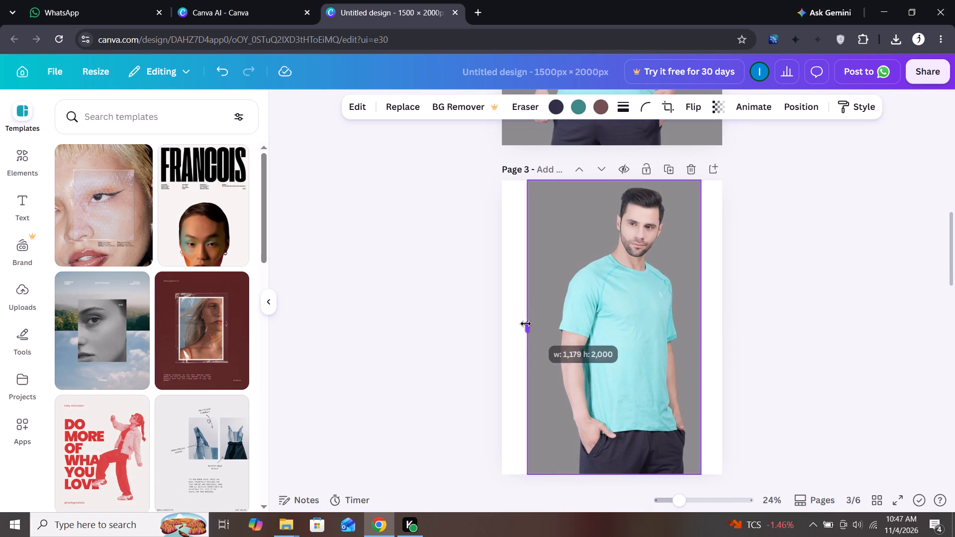
drag(526, 324, 505, 329)
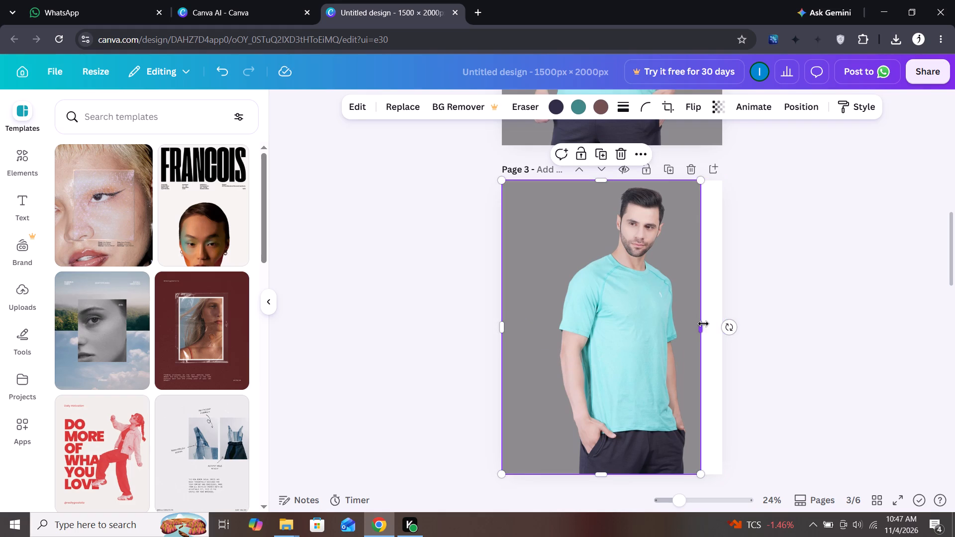
drag(702, 324, 719, 328)
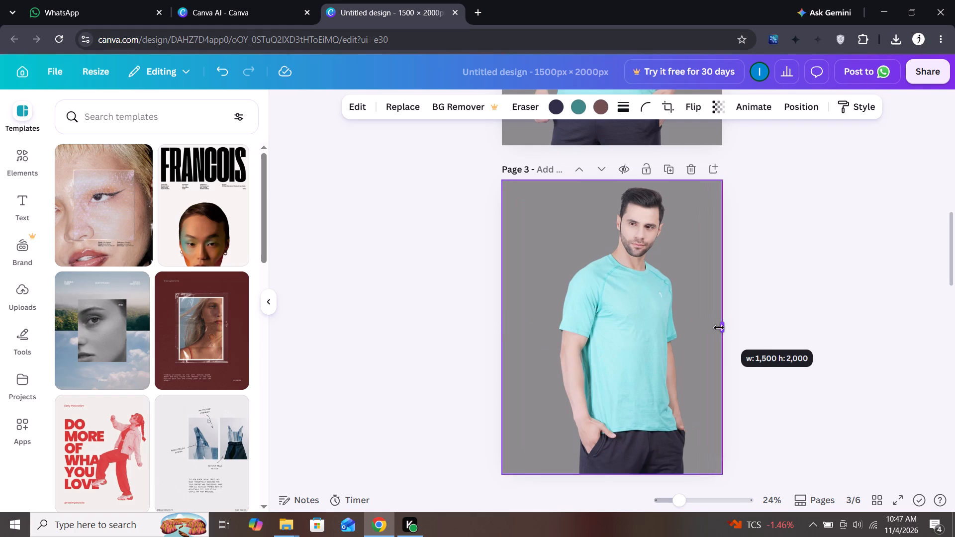
drag(719, 328, 724, 329)
drag(661, 334, 660, 334)
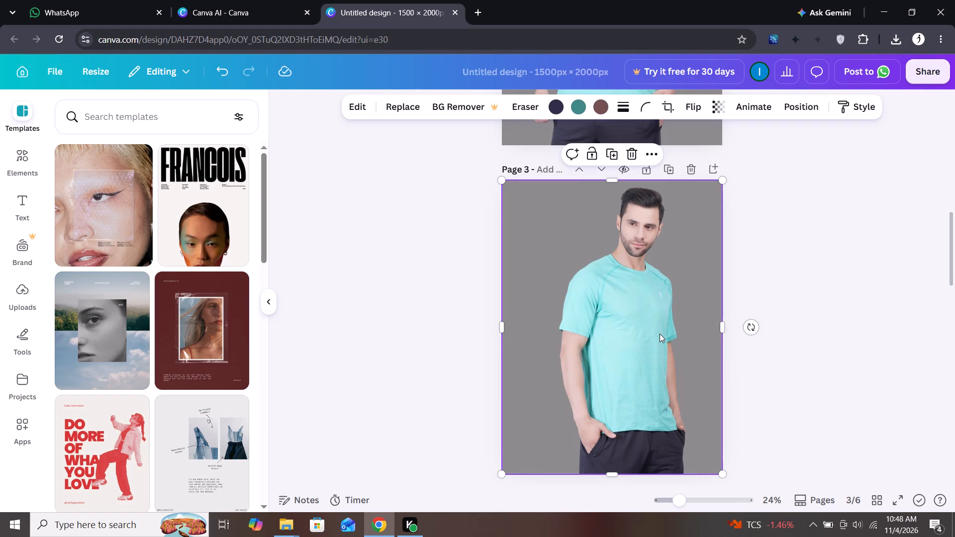
drag(660, 334, 649, 334)
drag(711, 327, 722, 327)
click(783, 311)
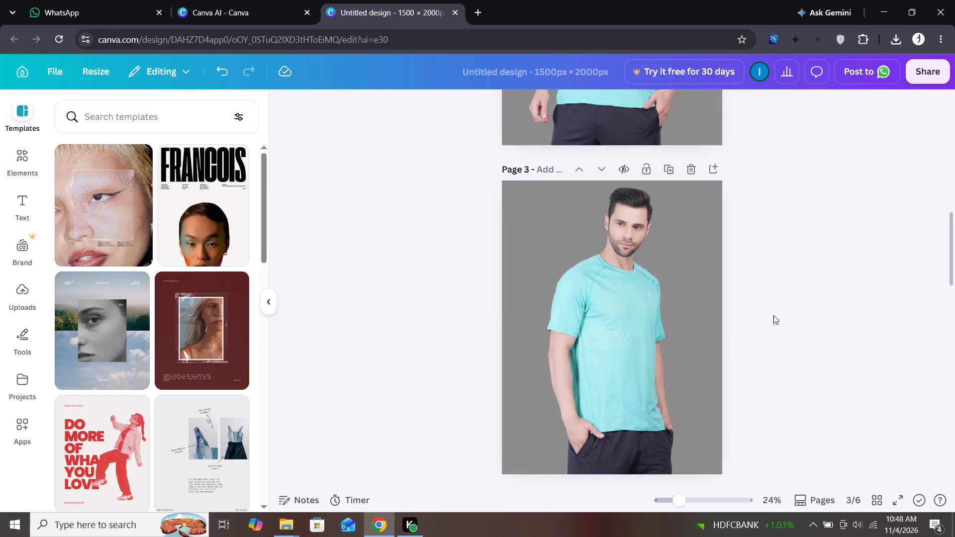
Enlarge the close-up T-shirt photo on page 4 to cover the full 1500 × 2000 px page.
scroll(773, 315, down, 6)
scroll(771, 317, up, 2)
scroll(618, 366, down, 2)
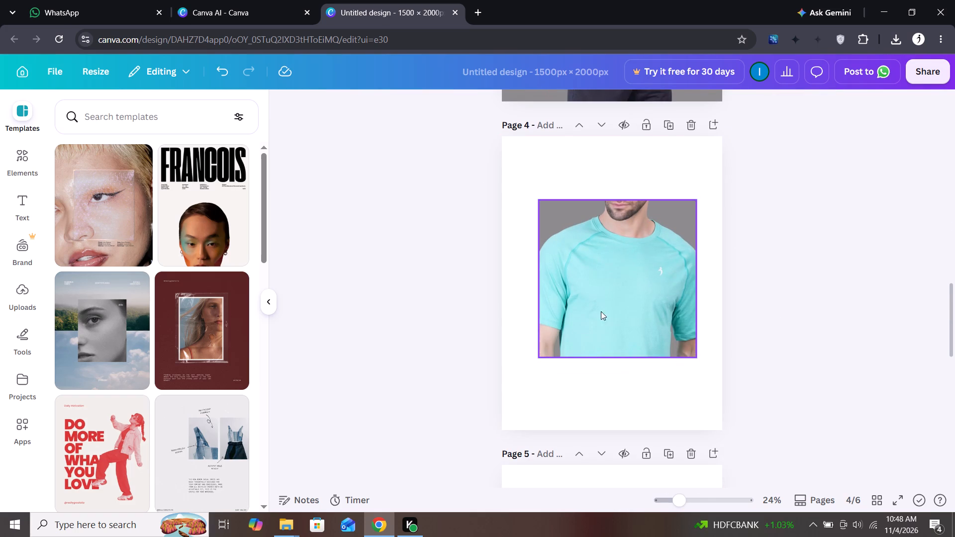
click(601, 288)
drag(616, 200, 616, 139)
drag(617, 359, 635, 407)
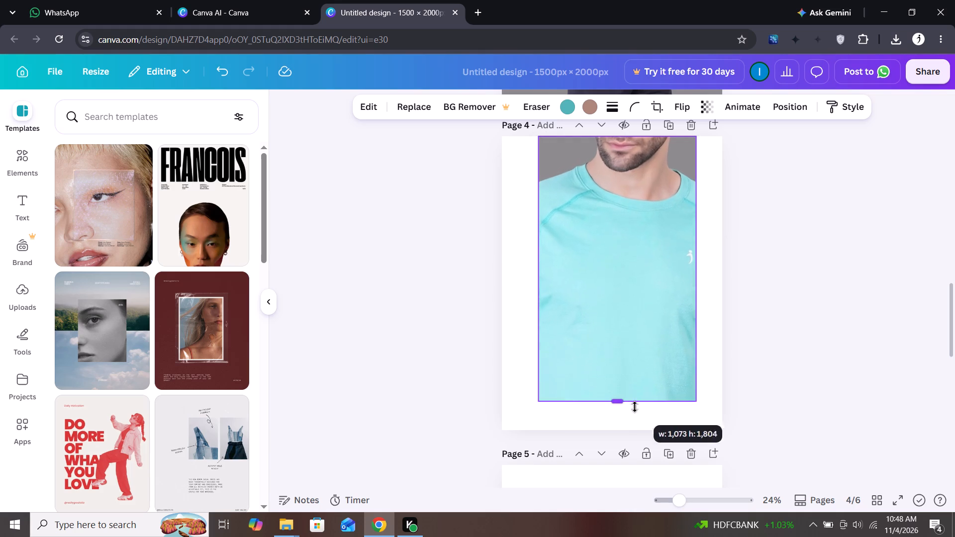
drag(635, 407, 635, 431)
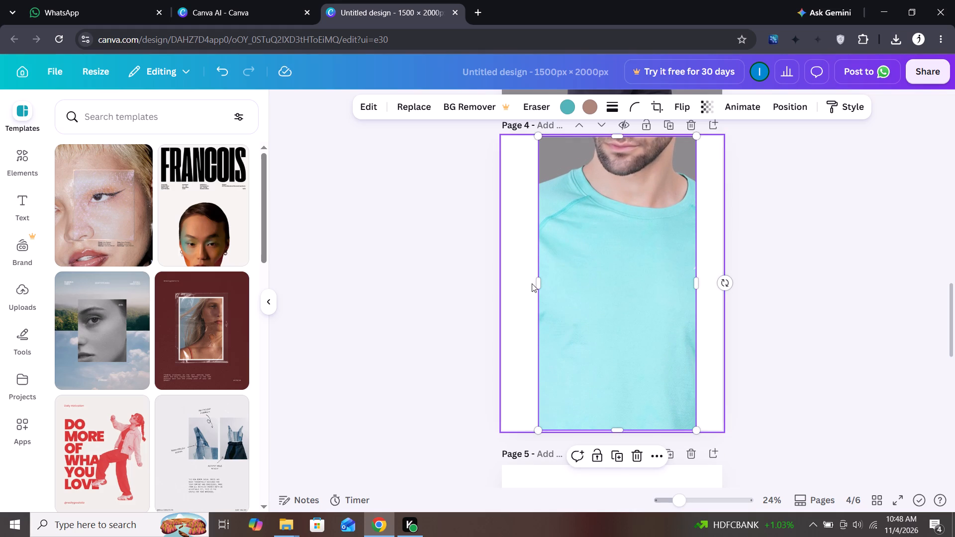
drag(540, 281, 506, 282)
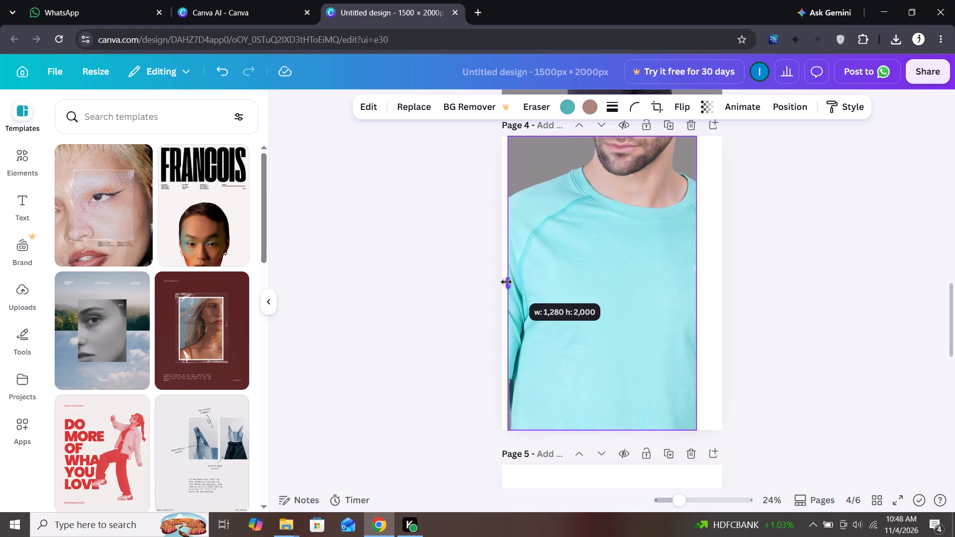
drag(506, 282, 505, 282)
drag(696, 286, 714, 285)
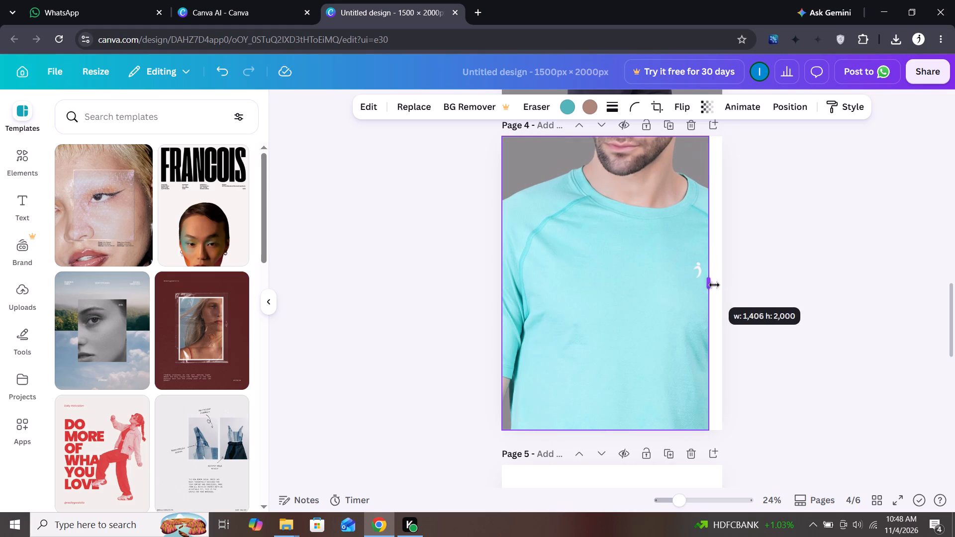
drag(714, 285, 723, 286)
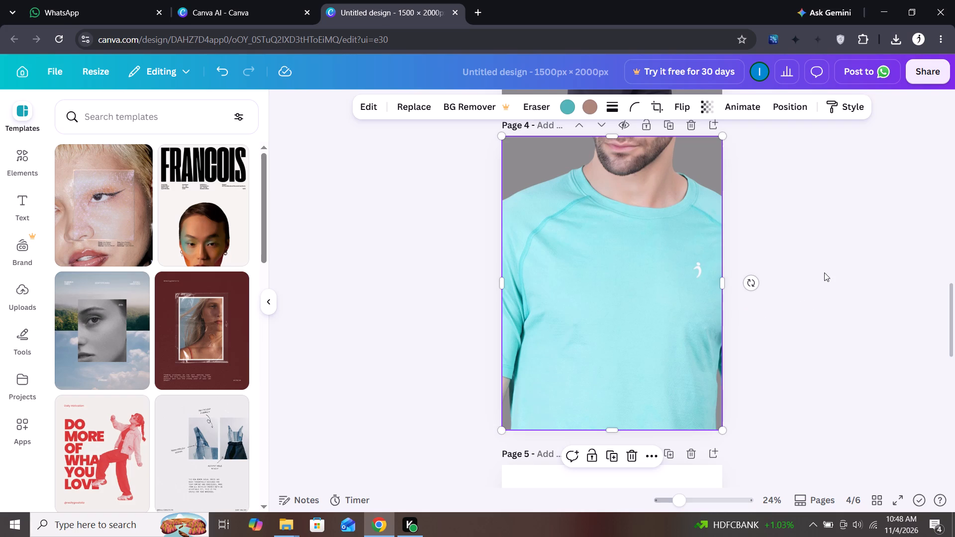
click(824, 272)
Enlarge the page 5 back-view photo to cover the full 1500 × 2000 px page, shifting the model slightly right and extending the left edge.
scroll(824, 272, up, 1)
scroll(824, 272, down, 4)
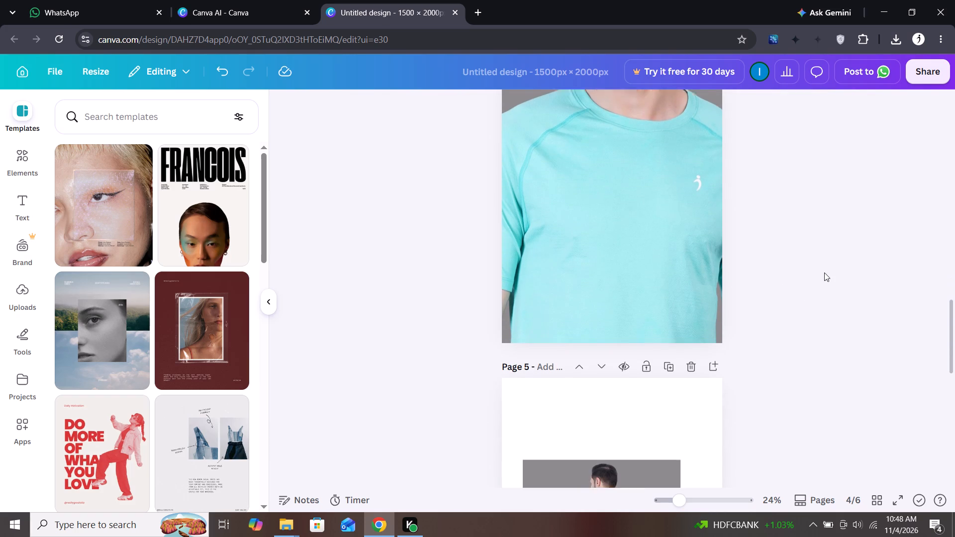
scroll(824, 272, down, 2)
click(613, 302)
drag(603, 236, 607, 206)
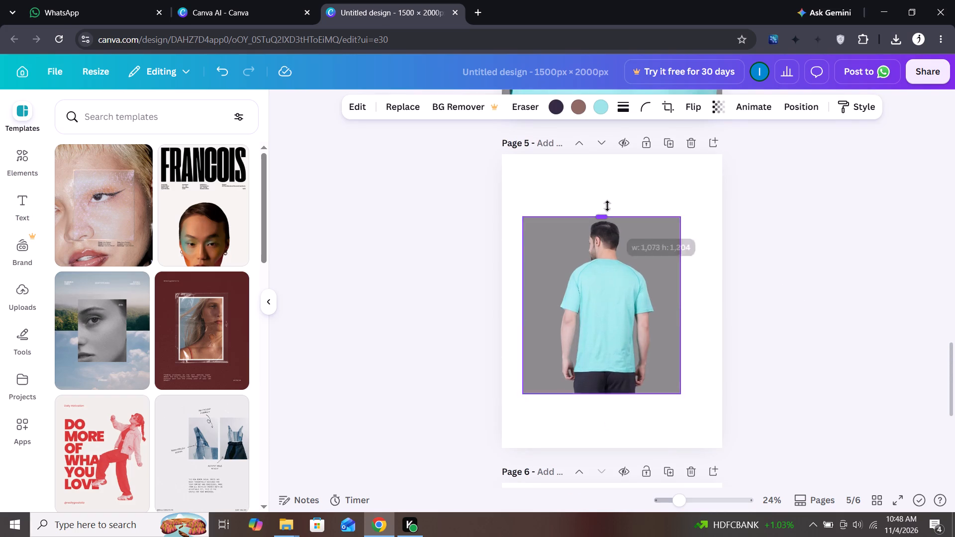
drag(607, 206, 609, 158)
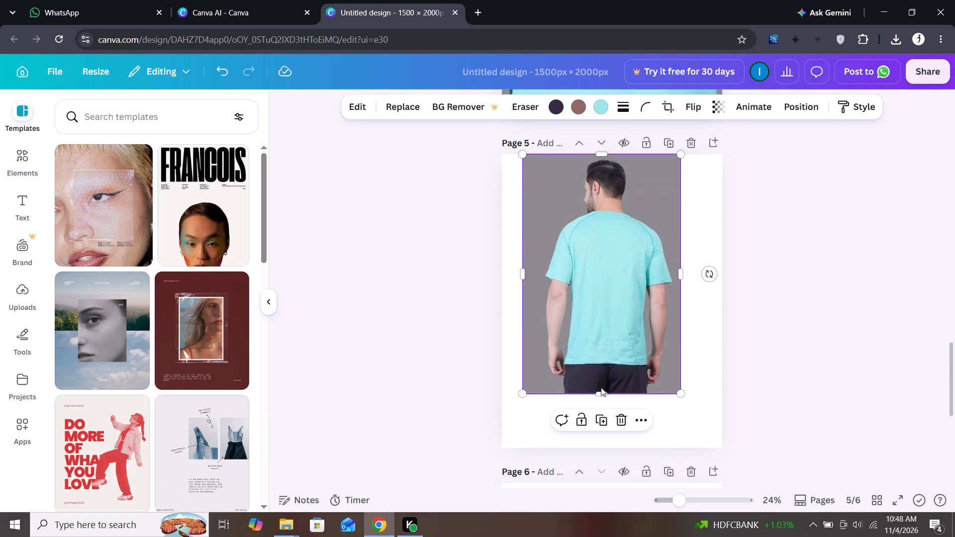
drag(601, 389, 609, 441)
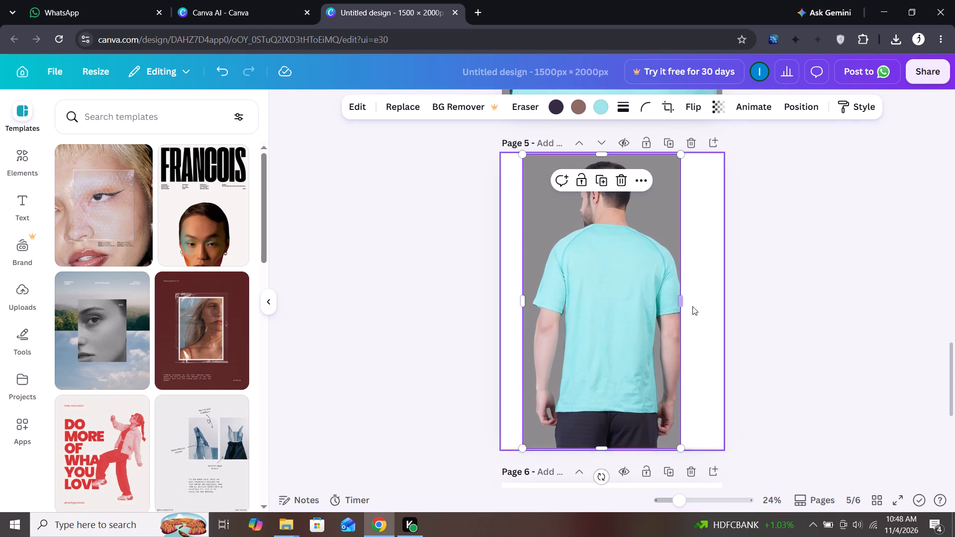
drag(681, 305, 721, 304)
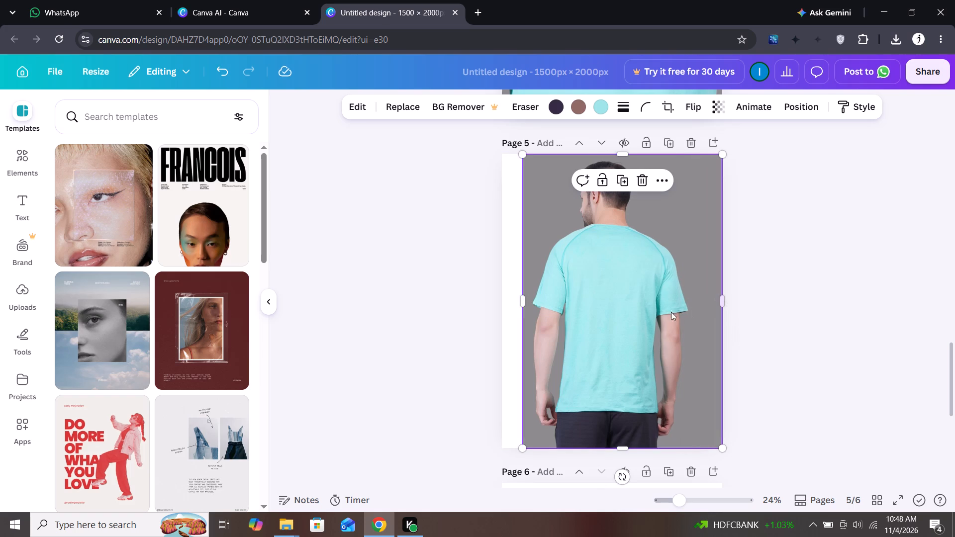
drag(527, 300, 510, 299)
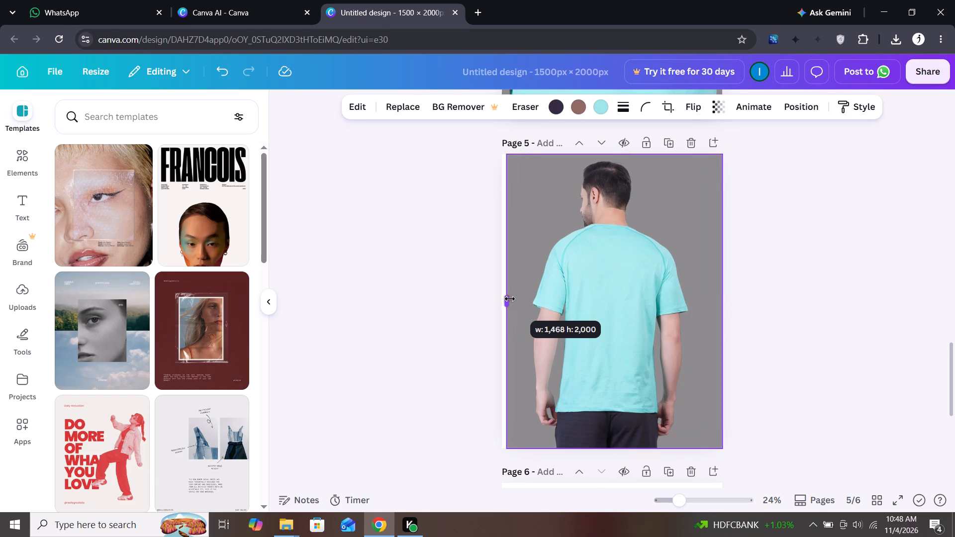
drag(510, 299, 506, 300)
drag(594, 326, 607, 324)
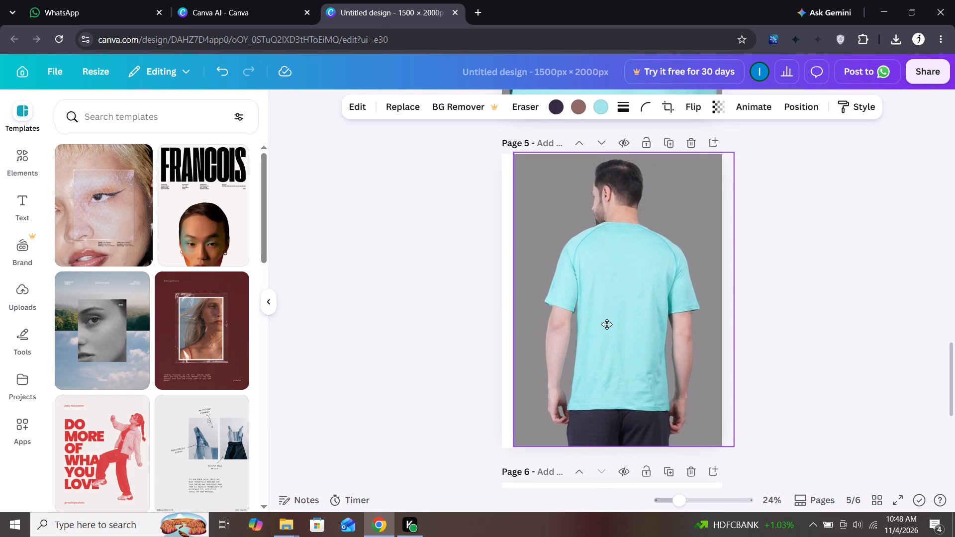
drag(607, 324, 604, 329)
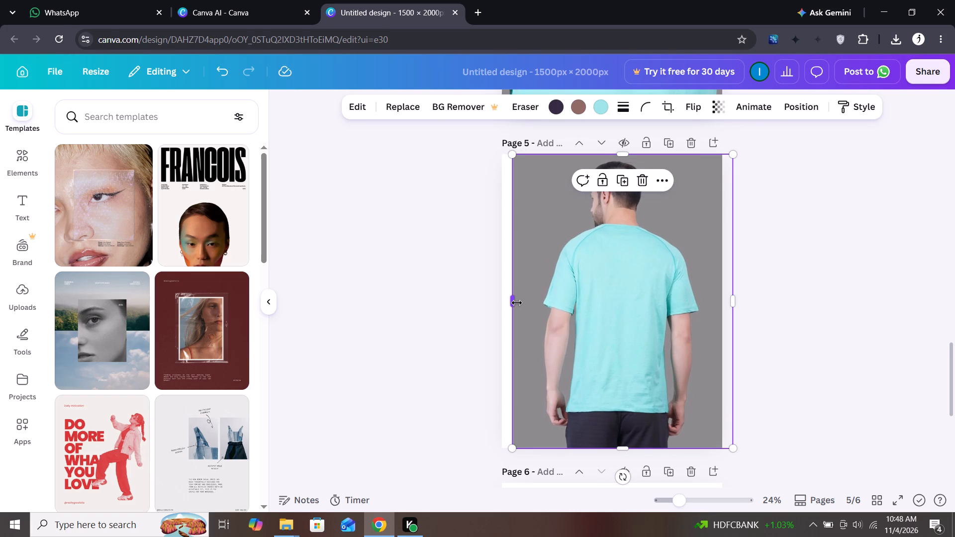
drag(517, 303, 504, 303)
click(767, 307)
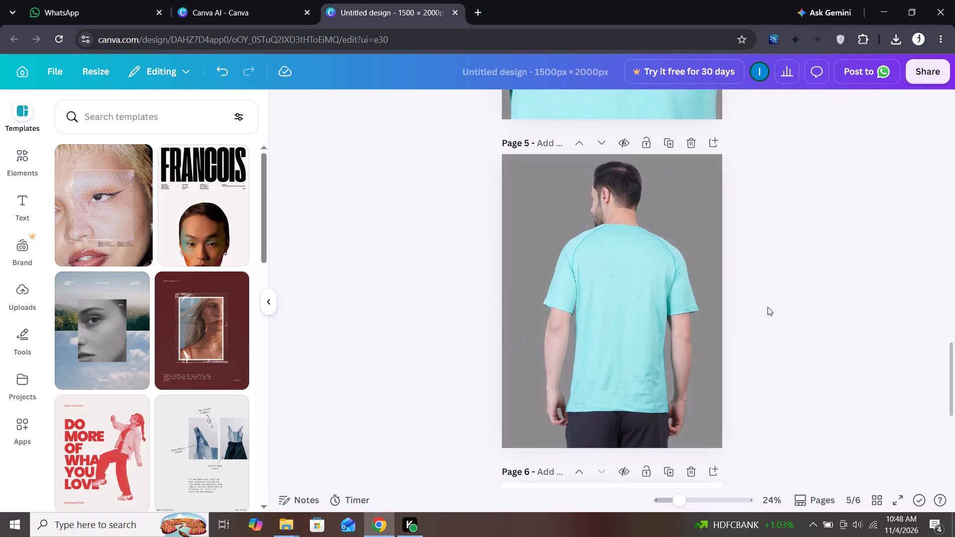
Enlarge the page 6 full-length photo with the bottle to cover the full 1500 × 2000 px page.
scroll(719, 321, down, 5)
click(638, 325)
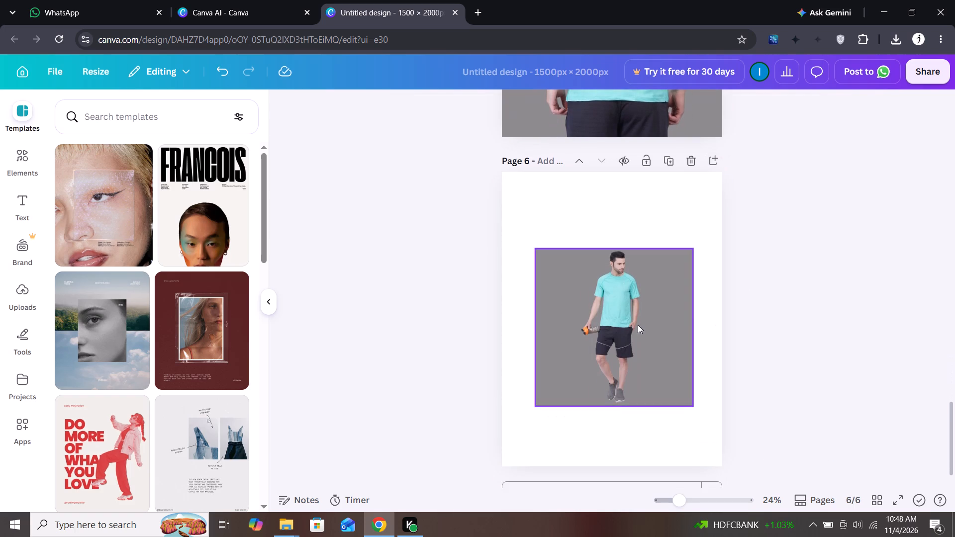
drag(613, 249, 609, 177)
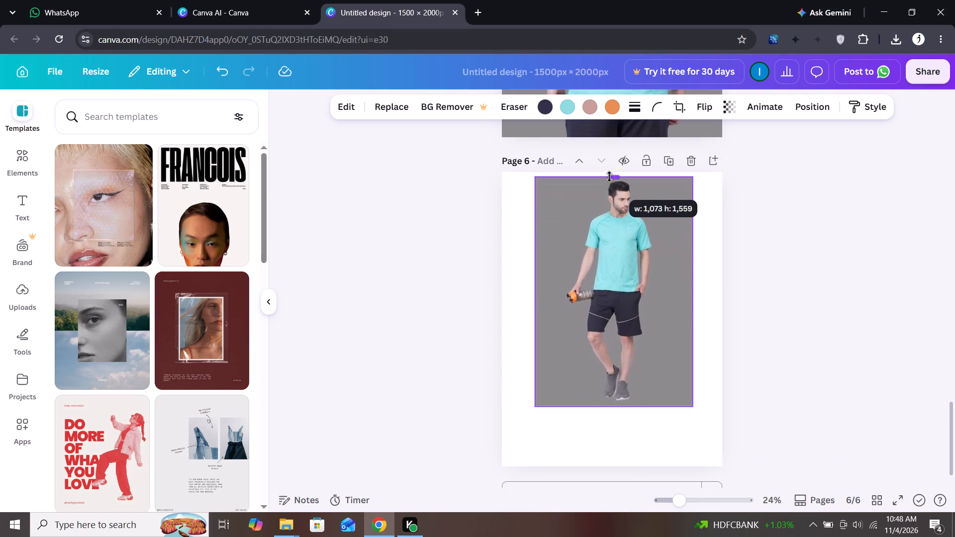
drag(609, 177, 609, 174)
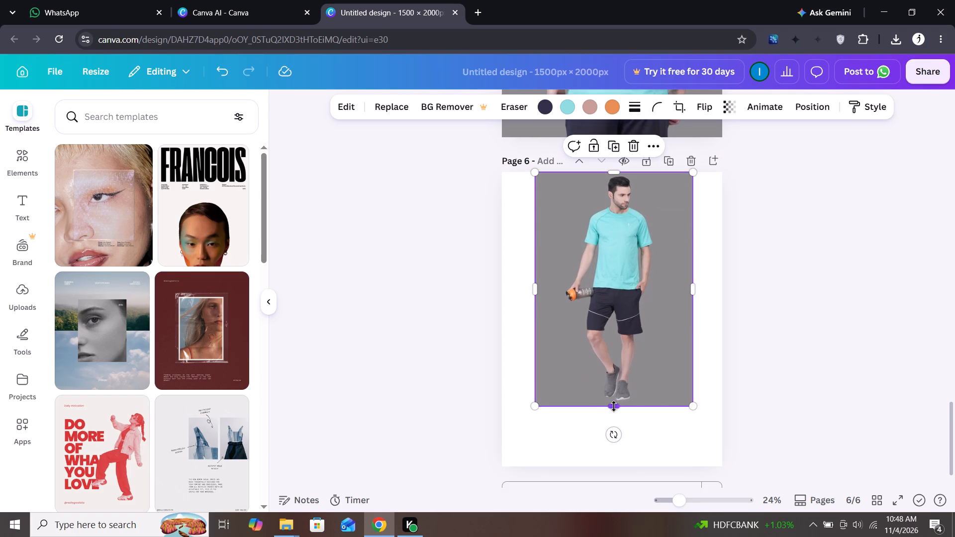
drag(613, 406, 616, 464)
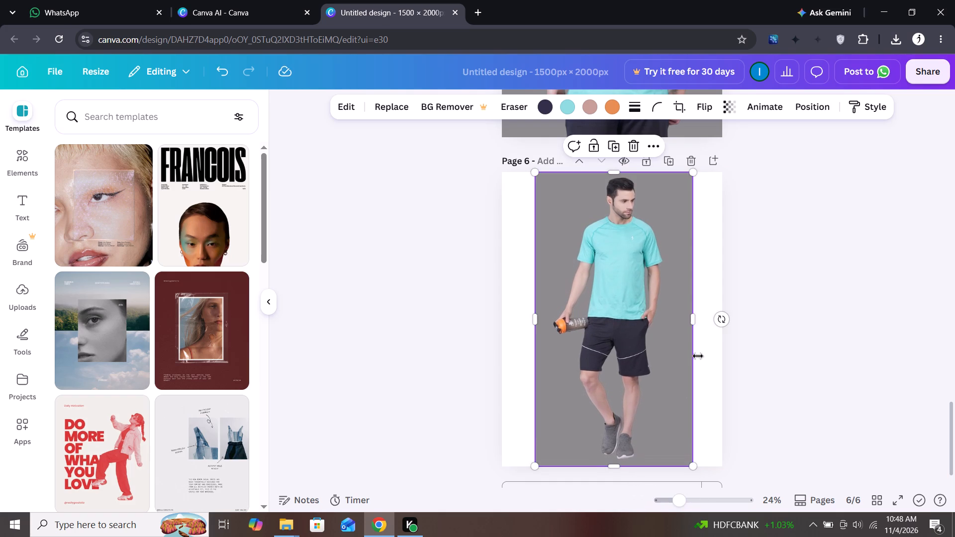
drag(696, 323, 726, 323)
drag(538, 320, 503, 322)
click(814, 355)
Download the page 1 front-view photo on its own as a high-quality PNG at size 1.
scroll(814, 353, down, 6)
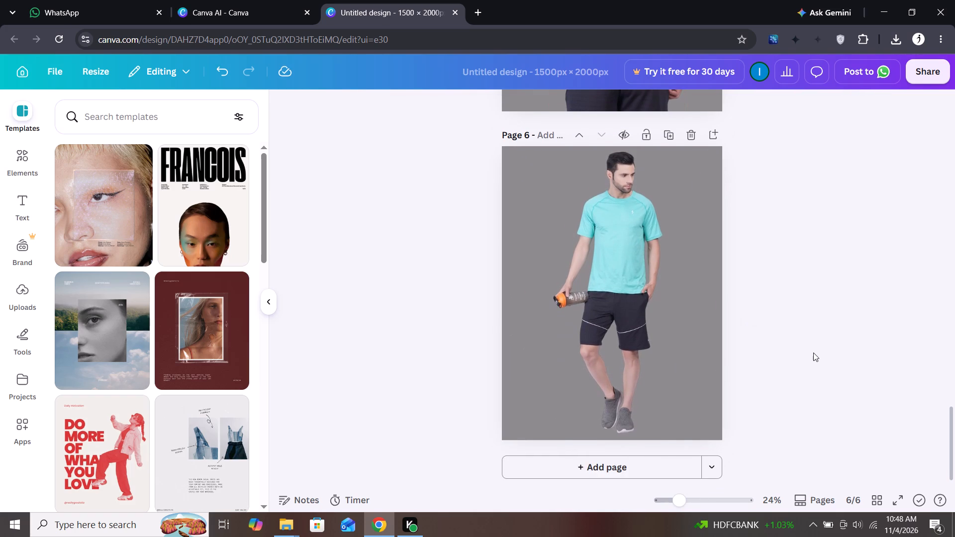
scroll(813, 353, down, 2)
scroll(813, 353, up, 16)
scroll(813, 353, up, 8)
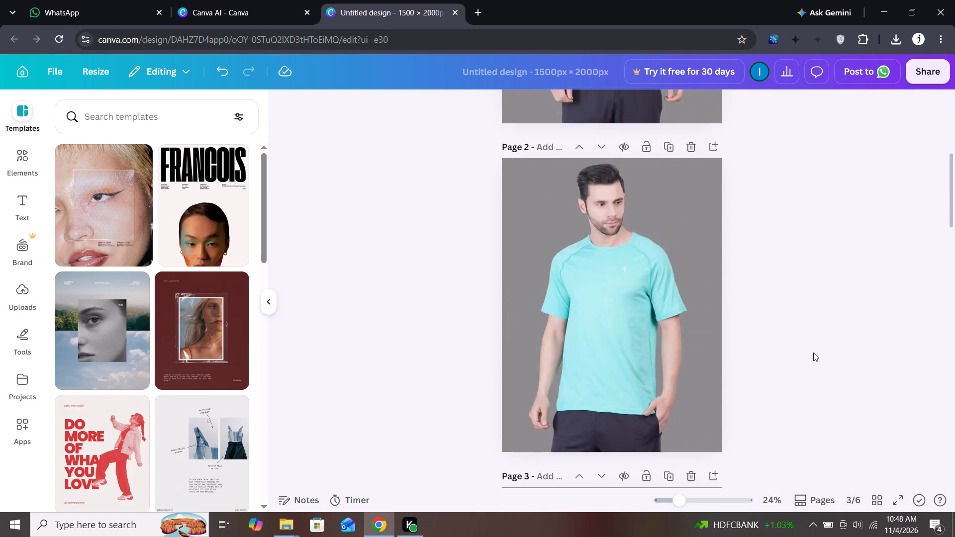
scroll(813, 353, up, 11)
click(641, 310)
right_click(641, 310)
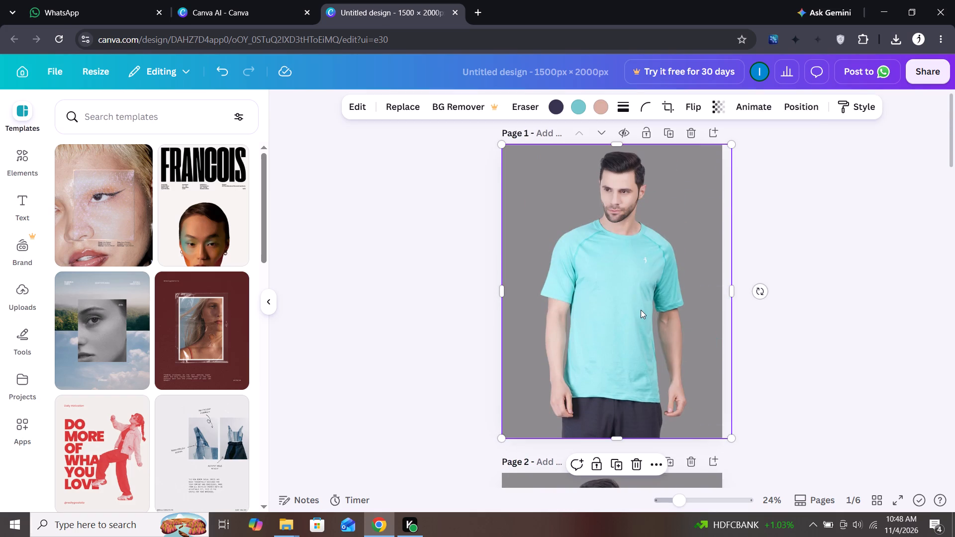
click(703, 438)
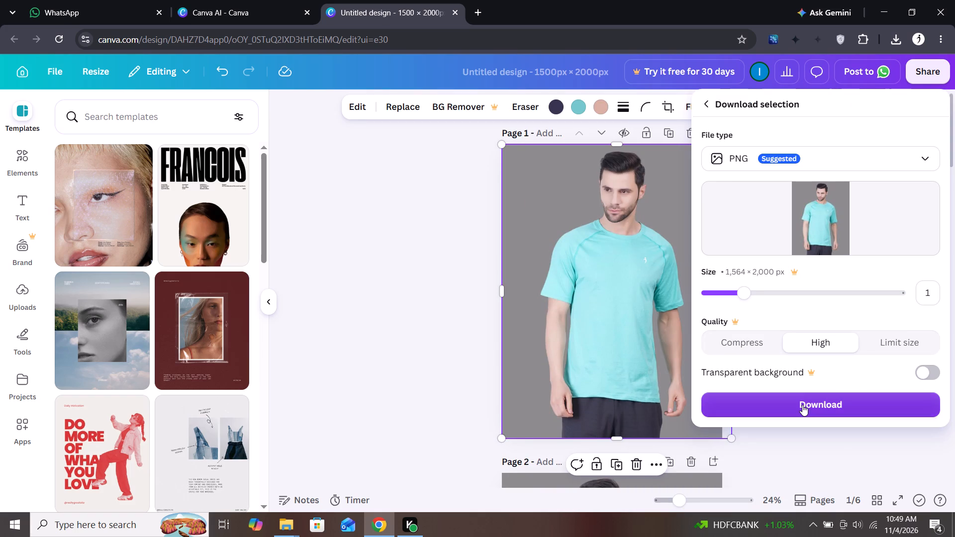
click(802, 405)
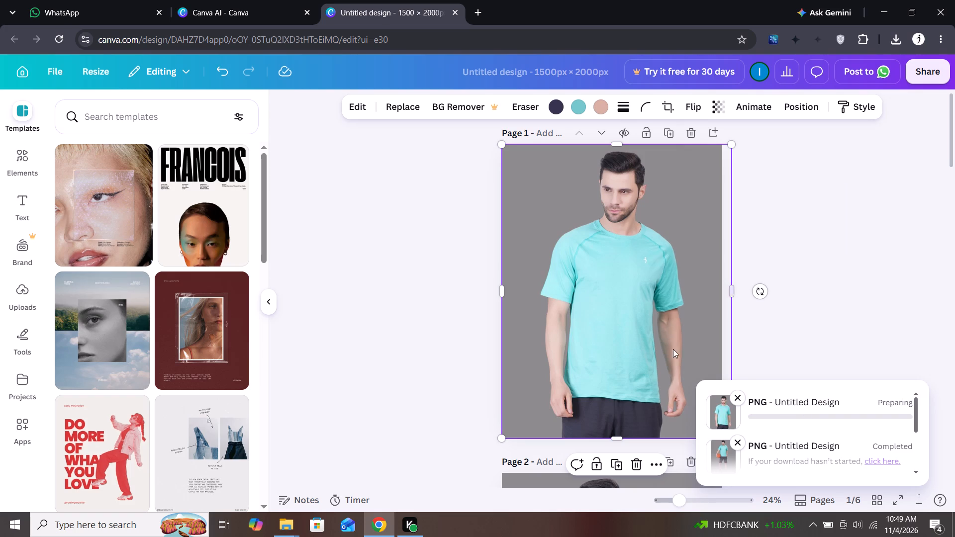
Check the Downloads folder in File Explorer for the page 1 export, refreshing the list and previewing the file.
click(289, 514)
click(353, 479)
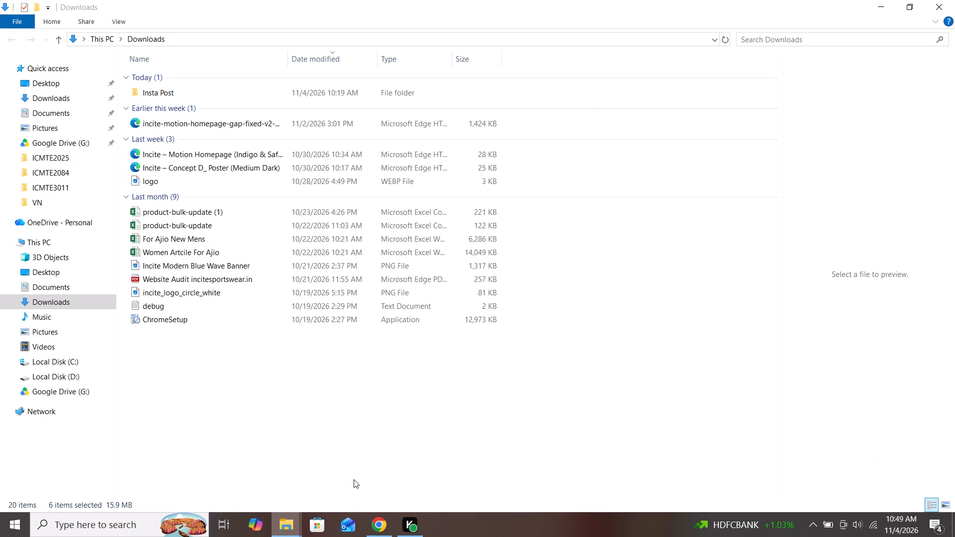
click(380, 533)
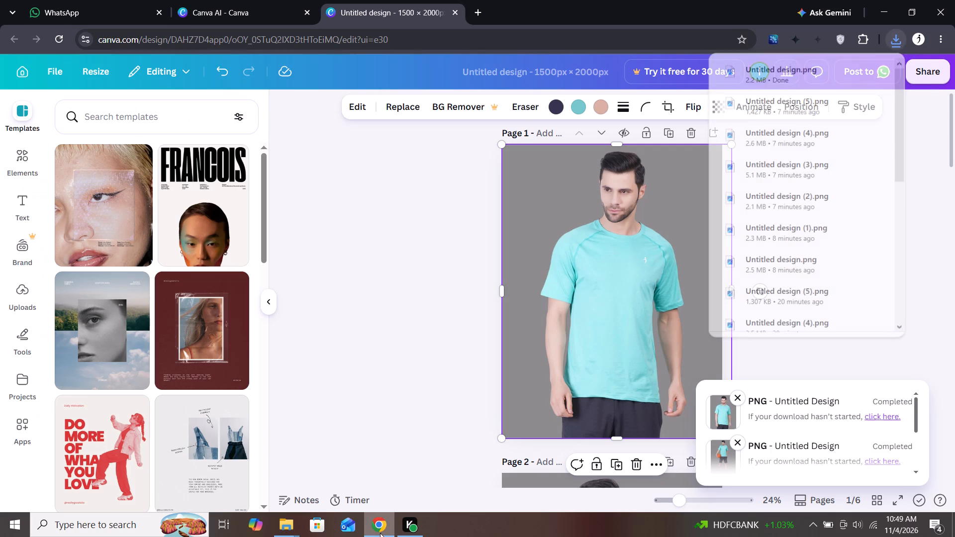
scroll(583, 330, down, 10)
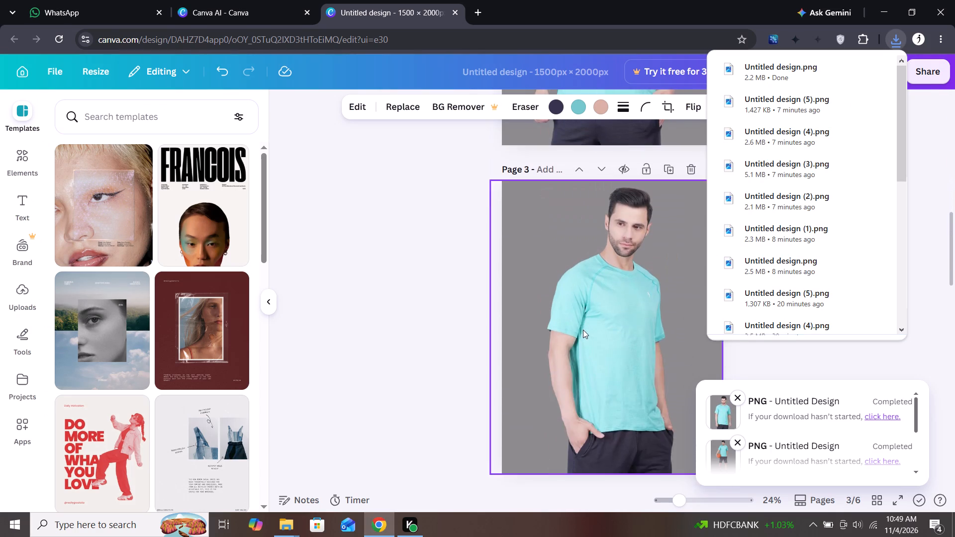
scroll(583, 327, up, 12)
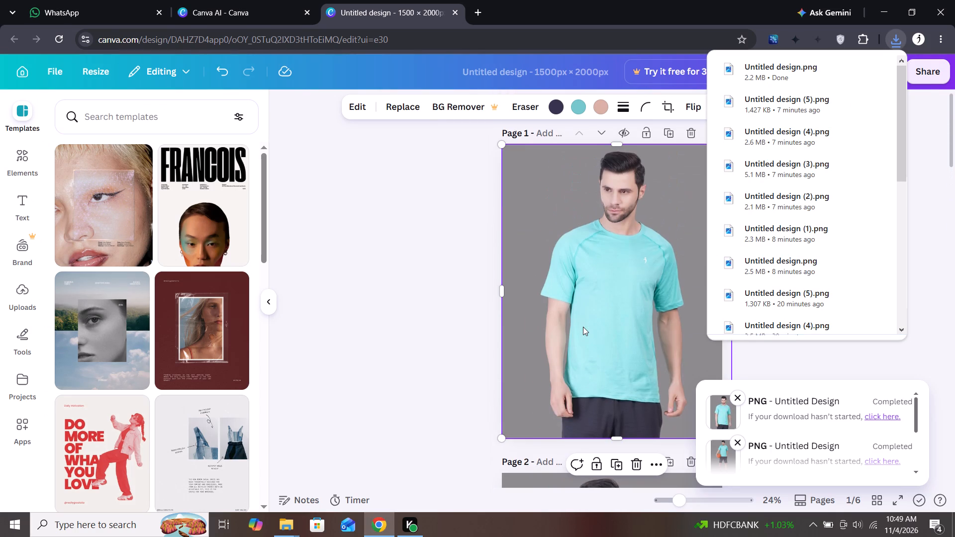
scroll(583, 327, down, 2)
click(276, 534)
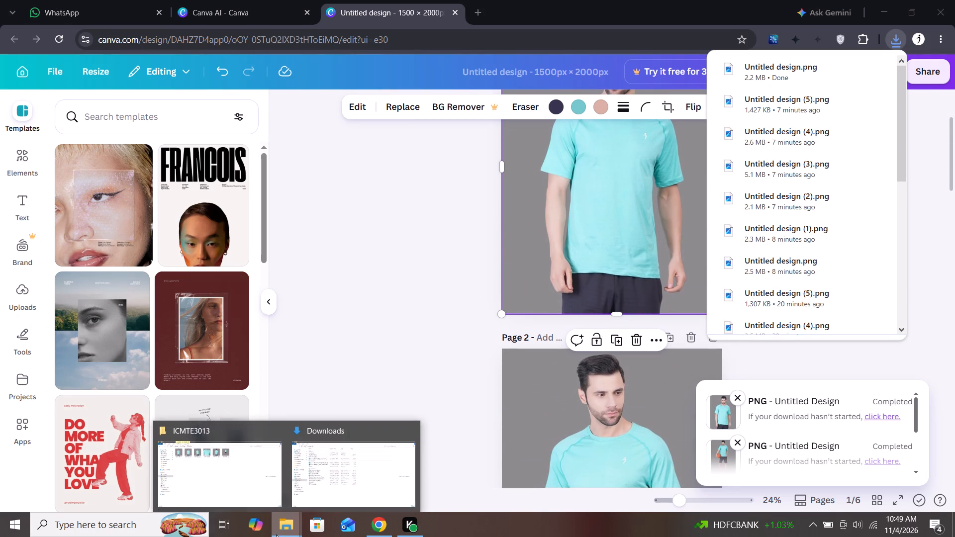
click(336, 482)
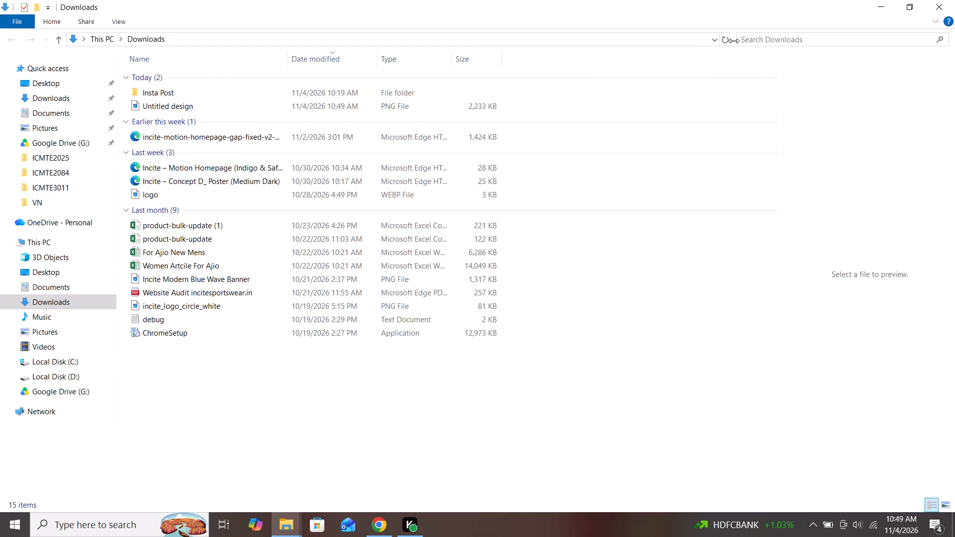
click(734, 41)
click(725, 37)
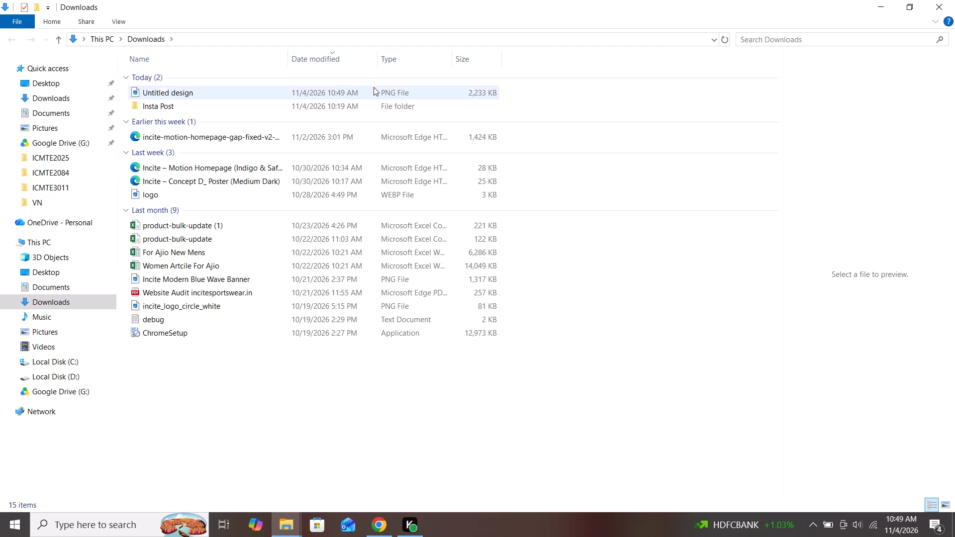
click(373, 87)
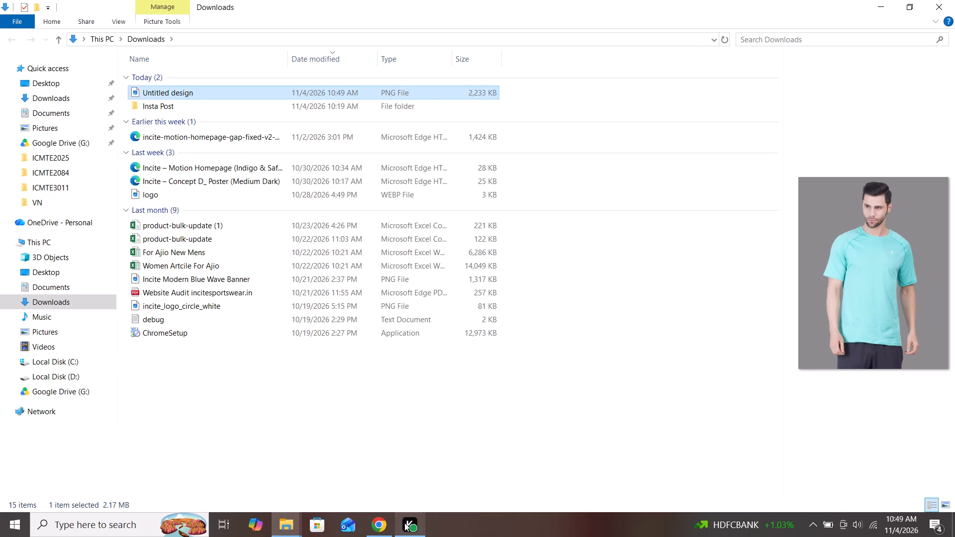
Switch back to Canva in Chrome and download the page 2 photo on its own as a high-quality PNG.
click(386, 526)
scroll(677, 237, up, 9)
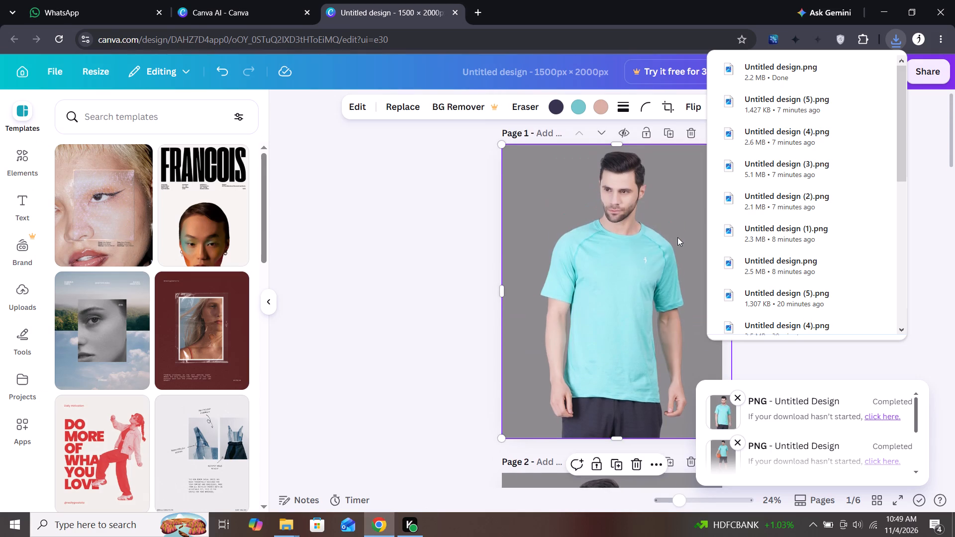
scroll(677, 237, down, 5)
click(678, 237)
right_click(678, 237)
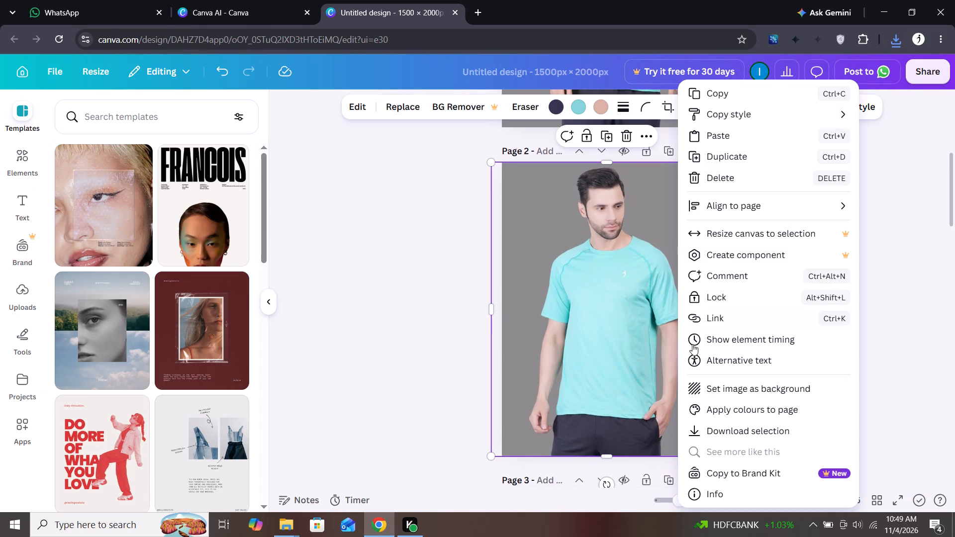
click(723, 430)
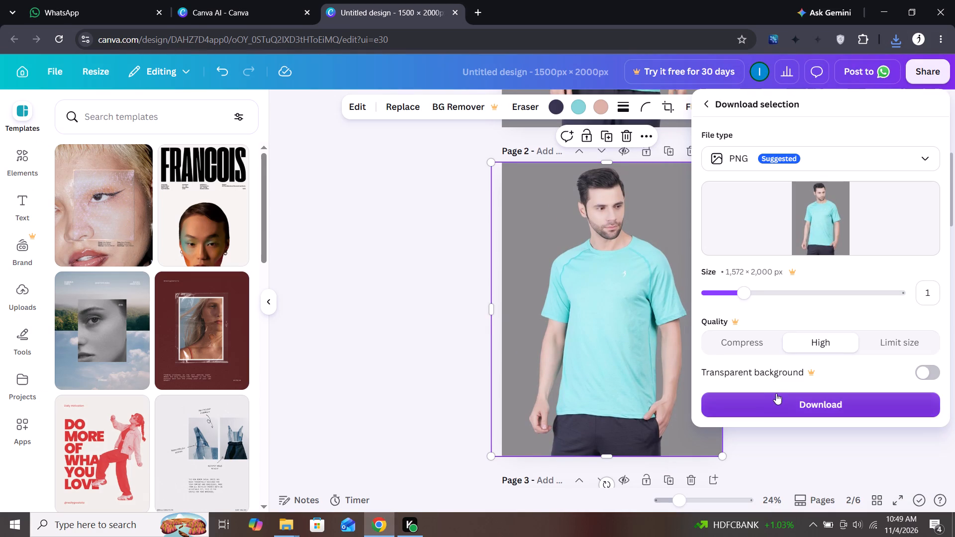
click(768, 402)
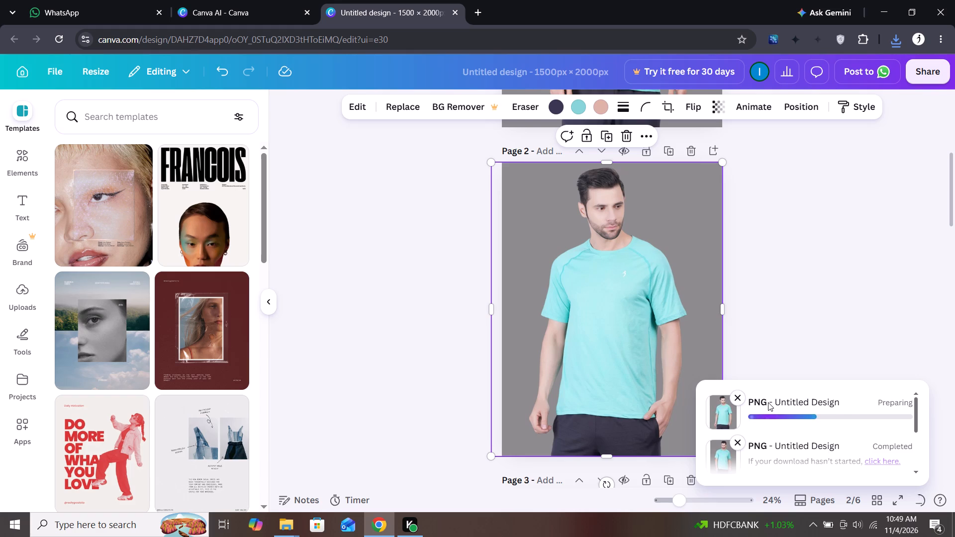
Download the page 3 hand-in-pocket photo on its own as a PNG.
scroll(673, 371, down, 2)
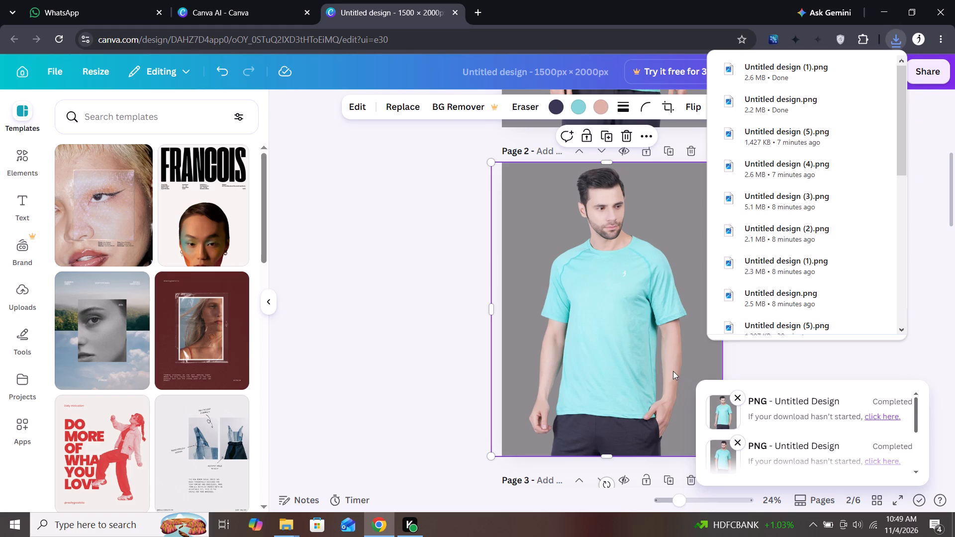
scroll(673, 371, down, 5)
click(649, 258)
right_click(649, 258)
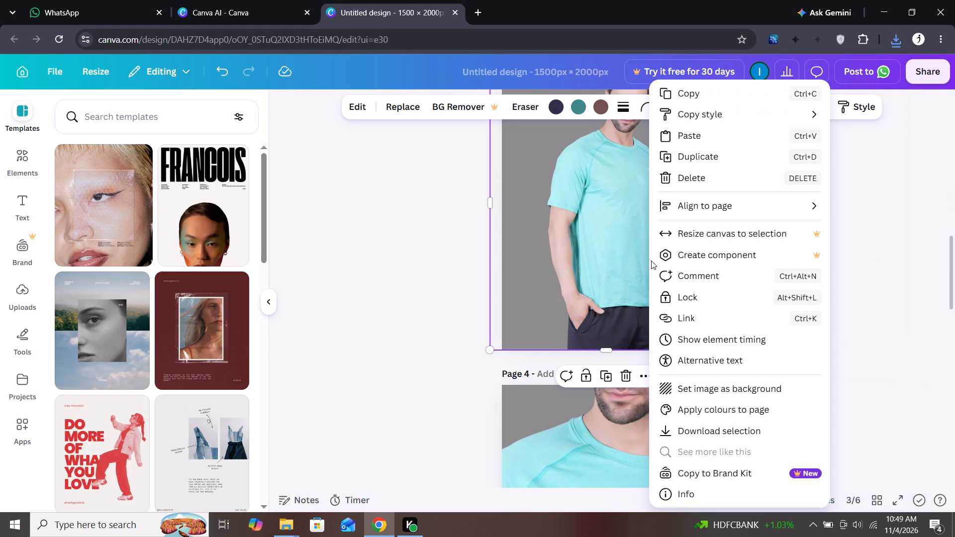
click(698, 439)
click(778, 408)
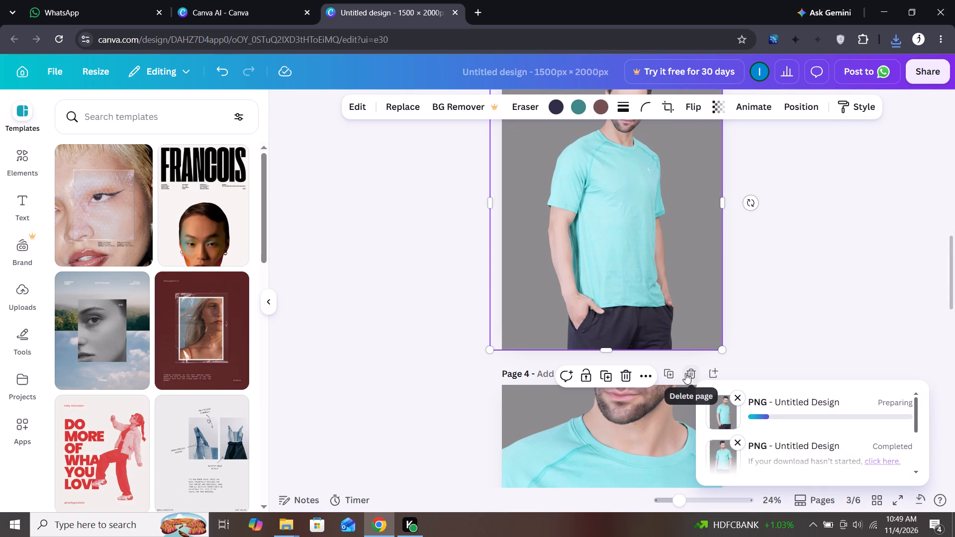
Download the page 4 close-up T-shirt photo on its own as a high-quality PNG.
scroll(677, 295, down, 2)
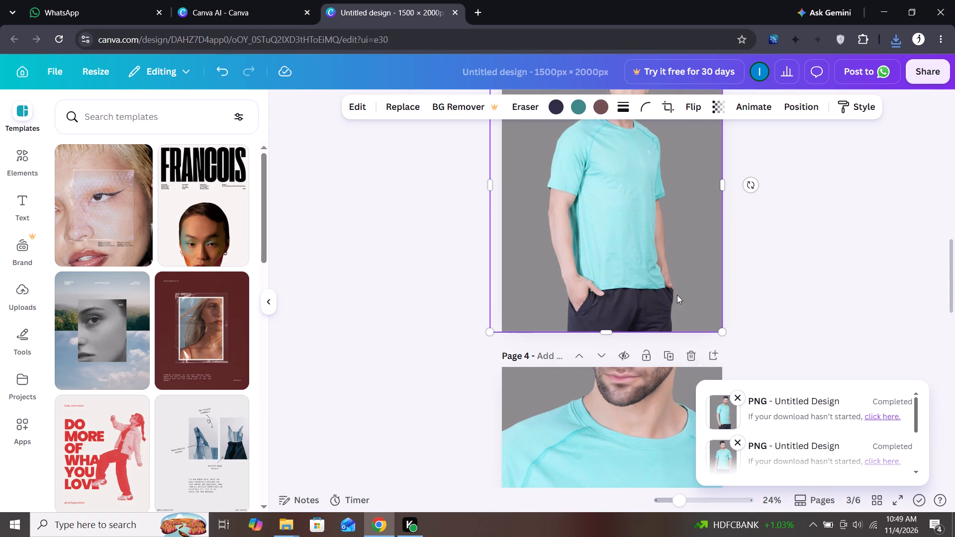
scroll(677, 295, down, 2)
scroll(677, 295, up, 1)
click(633, 294)
right_click(633, 294)
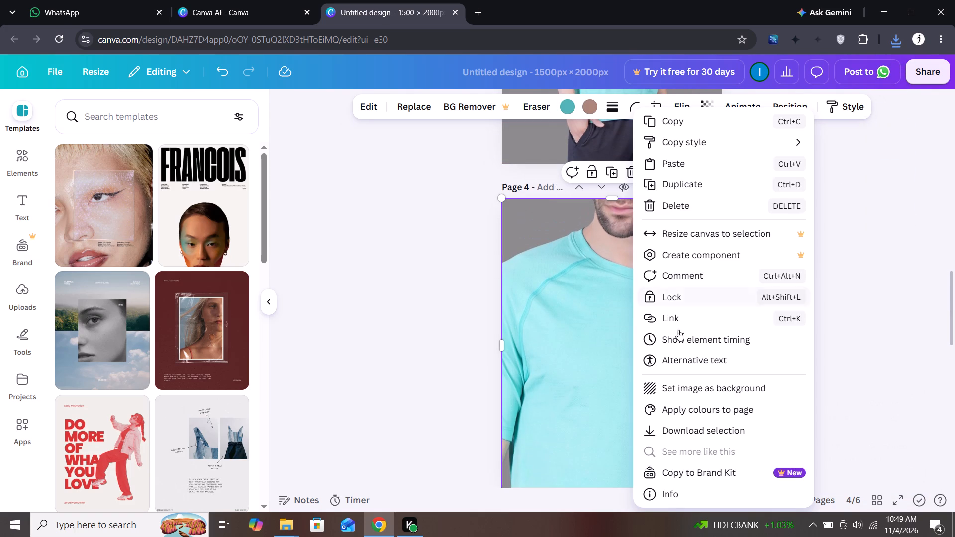
click(703, 431)
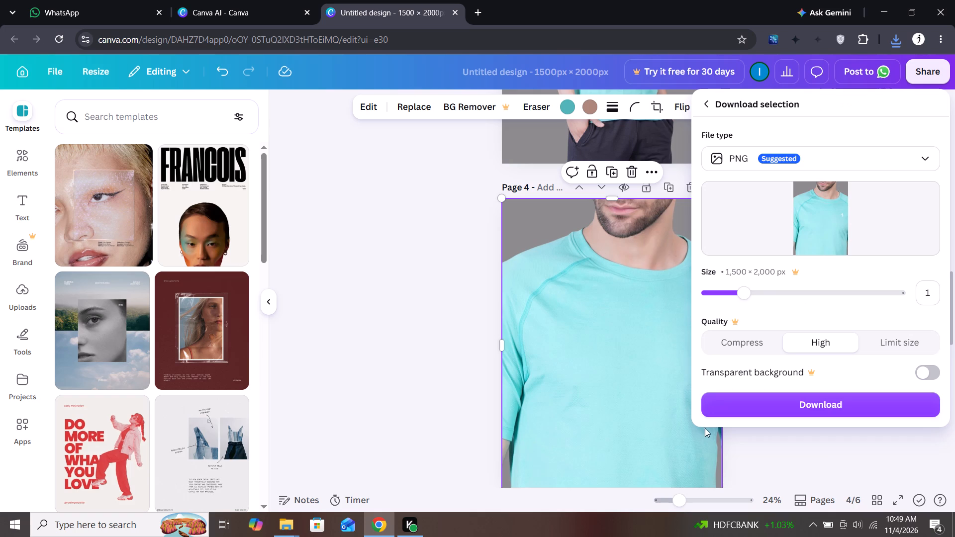
click(741, 409)
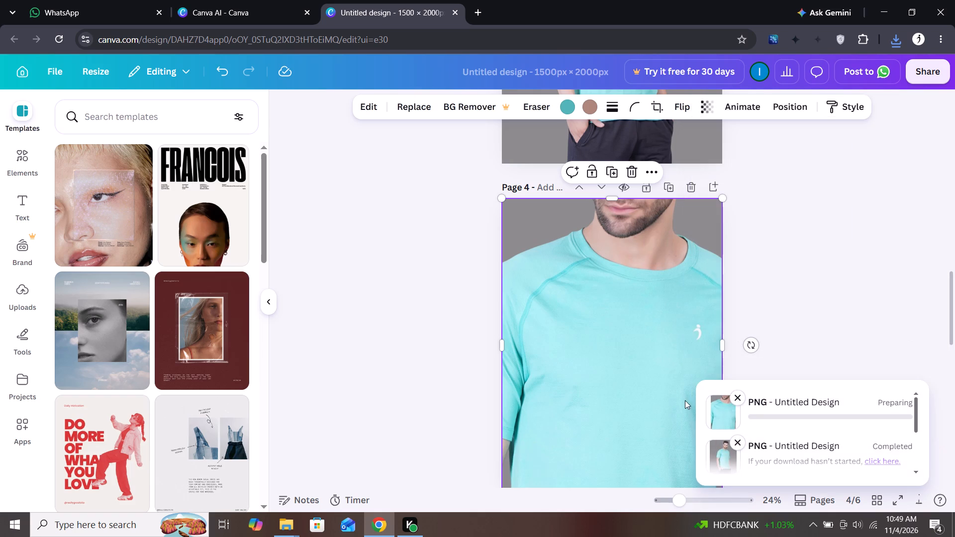
Download the page 5 back-view photo on its own as a high-quality PNG.
scroll(604, 370, down, 3)
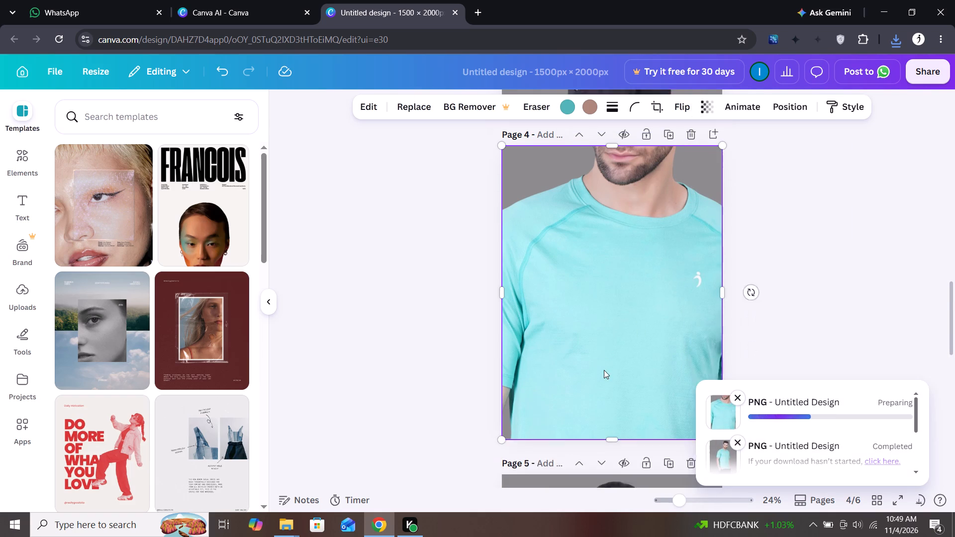
scroll(604, 370, down, 2)
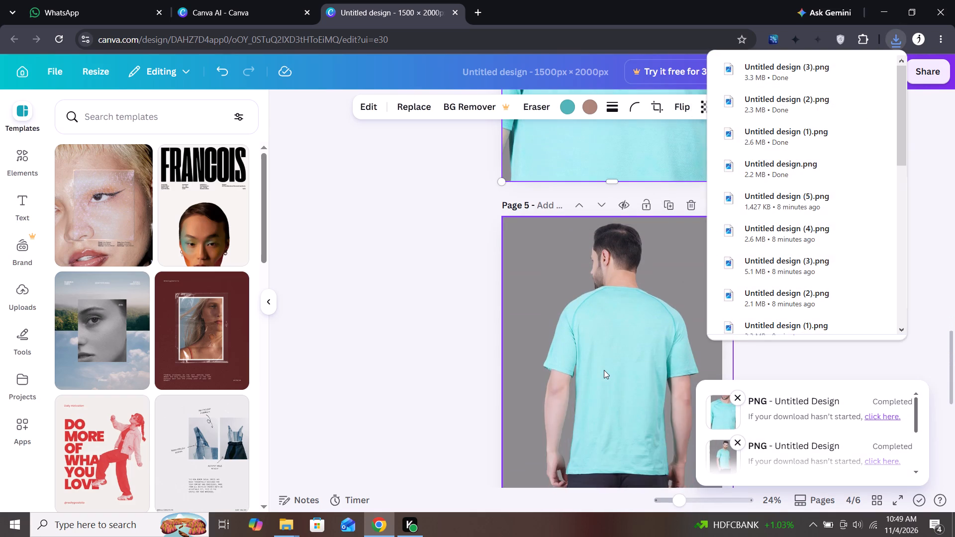
scroll(604, 370, down, 2)
click(621, 329)
right_click(621, 329)
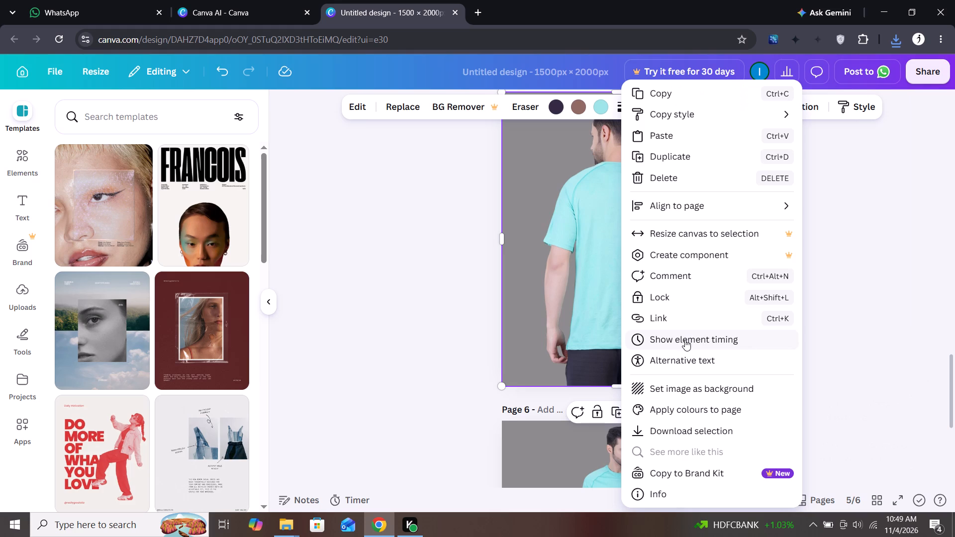
click(703, 435)
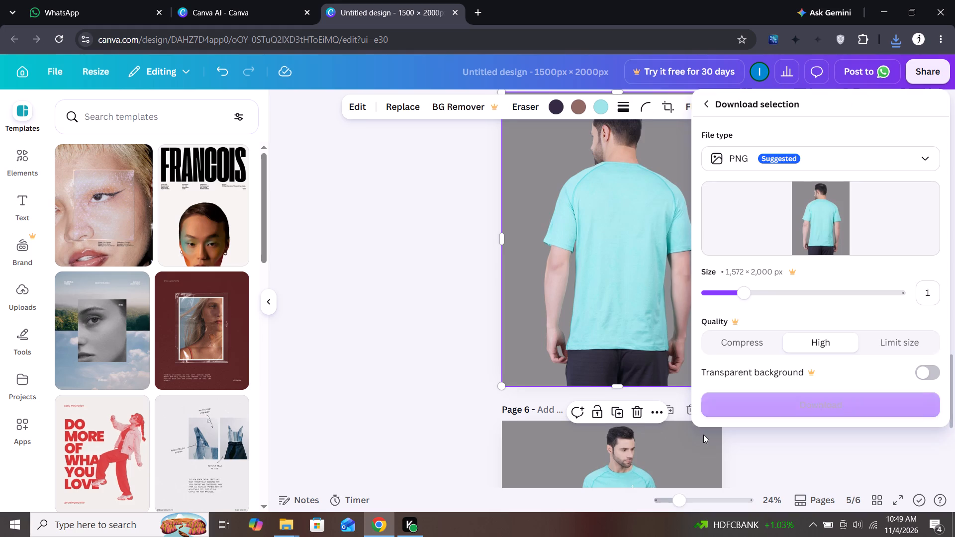
click(782, 413)
Download the page 6 full-length photo with the orange bottle on its own as a high-quality PNG.
scroll(650, 376, down, 2)
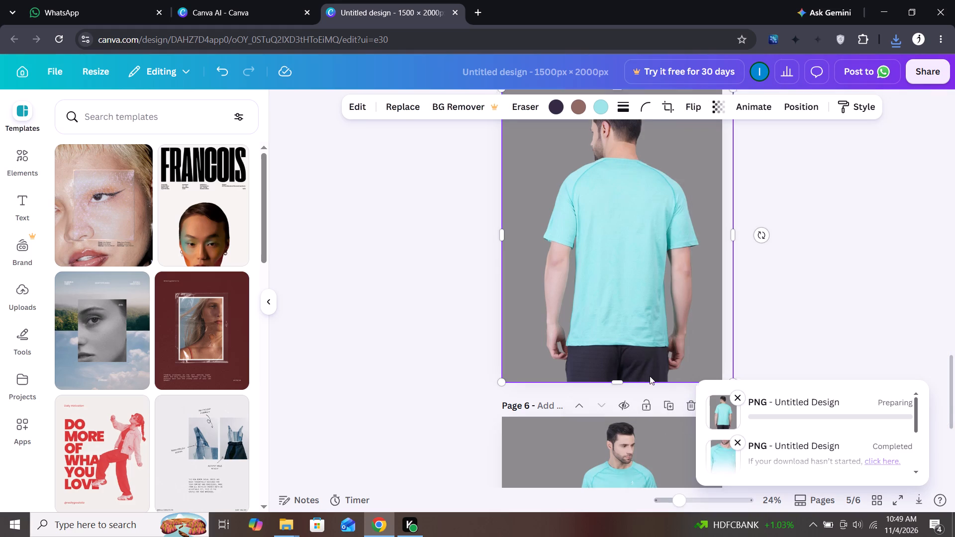
scroll(650, 376, down, 5)
click(640, 320)
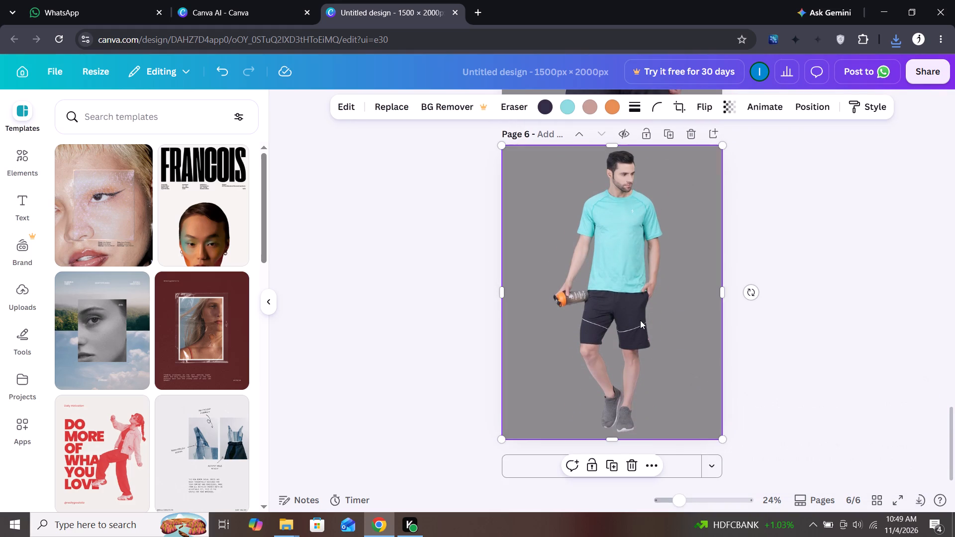
right_click(642, 322)
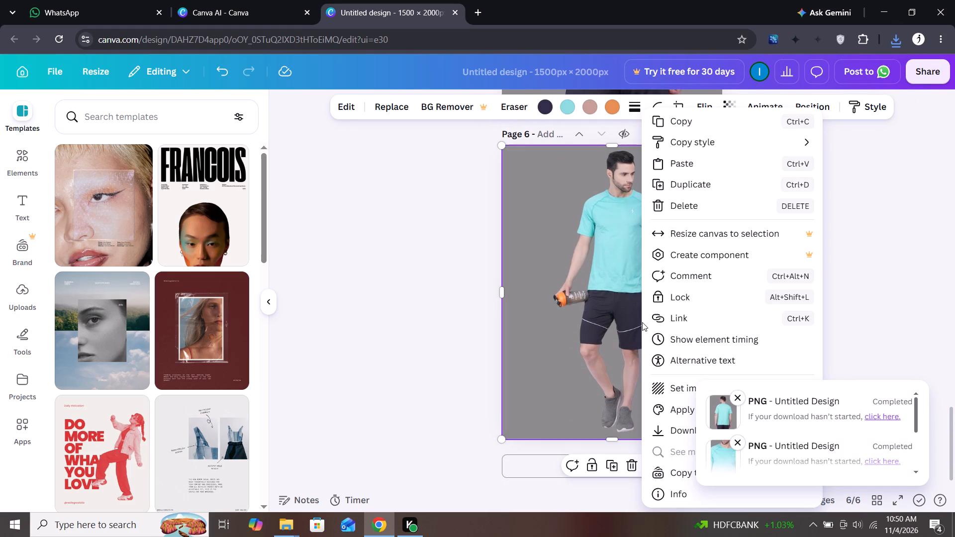
click(680, 422)
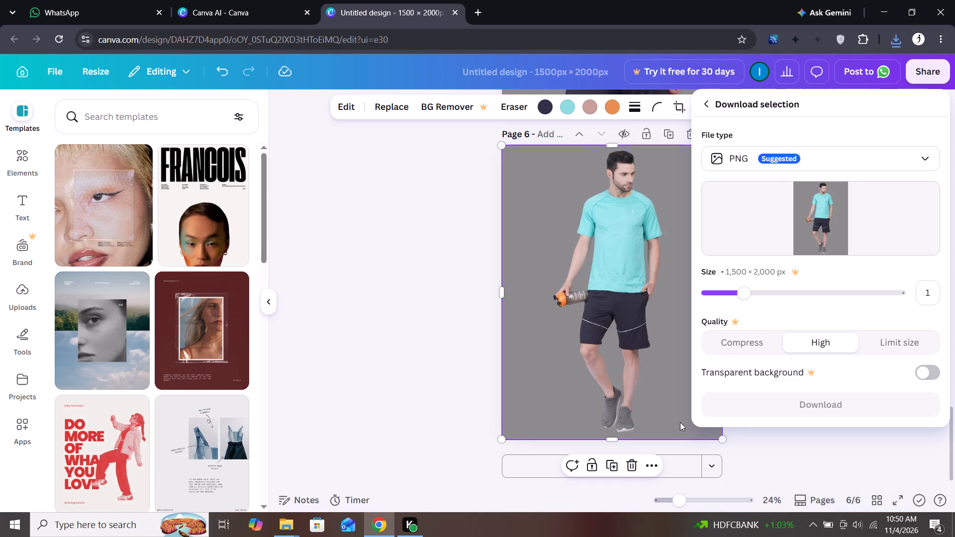
click(742, 405)
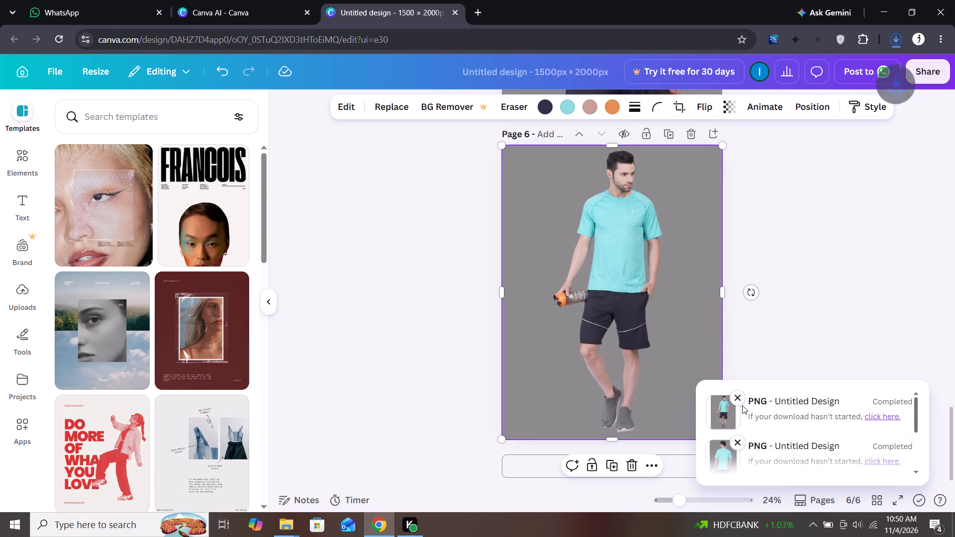
click(478, 324)
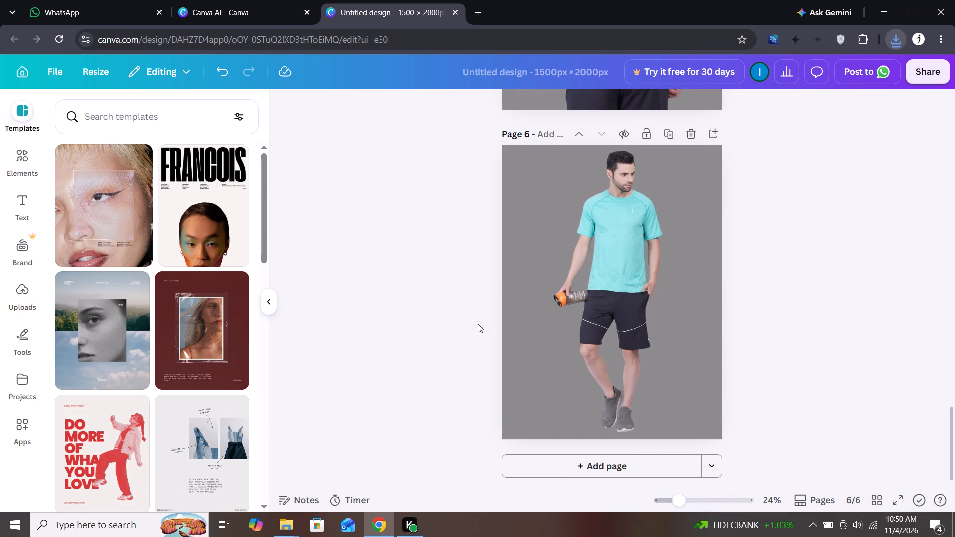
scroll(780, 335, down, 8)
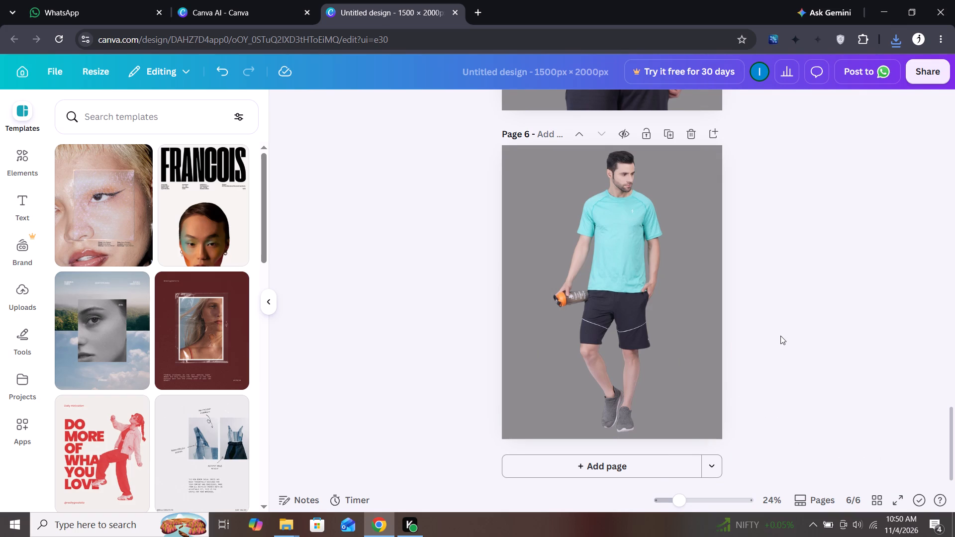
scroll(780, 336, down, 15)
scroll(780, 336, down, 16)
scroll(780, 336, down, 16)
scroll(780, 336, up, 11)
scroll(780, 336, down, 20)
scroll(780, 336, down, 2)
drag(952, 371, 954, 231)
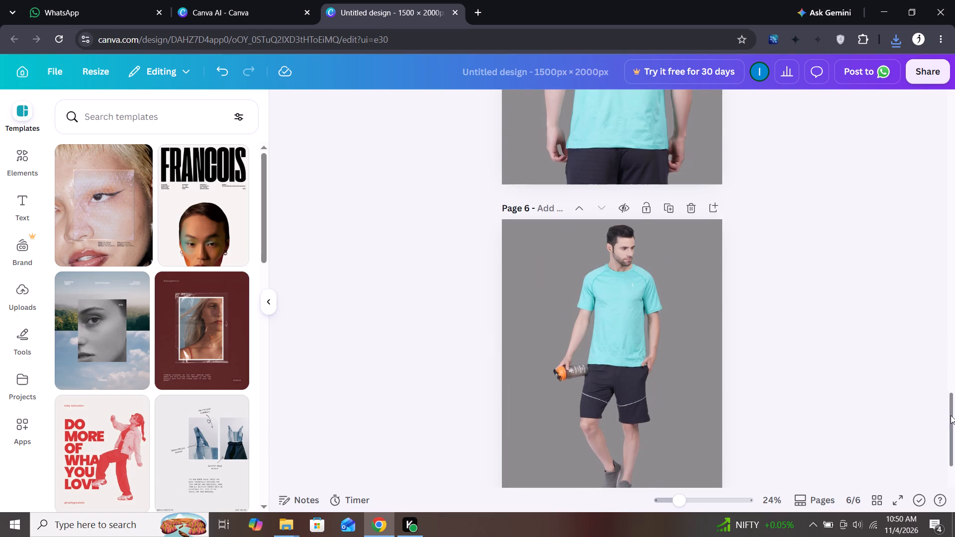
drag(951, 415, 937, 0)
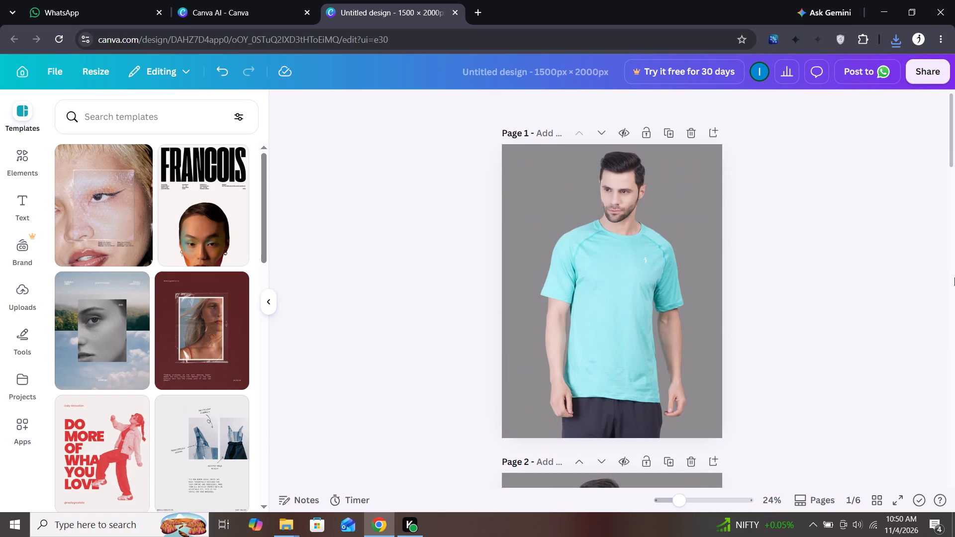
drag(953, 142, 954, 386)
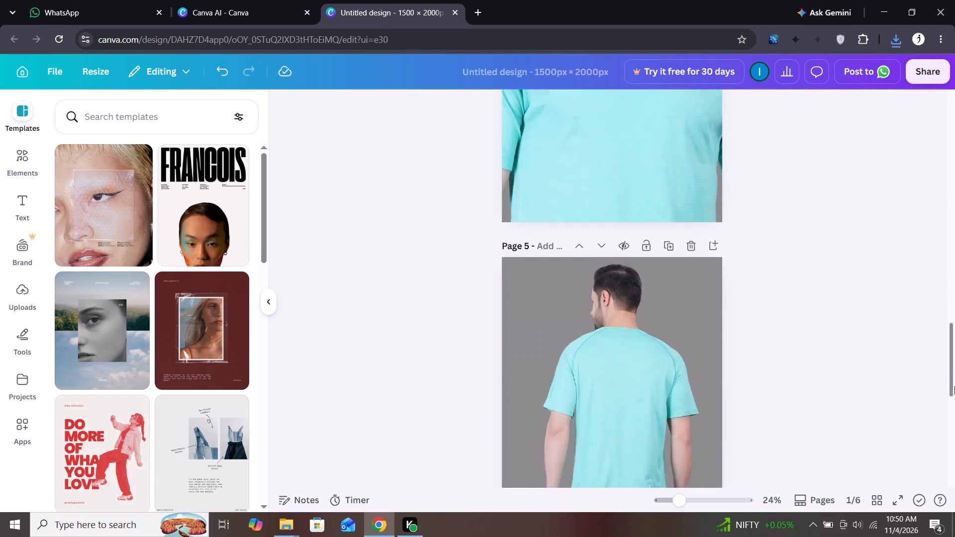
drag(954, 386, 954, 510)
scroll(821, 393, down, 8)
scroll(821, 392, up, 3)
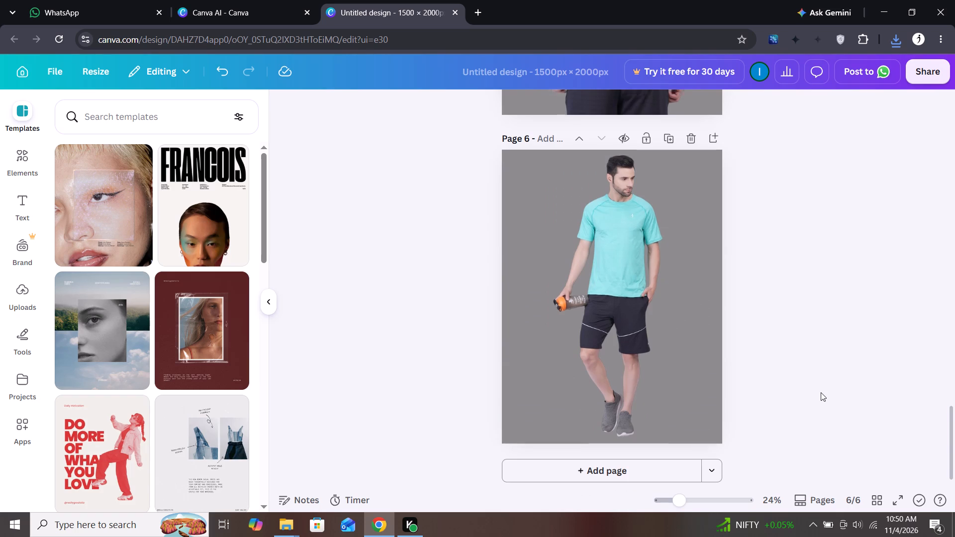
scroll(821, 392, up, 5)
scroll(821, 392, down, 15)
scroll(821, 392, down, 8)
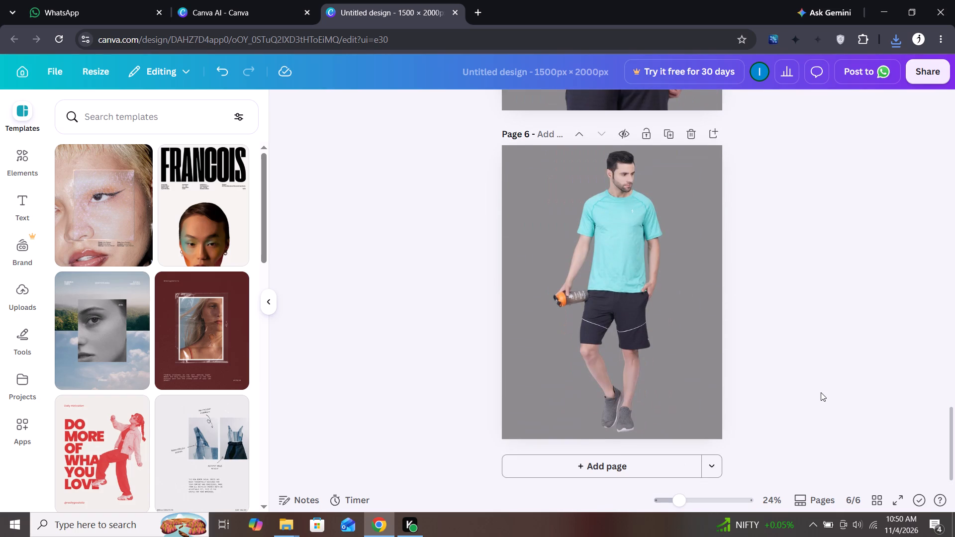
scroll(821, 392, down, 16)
Switch to File Explorer and move the six Untitled design PNGs from Downloads into the ICMTE3013 folder.
click(285, 532)
click(333, 483)
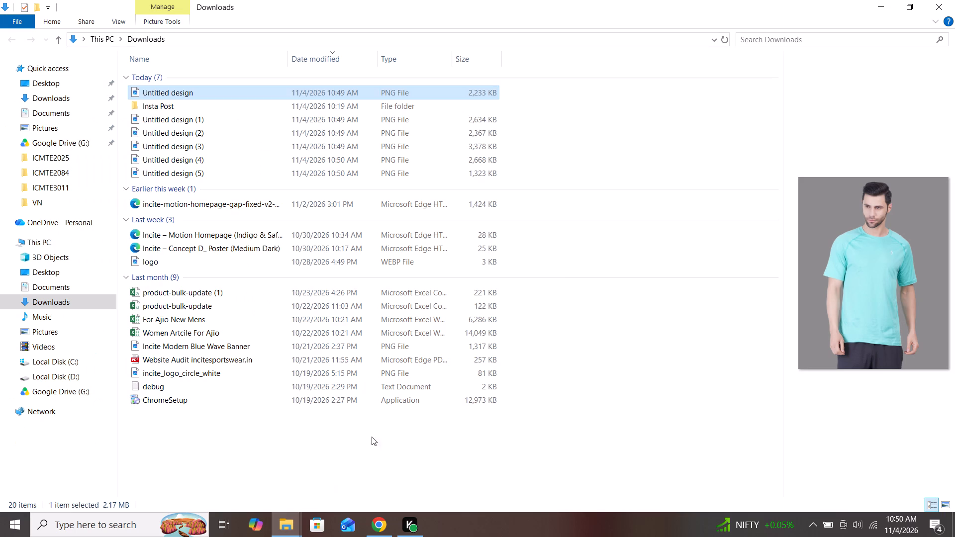
click(727, 41)
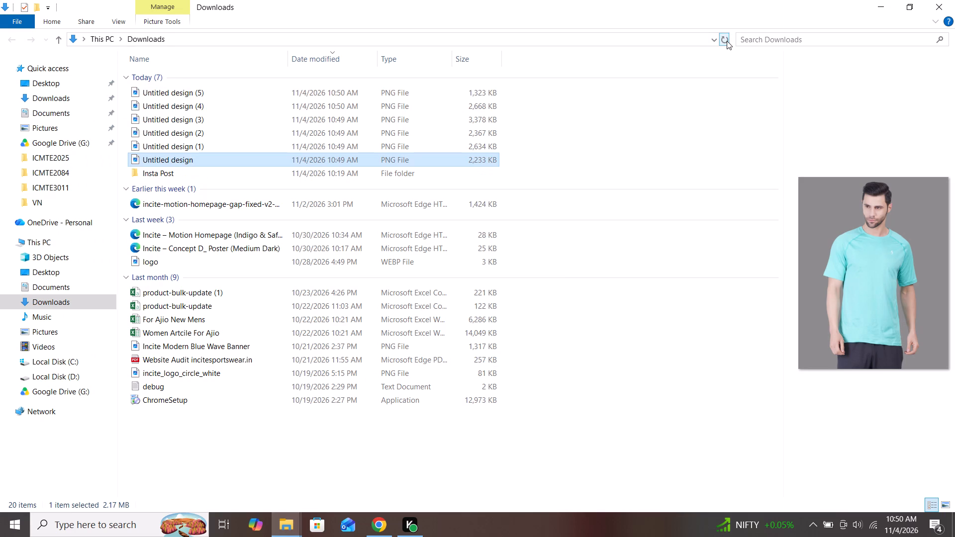
drag(509, 157, 480, 146)
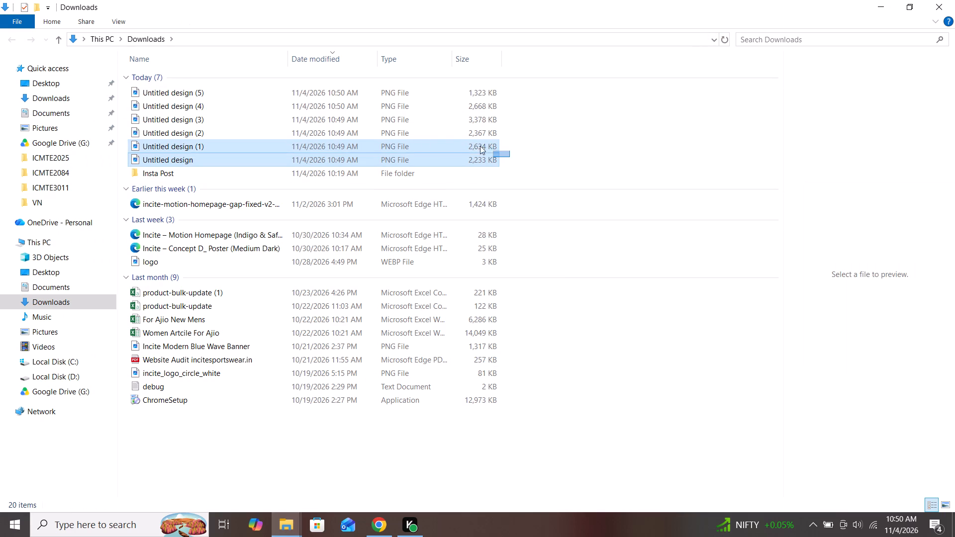
drag(480, 146, 218, 88)
right_click(218, 89)
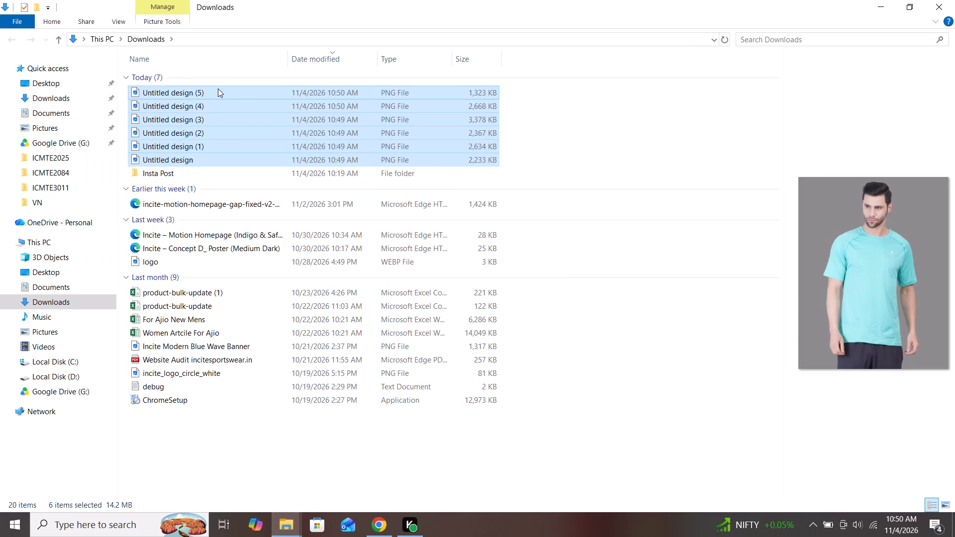
click(244, 377)
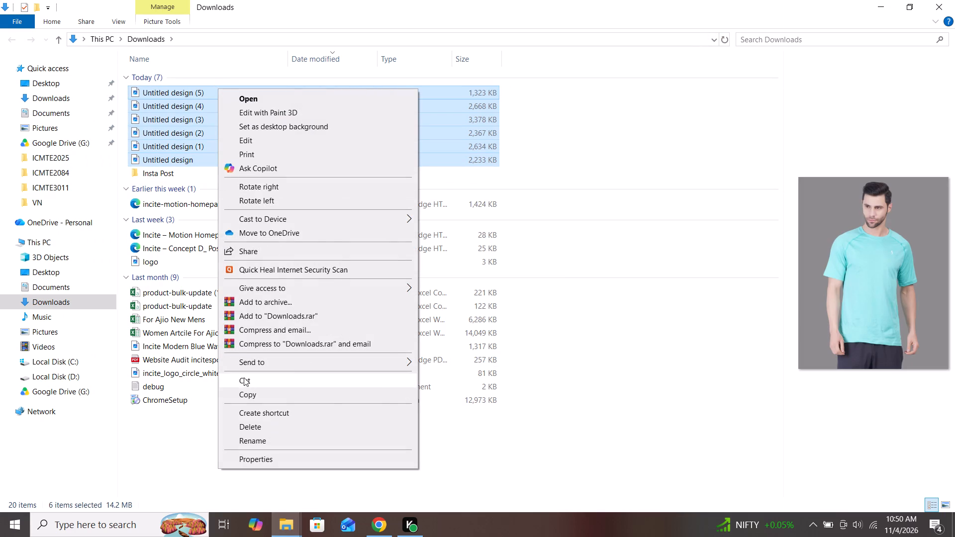
click(298, 525)
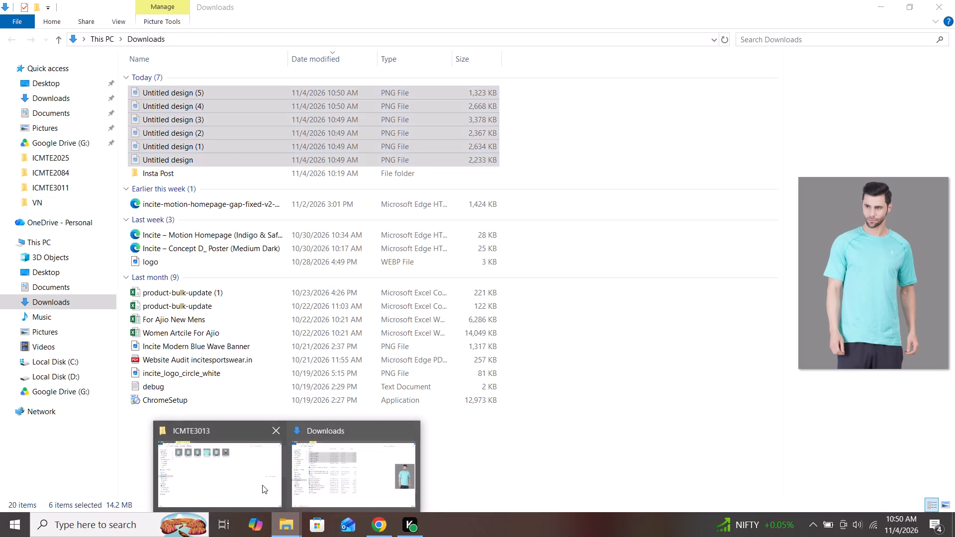
click(262, 485)
click(326, 251)
right_click(326, 251)
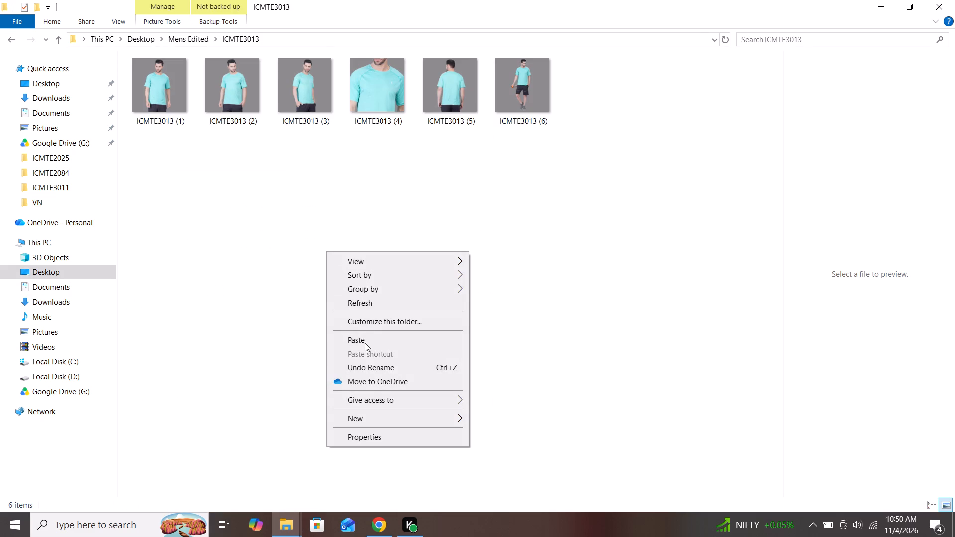
click(364, 343)
Copy the file name of the original ICMTE3013 (1) photo without changing it.
click(172, 96)
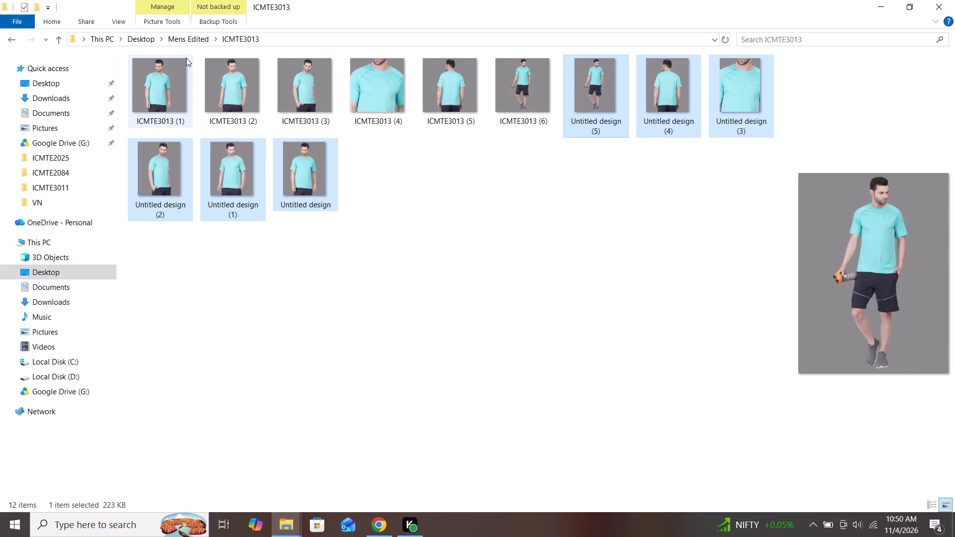
key(F2)
key(ctrl+c)
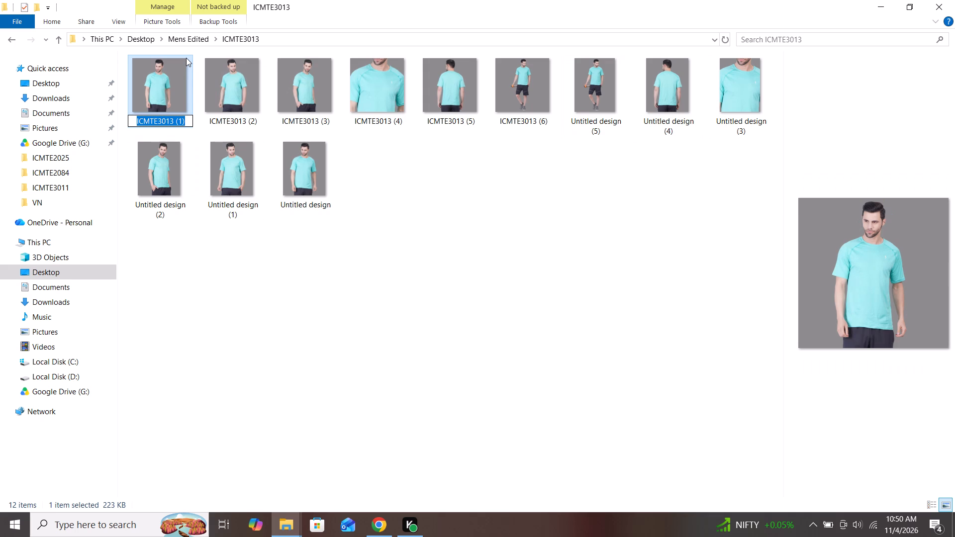
click(259, 294)
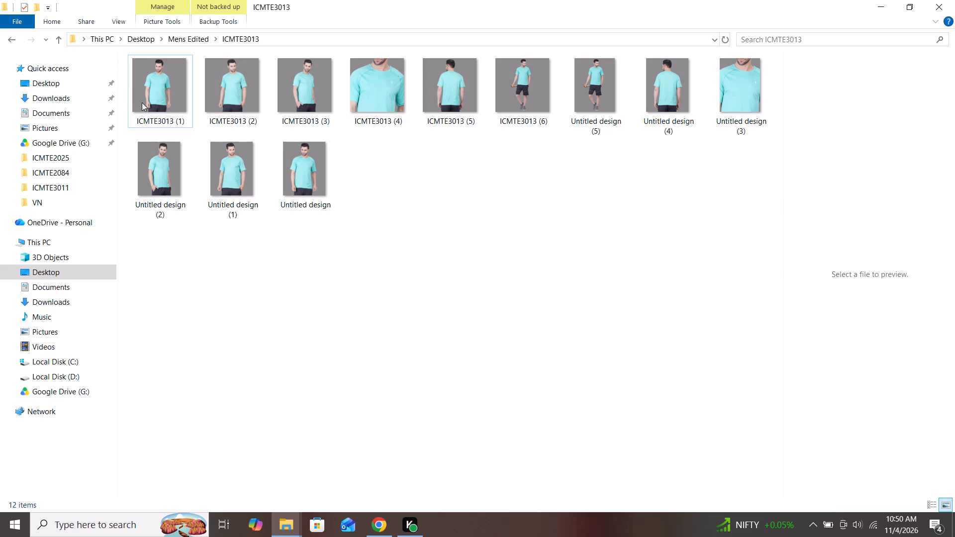
Delete the six original photos, ICMTE3013 (1) through ICMTE3013 (6), from the ICMTE3013 folder.
drag(124, 90, 373, 109)
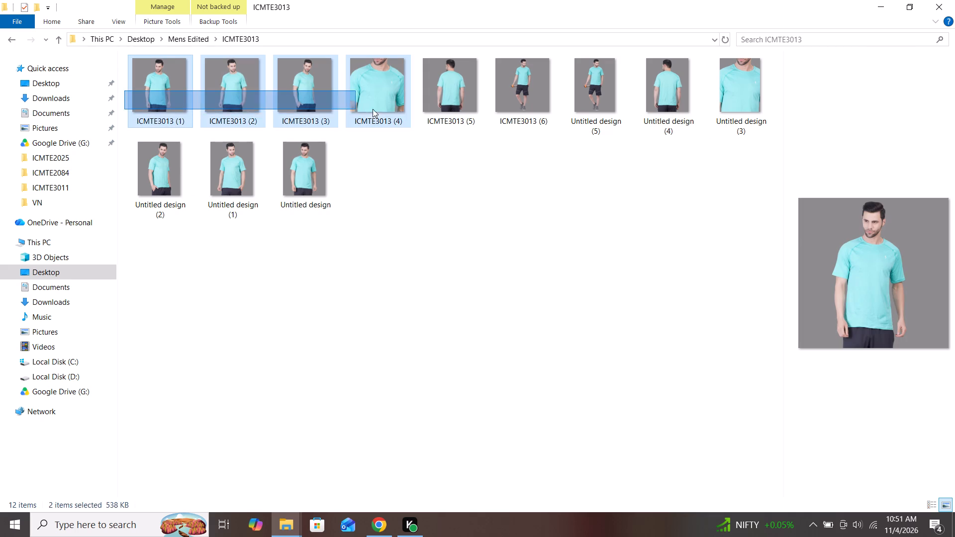
drag(373, 109, 517, 116)
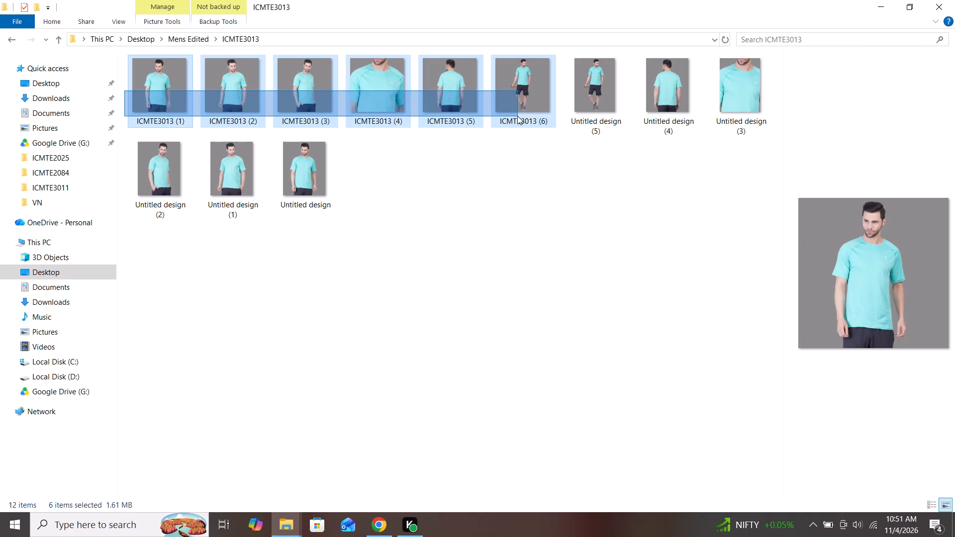
key(ctrl+d)
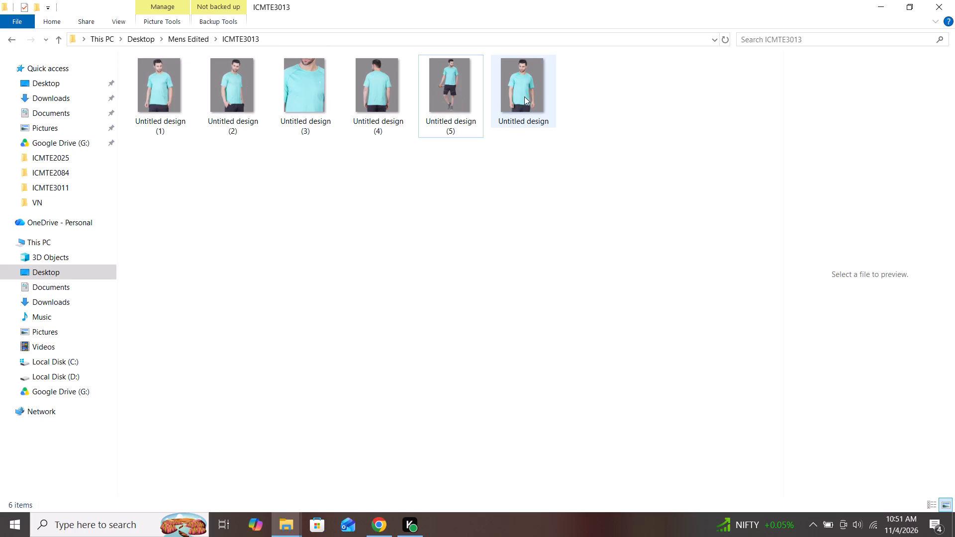
Rename the Untitled design (1) photo as ICMTE3013 (1), using the copied file name.
click(150, 108)
right_click(150, 108)
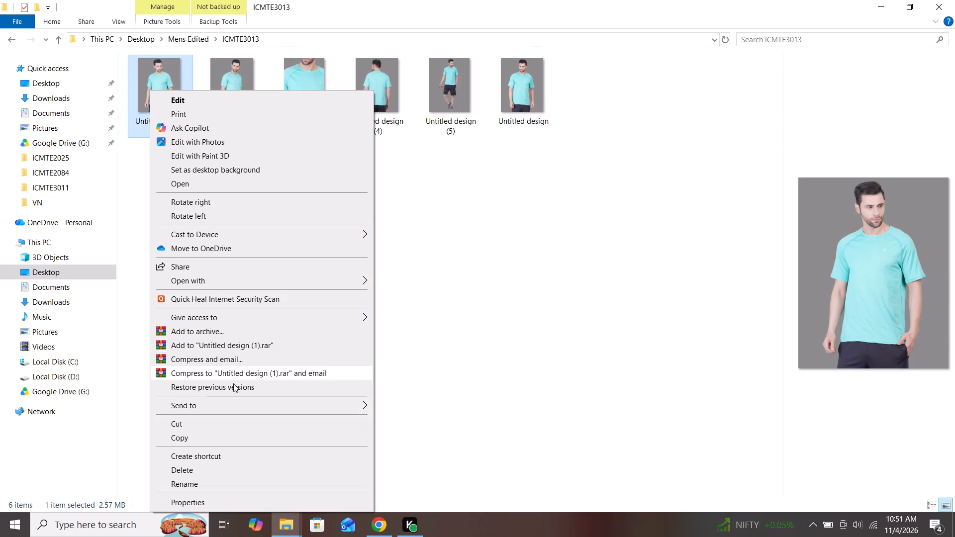
click(215, 478)
key(ctrl+v)
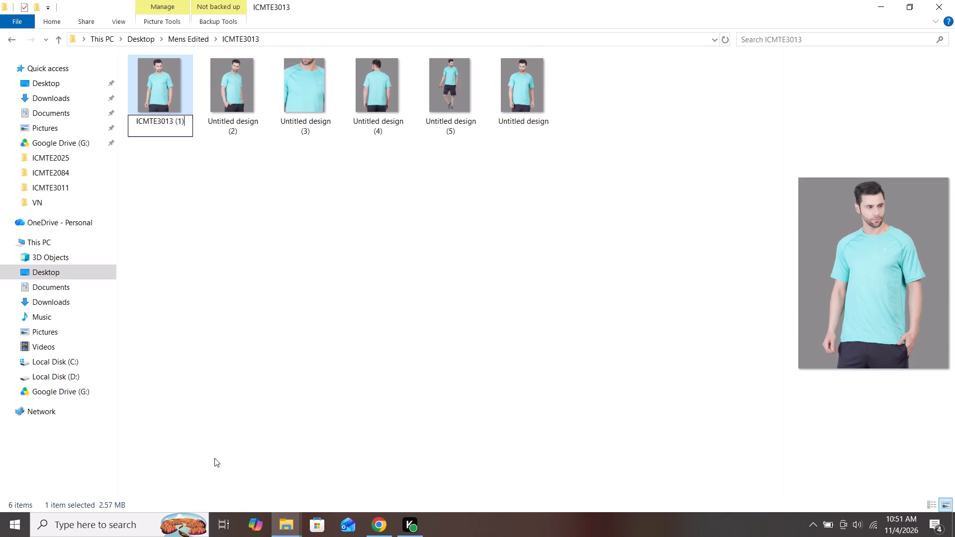
key(Return)
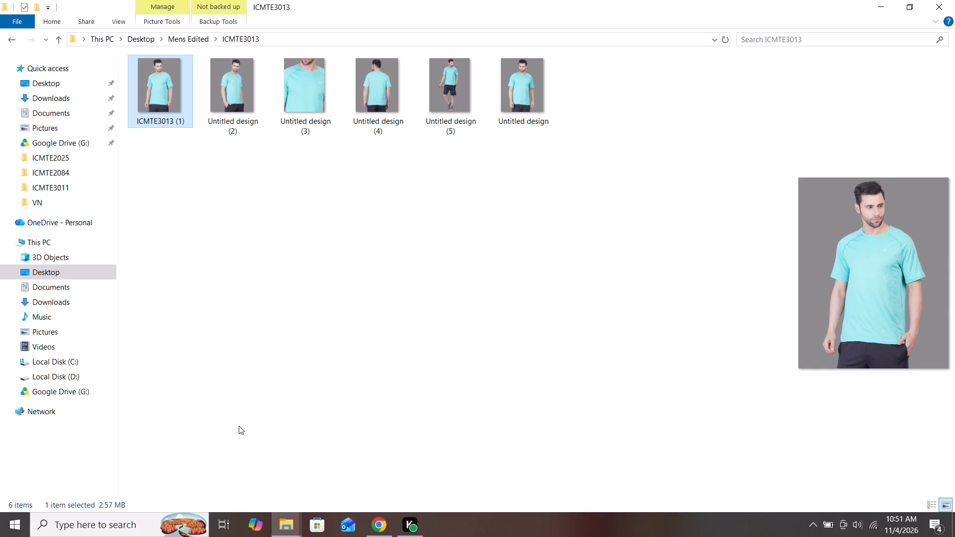
Rename the Untitled design (2) photo as ICMTE3013 (2), reusing the copied file name.
click(243, 87)
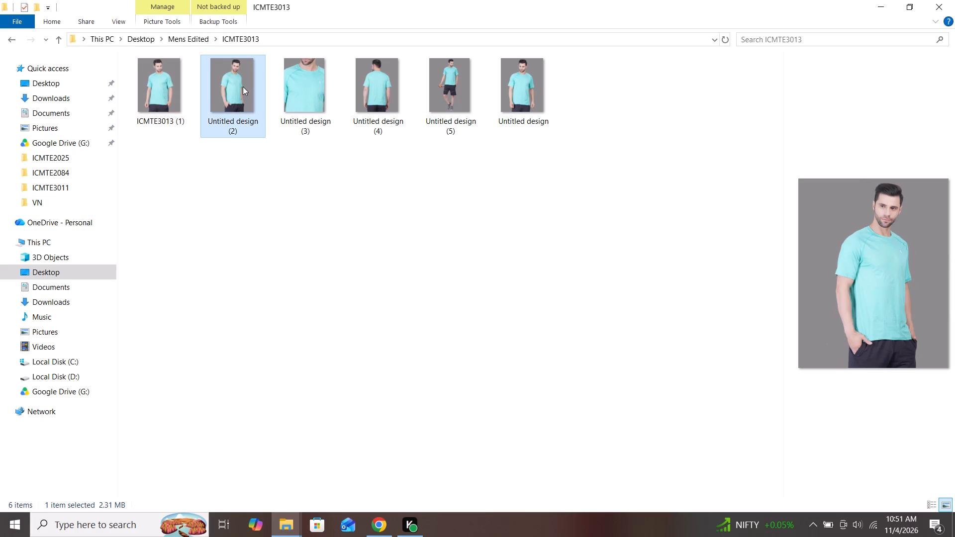
key(F2)
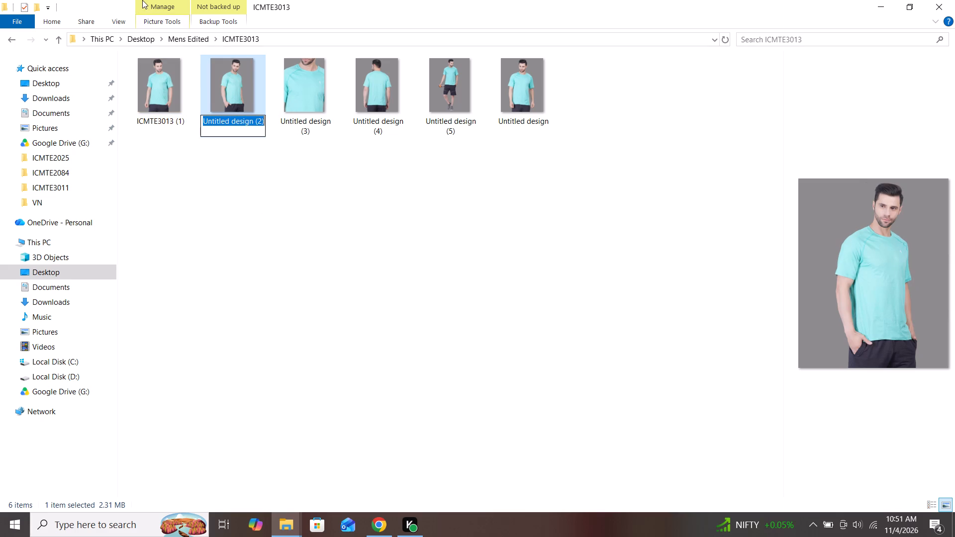
key(ctrl+v)
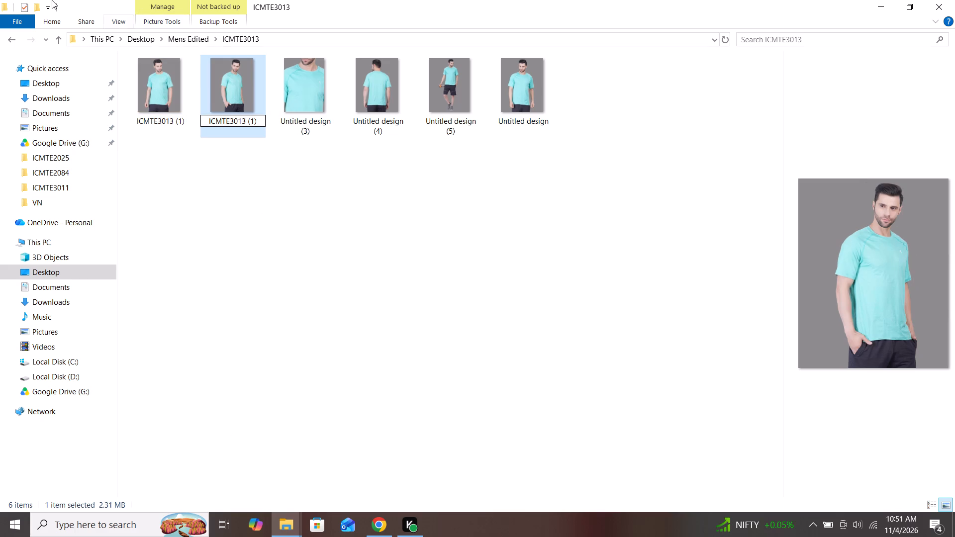
key(BackSpace)
key(BackSpace)
key(2)
key(shift+parenright)
key(Return)
Rename the Untitled design (3) close-up photo as ICMTE3013 (3), reusing the copied file name.
click(288, 102)
key(F2)
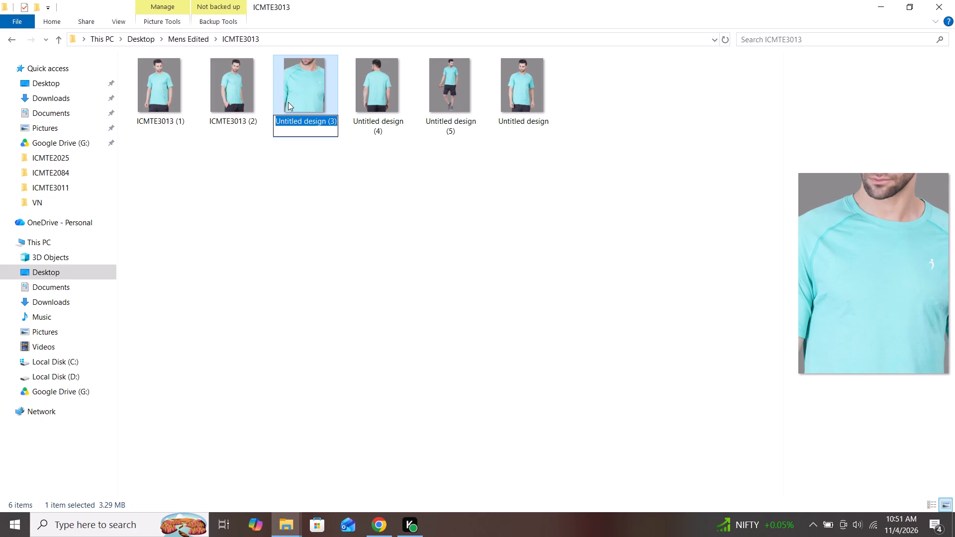
click(288, 102)
key(ctrl+v)
click(291, 112)
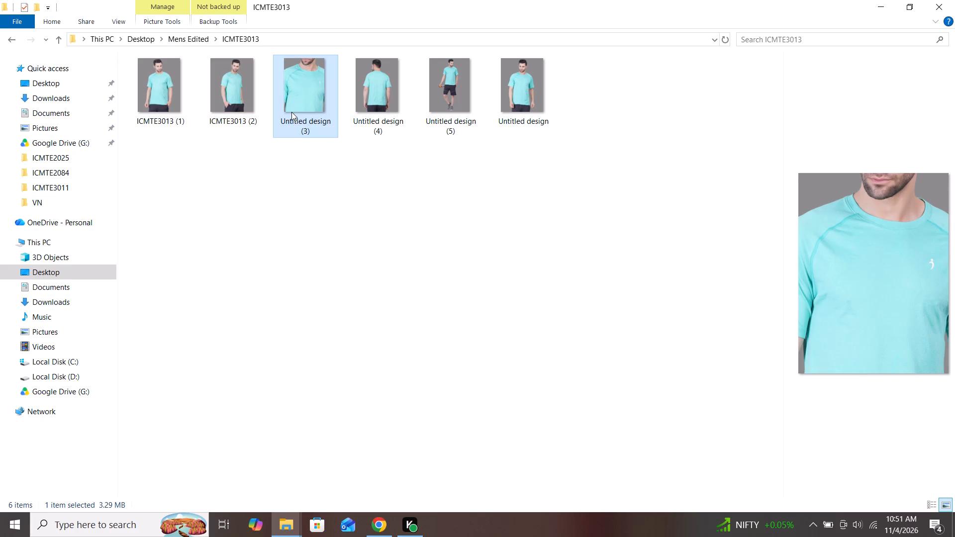
key(F2)
key(ctrl+v)
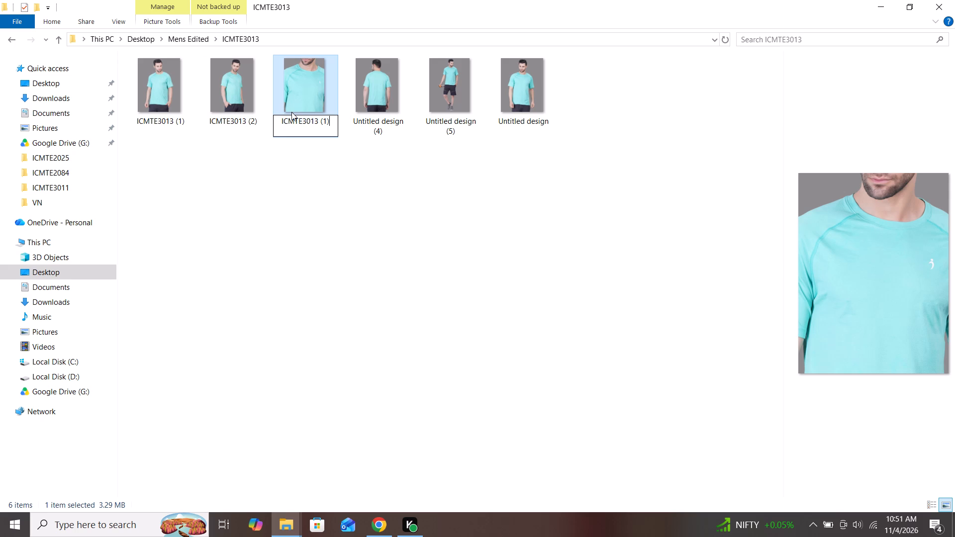
key(BackSpace)
key(BackSpace)
key(3)
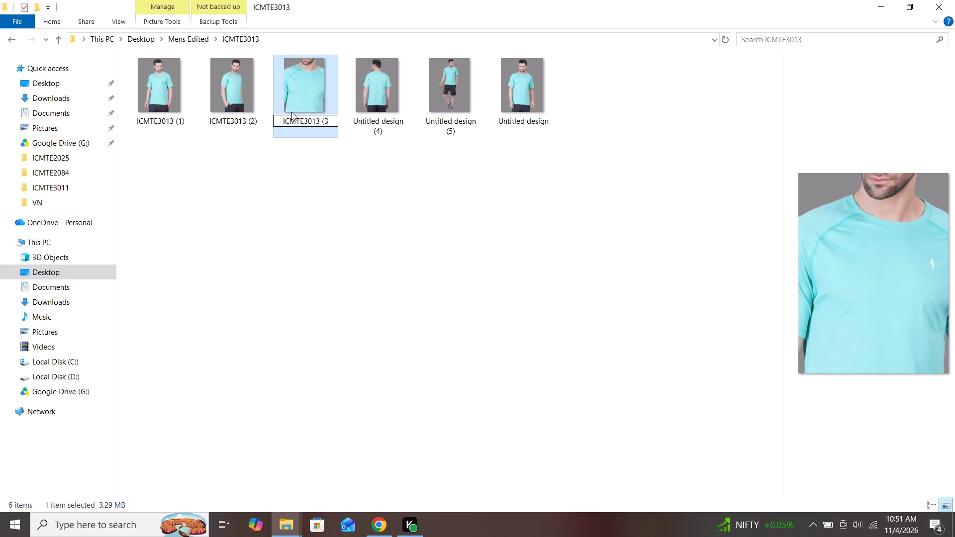
key(shift+parenright)
key(Return)
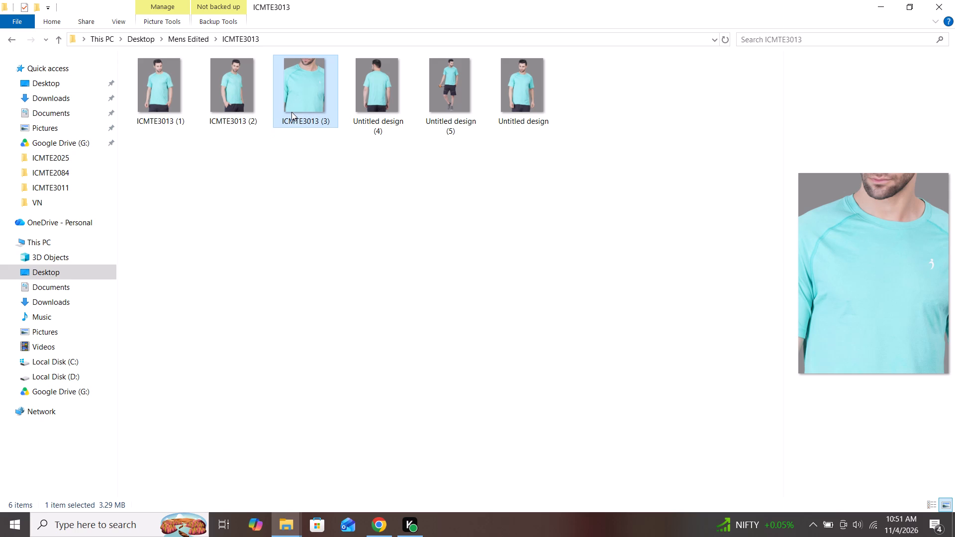
Rename the Untitled design (4) back-view photo as ICMTE3013 (4), reusing the copied file name.
click(401, 122)
key(F2)
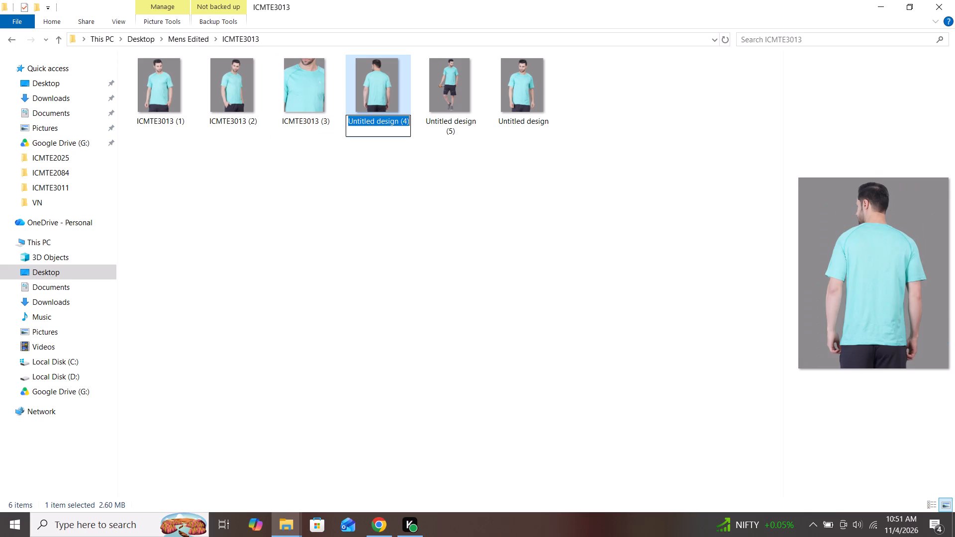
key(ctrl+v)
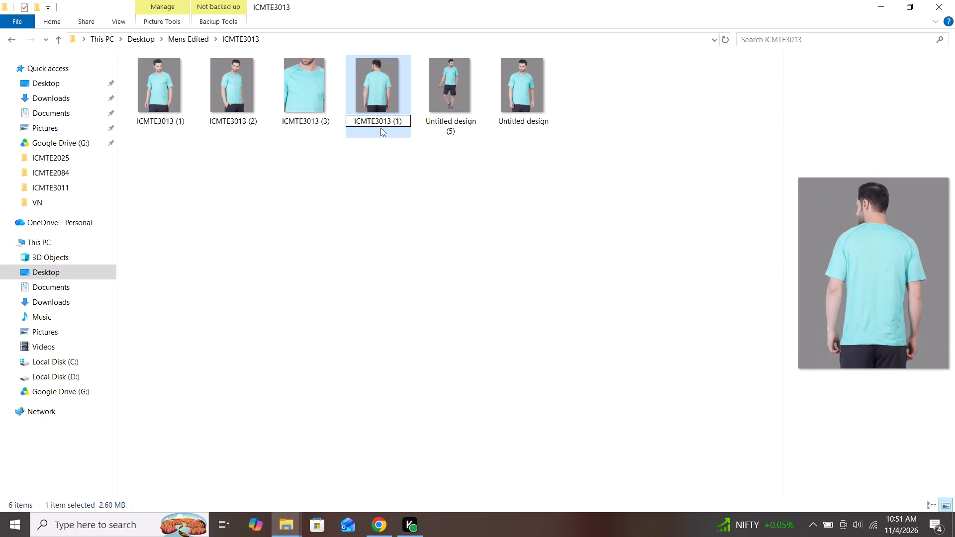
key(BackSpace)
key(BackSpace)
text(4))
key(Return)
Rename the Untitled design (5) full-length photo as ICMTE3013 (5), reusing the copied file name.
click(430, 133)
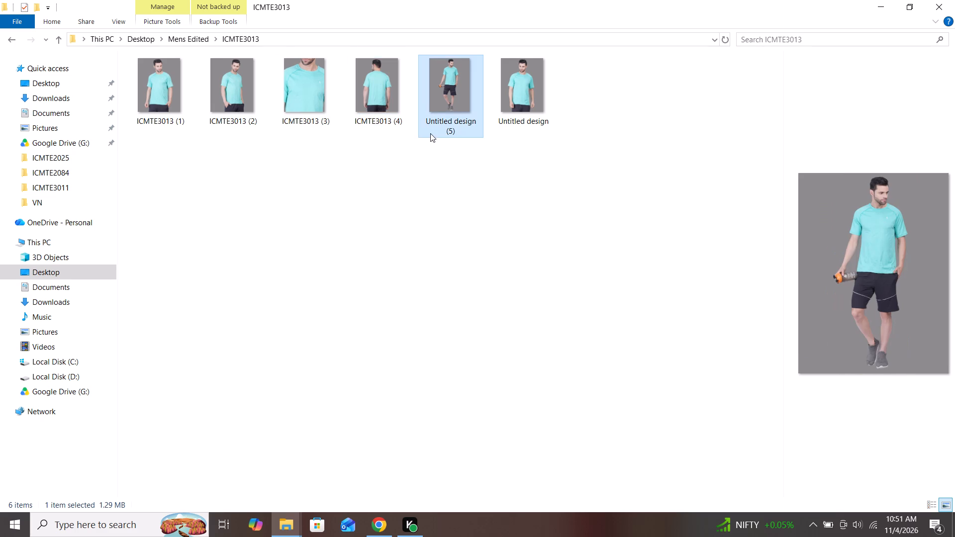
key(F2)
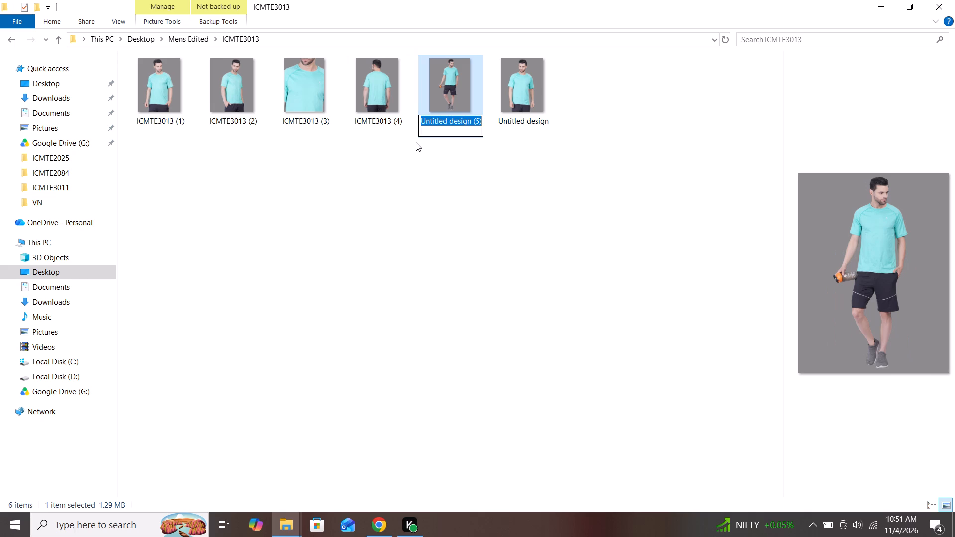
key(ctrl+v)
key(BackSpace)
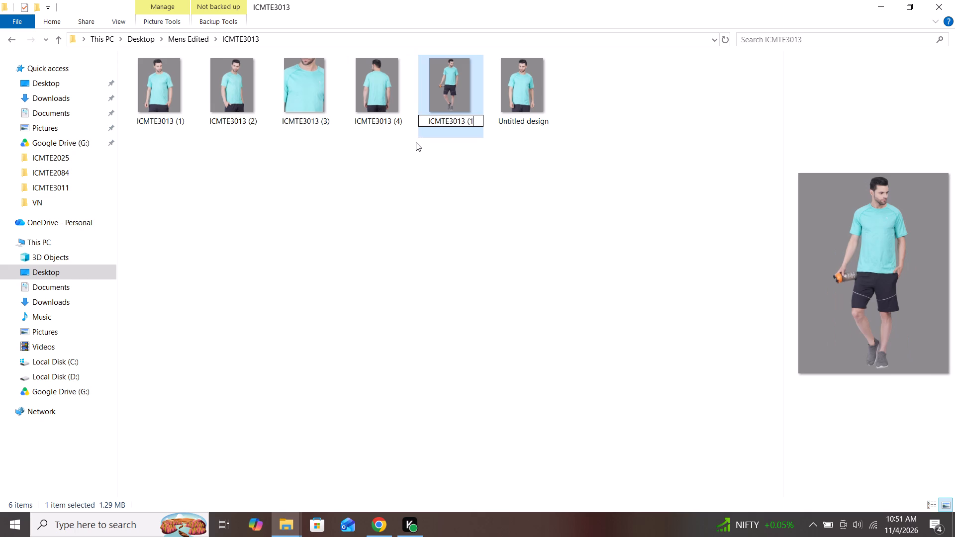
key(BackSpace)
text(5))
key(Return)
Rename the remaining unnumbered Untitled design photo as ICMTE3013 (6), reusing the copied file name.
click(491, 125)
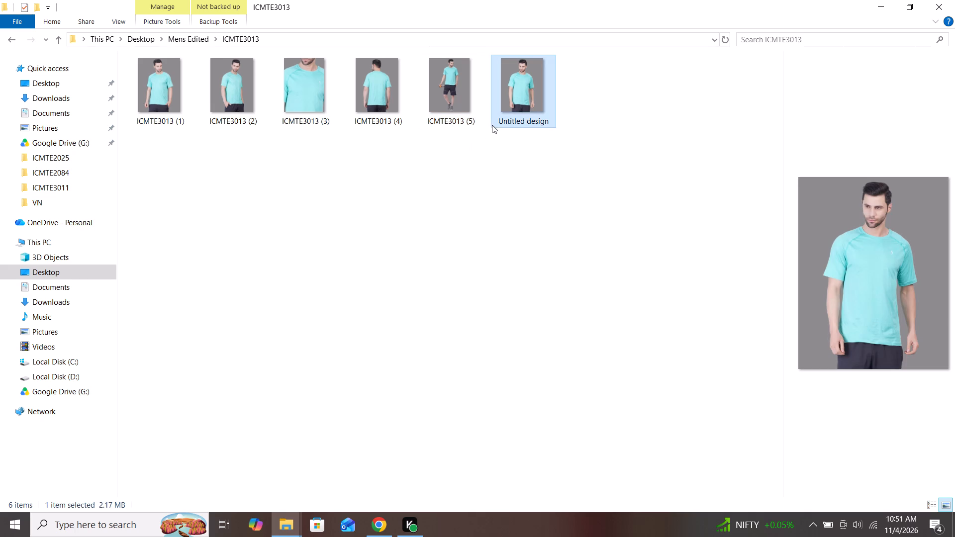
key(F2)
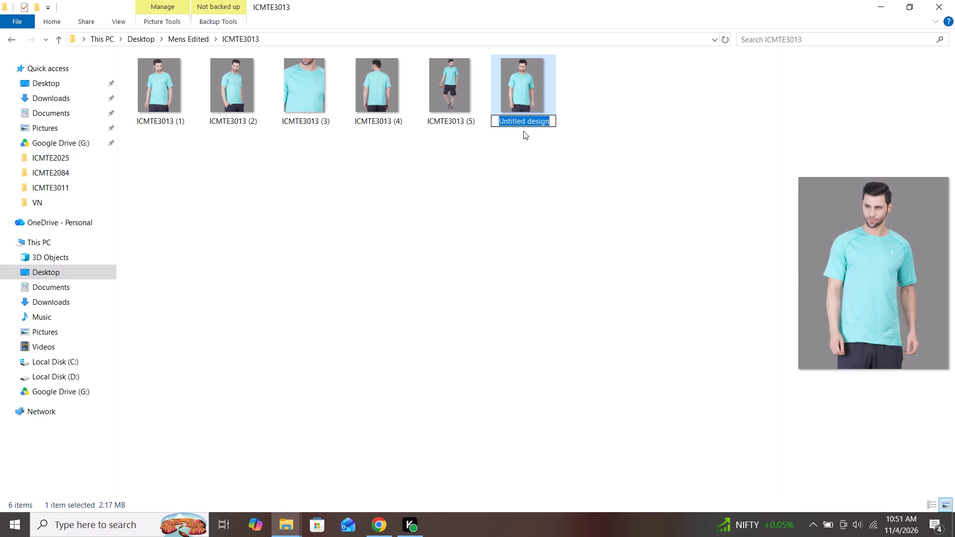
key(ctrl+v)
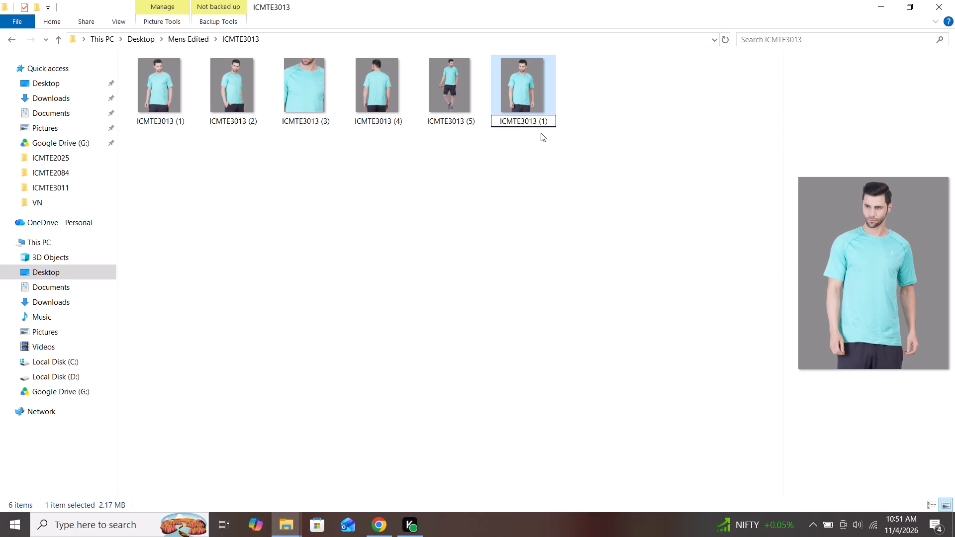
key(BackSpace)
key(BackSpace)
key(6)
key(shift+parenright)
key(Return)
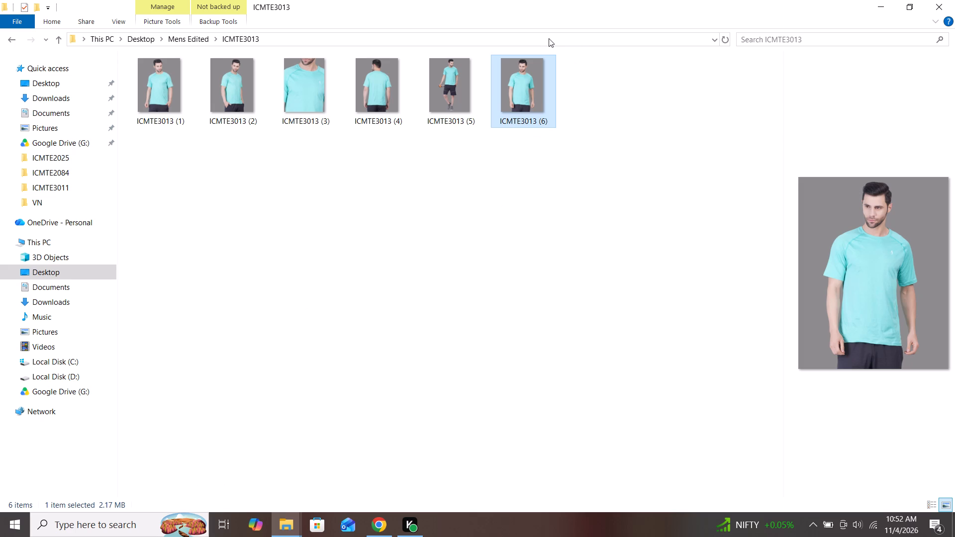
Refresh the ICMTE3013 folder and check its six renamed photos.
click(384, 208)
click(724, 38)
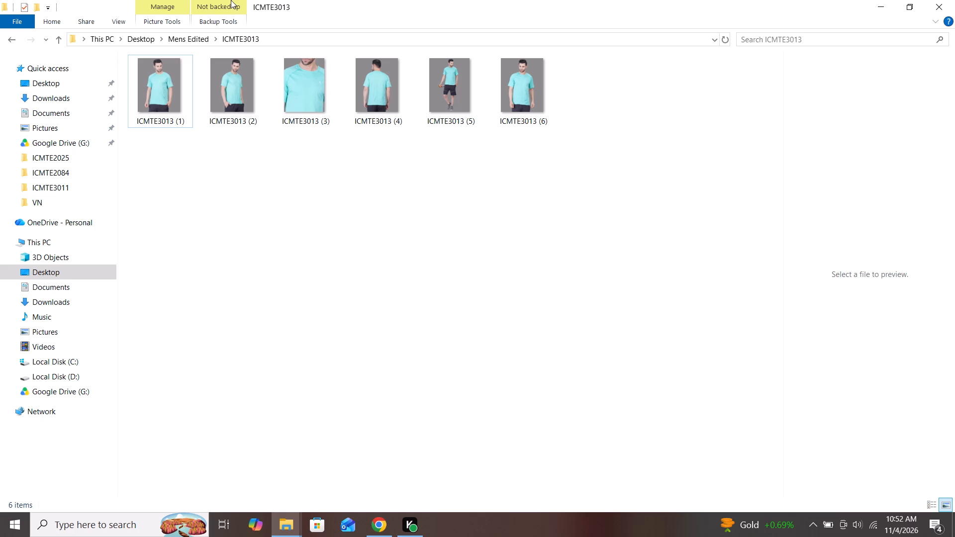
click(63, 39)
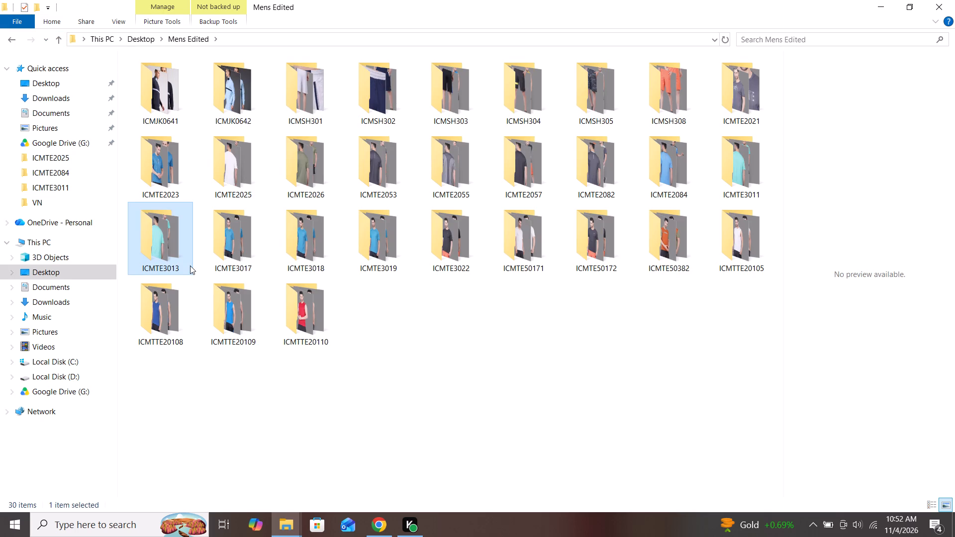
double_click(170, 237)
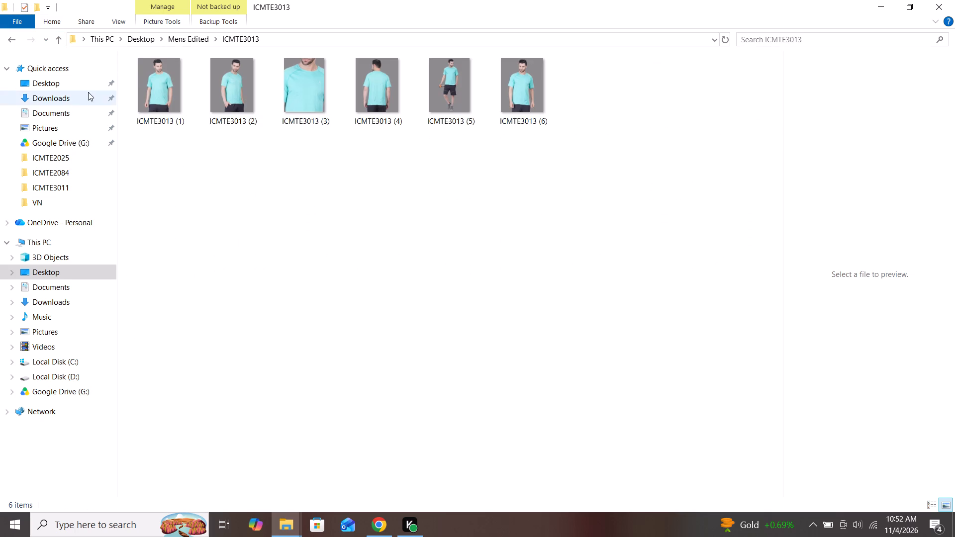
click(61, 45)
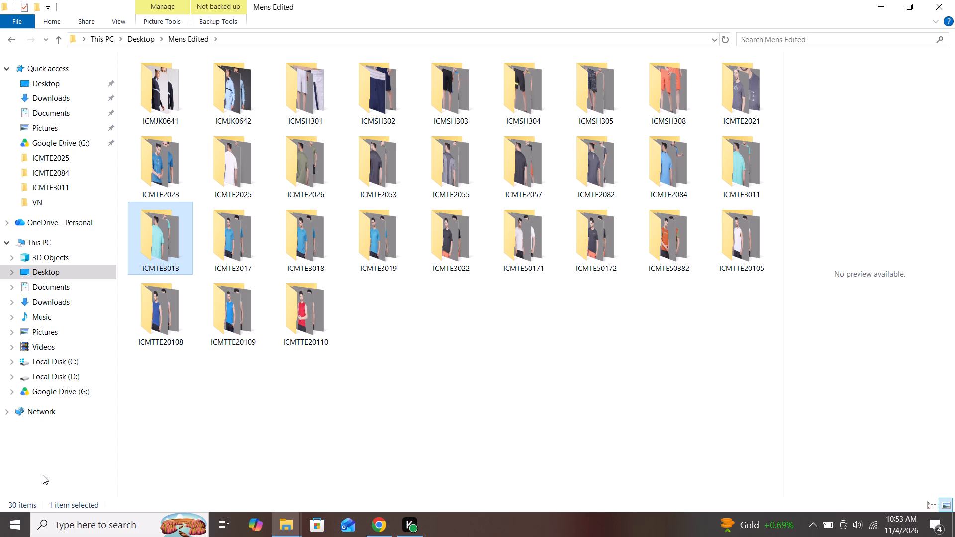
double_click(152, 267)
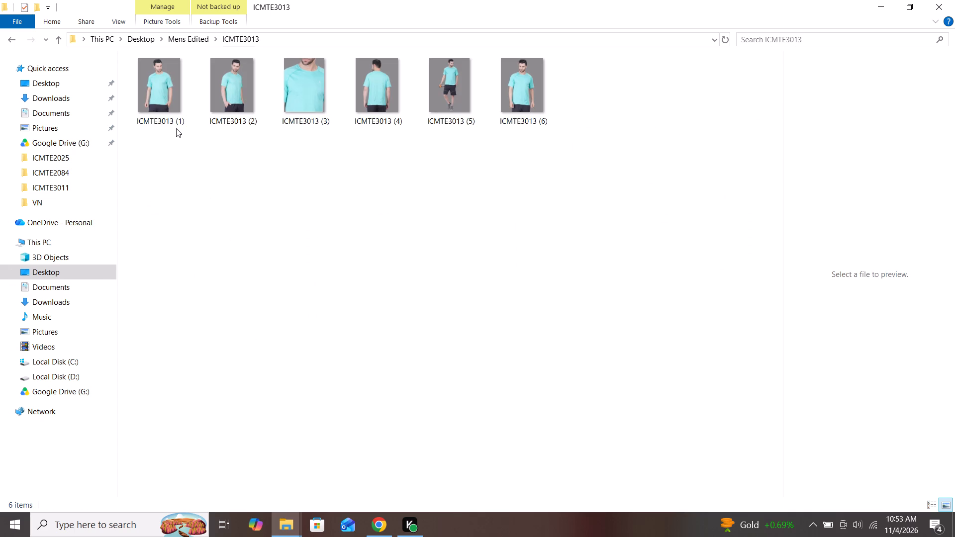
click(177, 125)
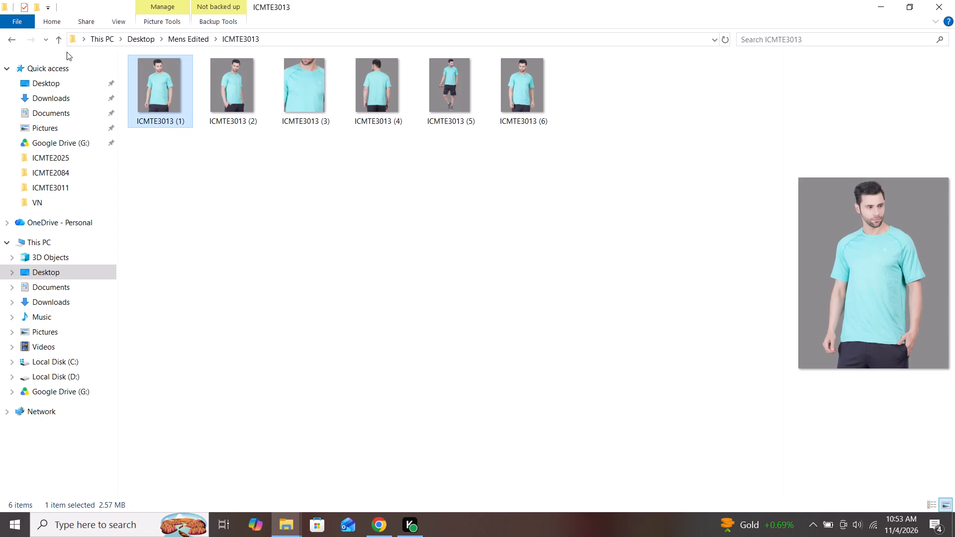
Return to the Mens Edited folder and open the ICMTE3017 product folder.
click(54, 39)
double_click(221, 253)
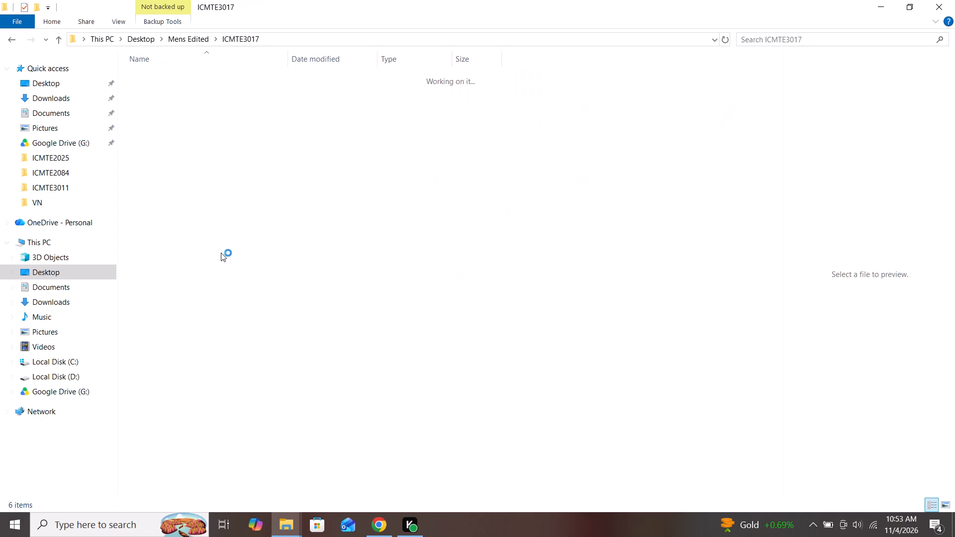
Switch to the Canva design and delete the old teal T-shirt photos from pages 6, 5 and 4.
click(389, 529)
click(557, 361)
right_click(557, 361)
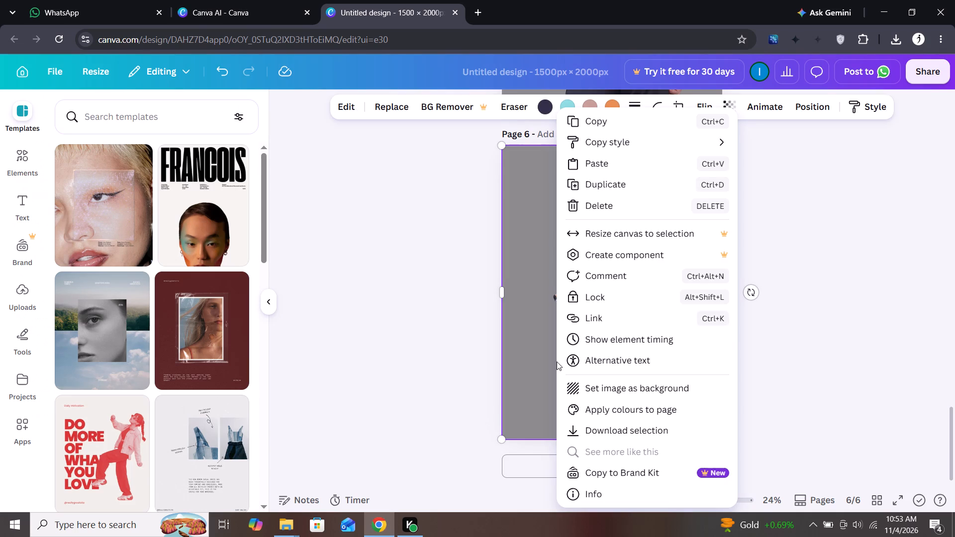
click(594, 207)
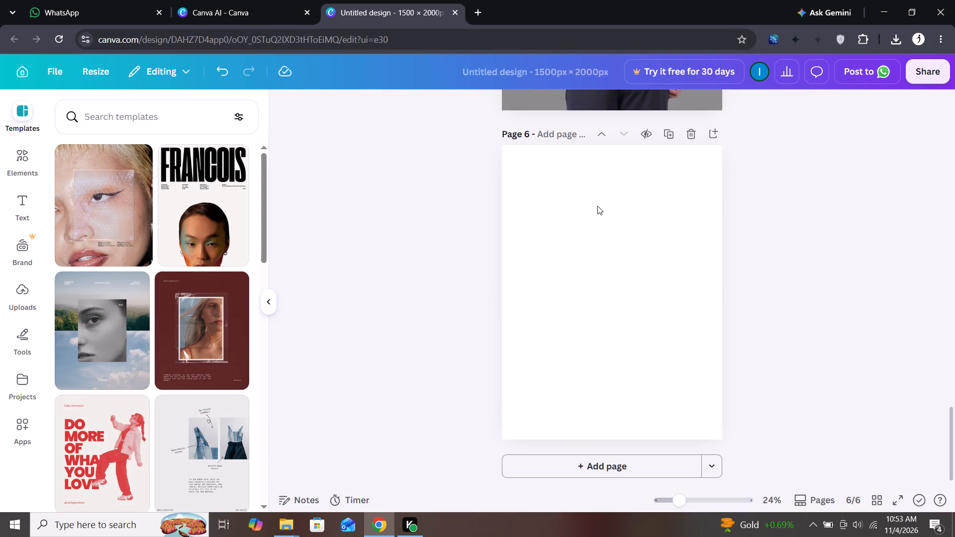
scroll(590, 347, up, 4)
click(581, 309)
right_click(581, 309)
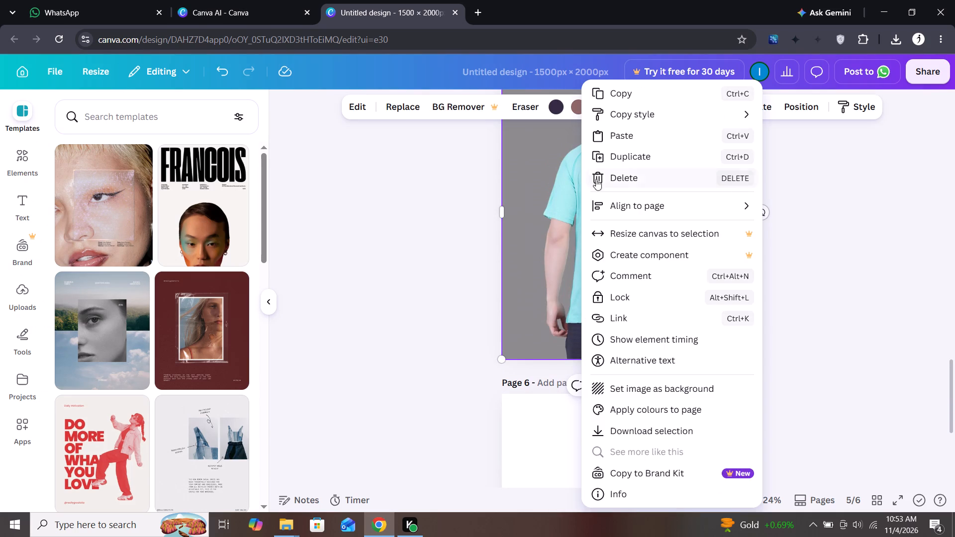
click(597, 174)
scroll(598, 275, up, 6)
click(603, 292)
right_click(603, 292)
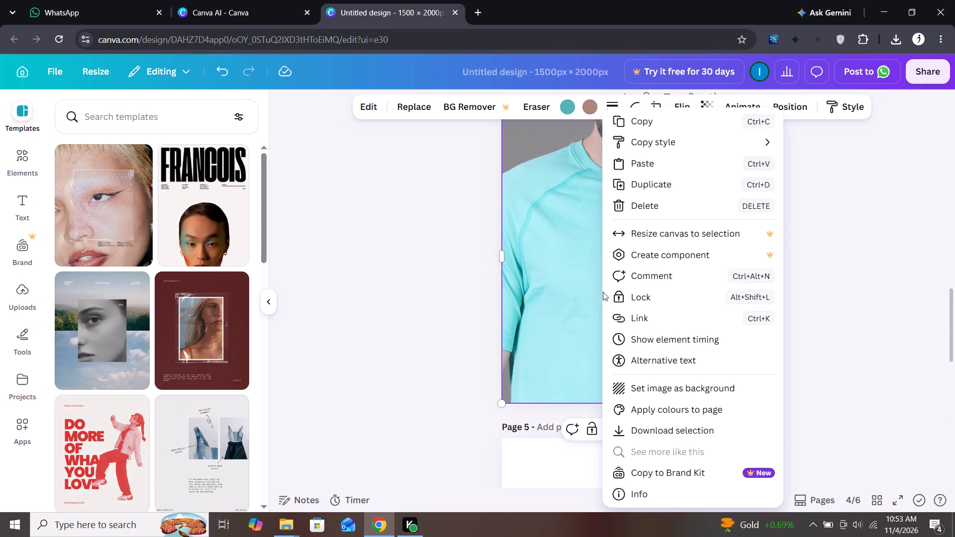
click(638, 197)
Delete the old teal T-shirt photos from pages 3, 2 and 1 of the design.
scroll(605, 274, up, 5)
click(606, 288)
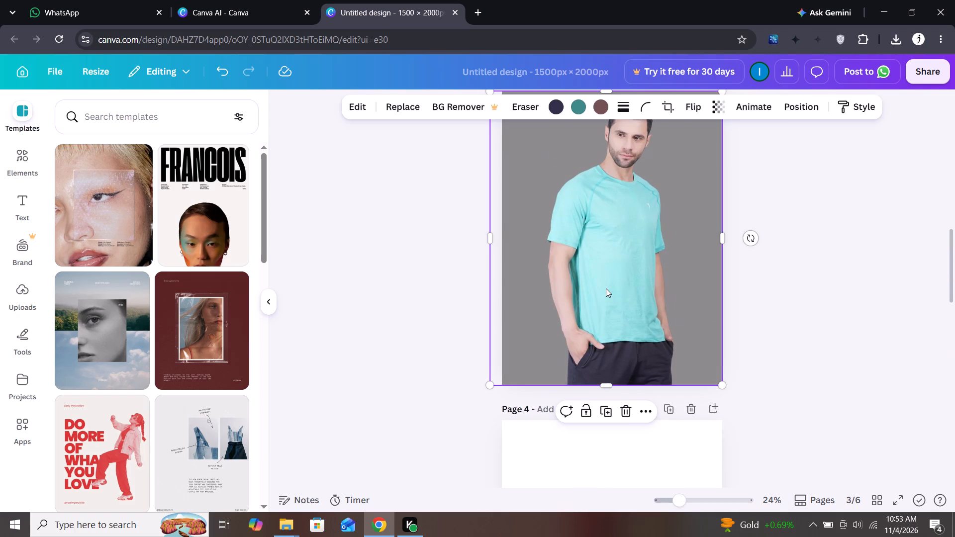
right_click(606, 288)
click(637, 177)
scroll(593, 343, up, 6)
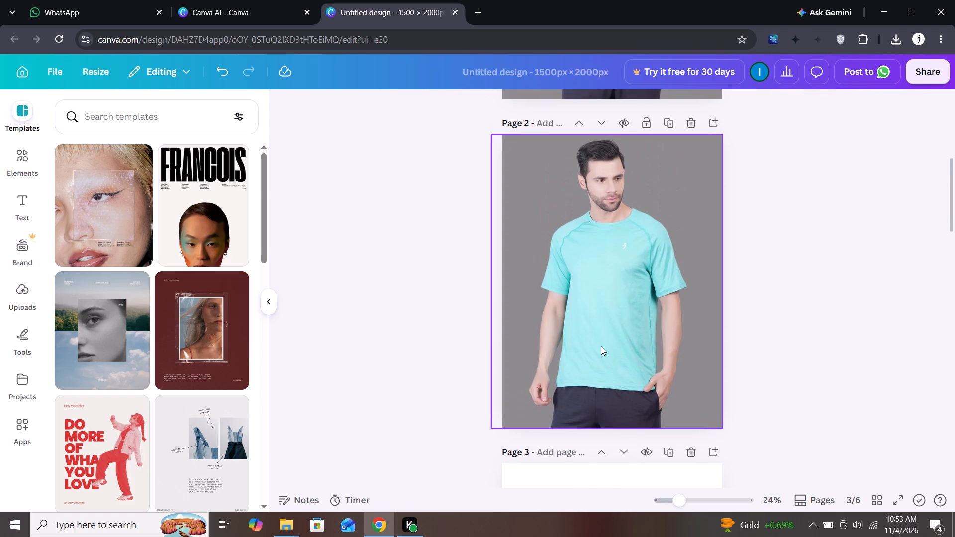
click(601, 342)
right_click(601, 342)
click(650, 175)
scroll(621, 321, up, 7)
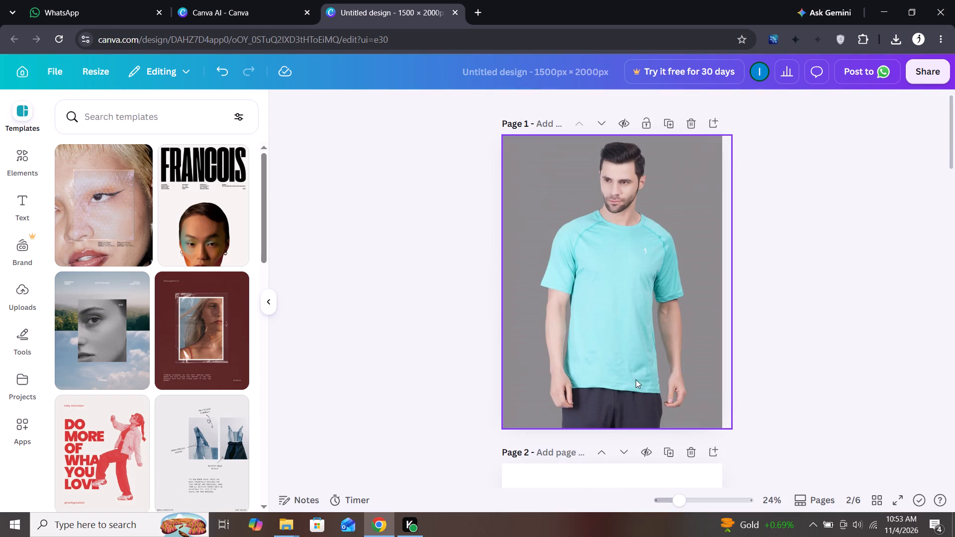
click(631, 360)
right_click(631, 360)
click(652, 177)
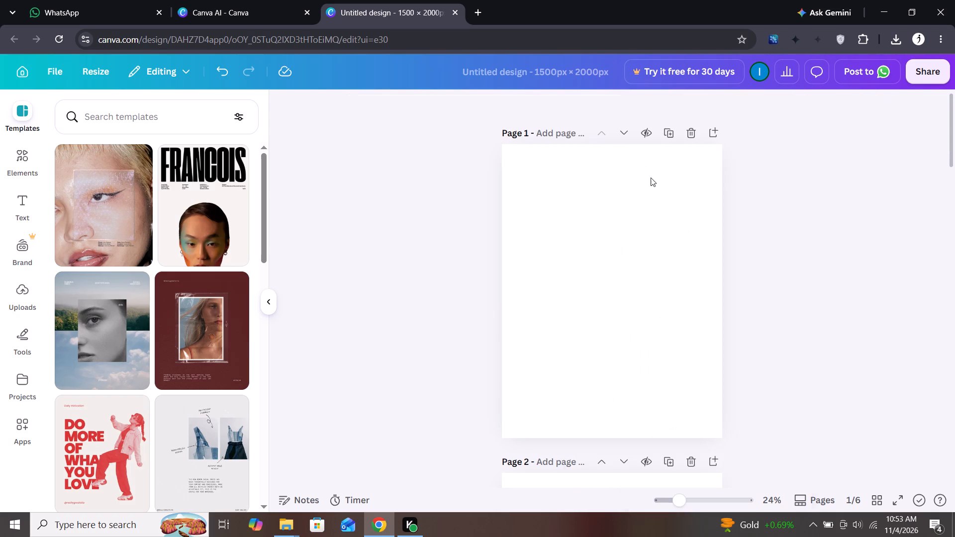
scroll(575, 291, up, 5)
Bring all six ICMTE3017 photos from the product folder onto page 1 of the Canva design.
click(293, 526)
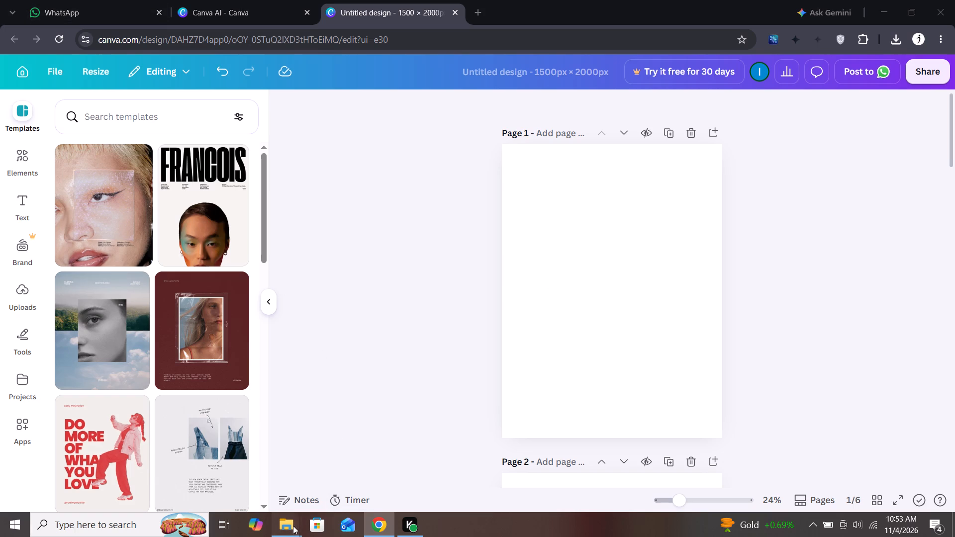
click(249, 489)
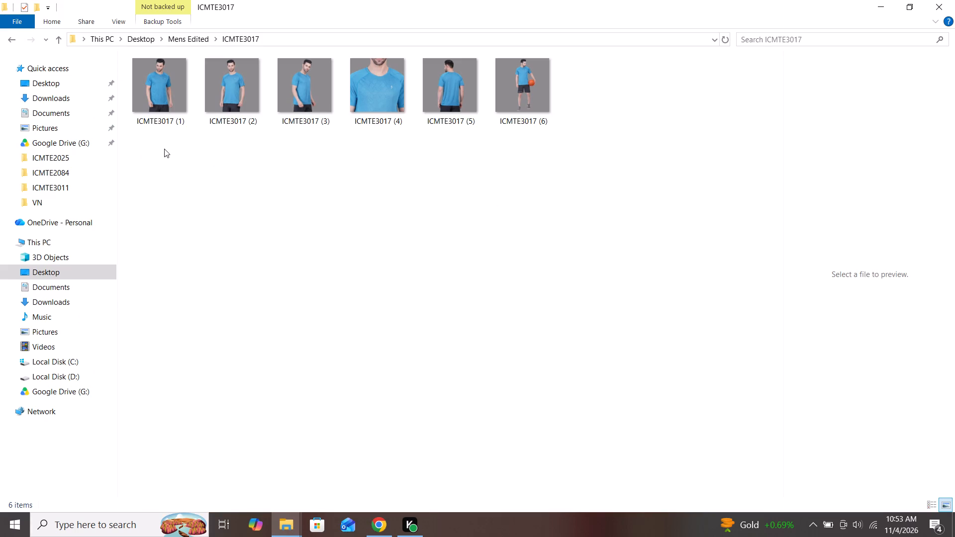
drag(167, 134, 511, 82)
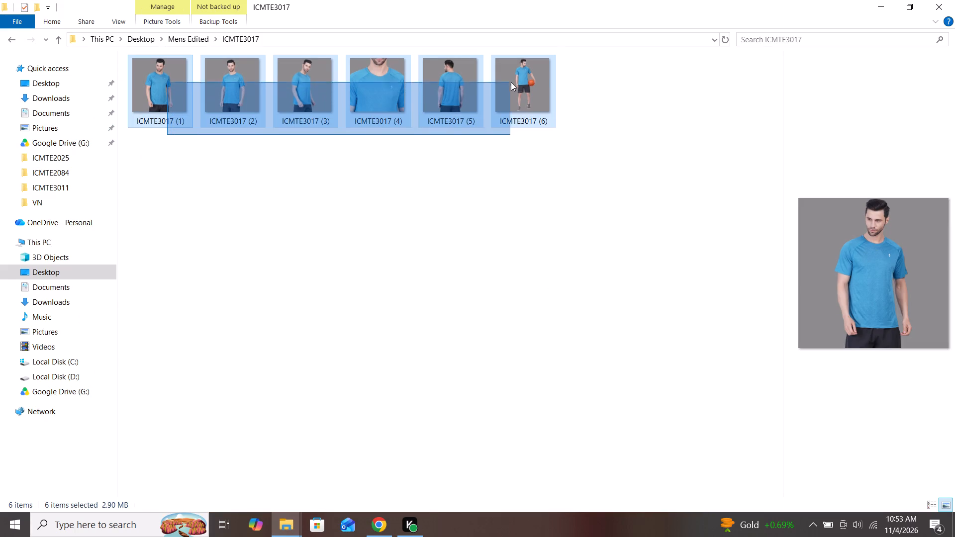
drag(511, 82, 516, 79)
drag(158, 86, 176, 112)
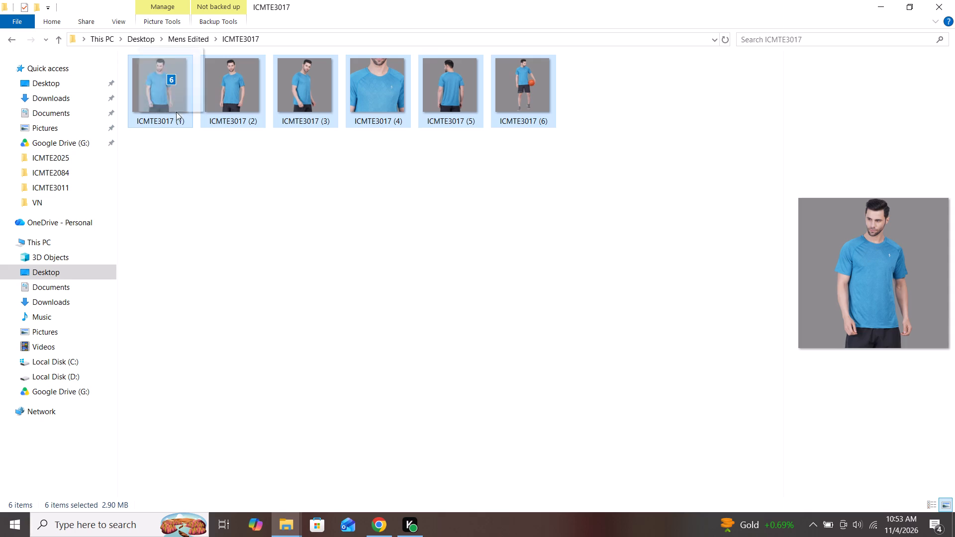
drag(176, 112, 491, 418)
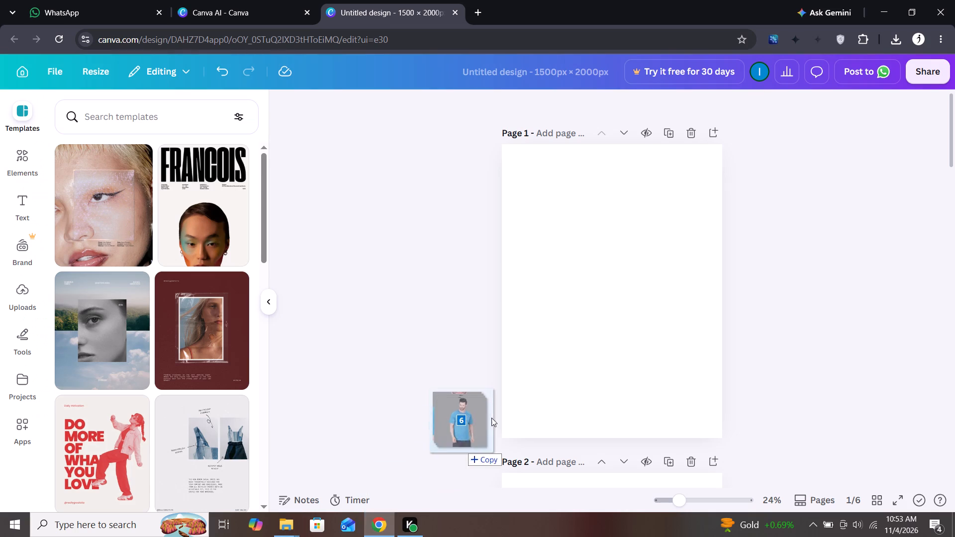
drag(491, 418, 598, 315)
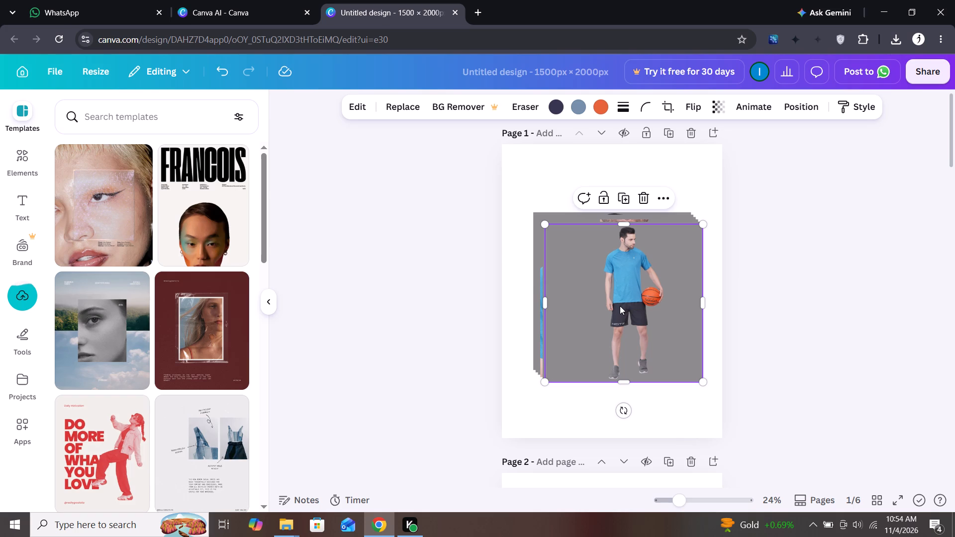
Move the full-length photo with the basketball from page 1 to the blank page 6.
drag(620, 306, 644, 379)
scroll(641, 379, down, 5)
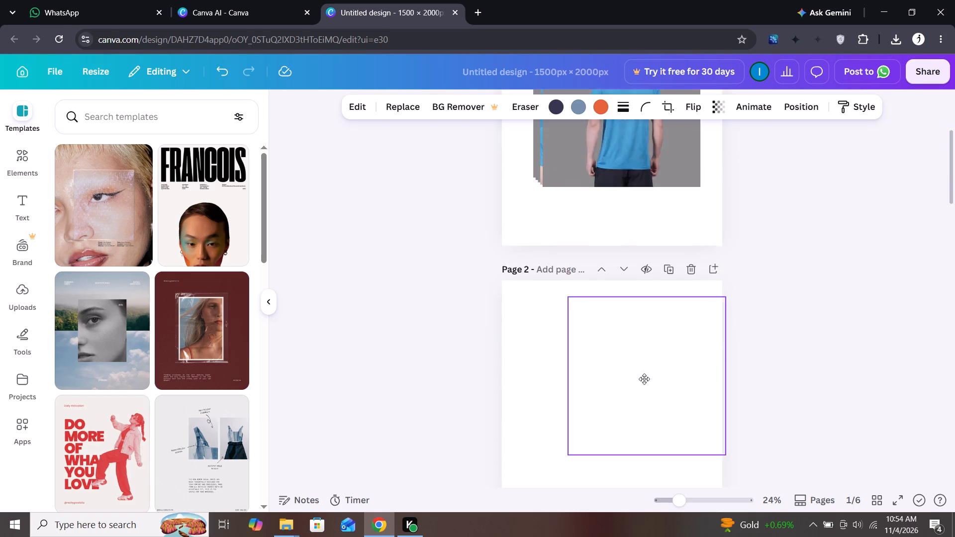
scroll(644, 379, down, 3)
drag(644, 379, 648, 379)
scroll(649, 379, down, 15)
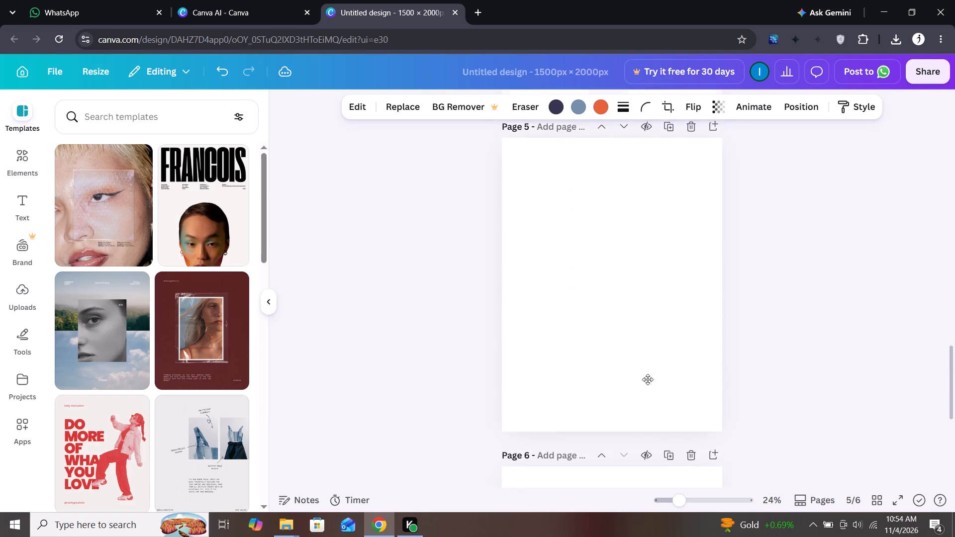
scroll(648, 379, down, 3)
drag(648, 379, 618, 339)
Move the back-view photo of the blue T-shirt from page 1 to the blank page 5.
scroll(618, 339, up, 4)
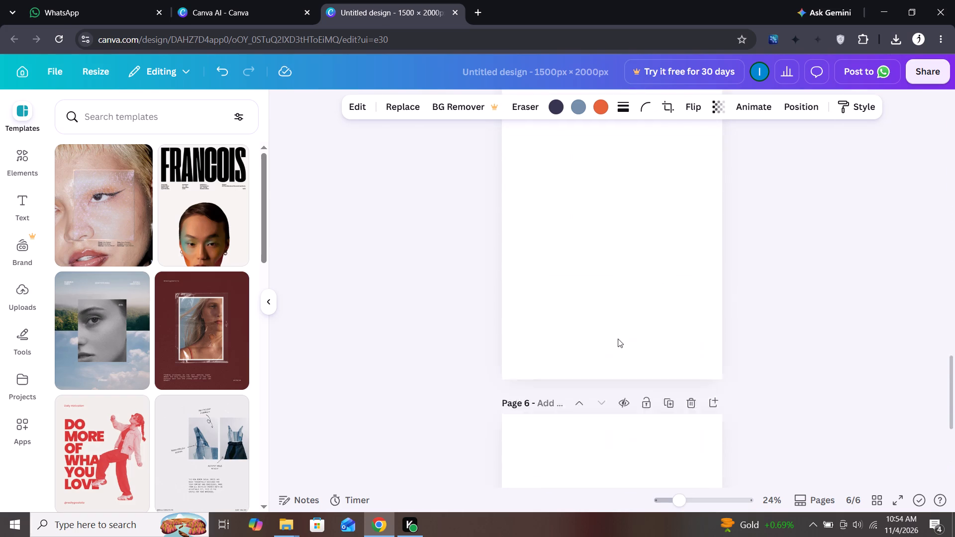
scroll(618, 339, up, 17)
scroll(618, 339, up, 4)
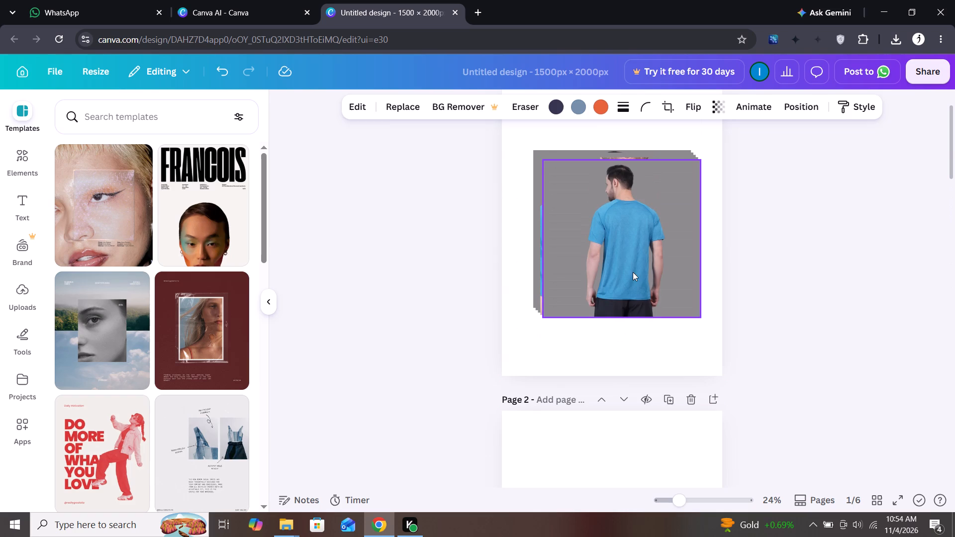
drag(622, 243, 642, 324)
scroll(637, 326, down, 17)
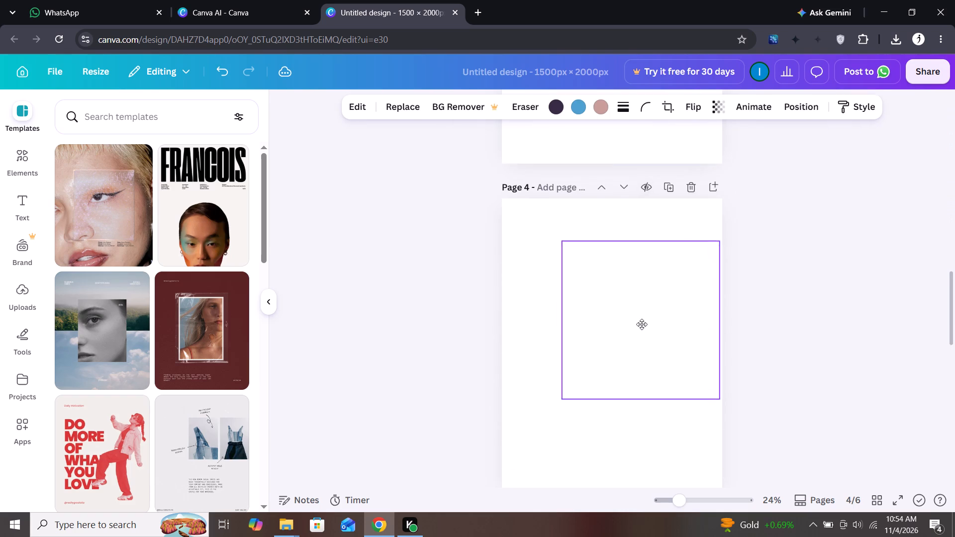
scroll(642, 324, down, 4)
drag(642, 324, 605, 246)
Move the chest close-up photo of the blue T-shirt from page 1 to the blank page 4.
scroll(593, 268, up, 6)
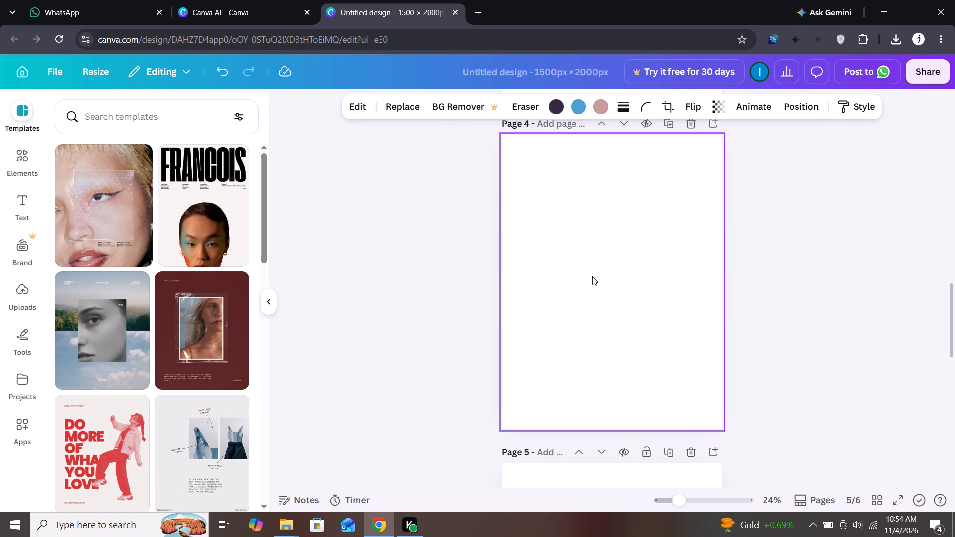
scroll(592, 276, up, 19)
drag(592, 276, 602, 349)
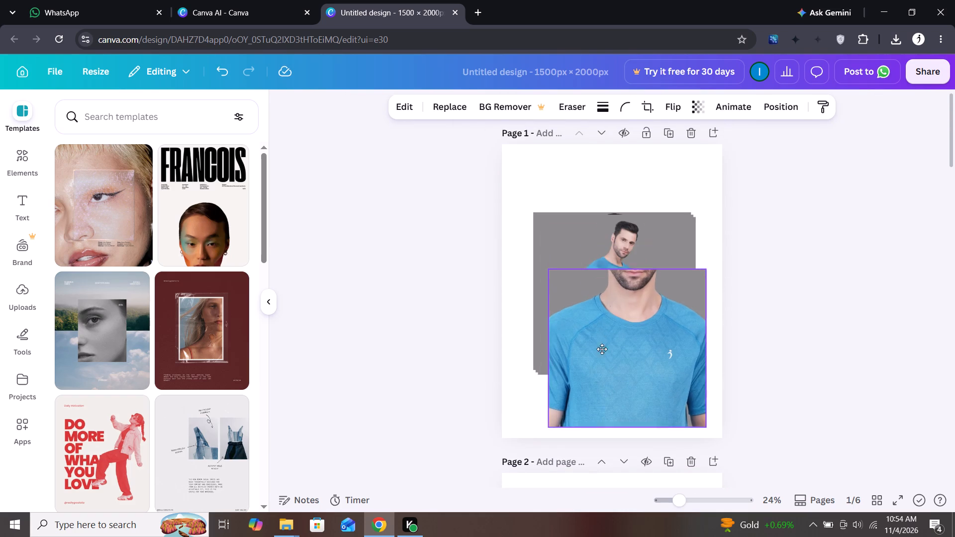
drag(602, 349, 608, 355)
scroll(603, 354, down, 14)
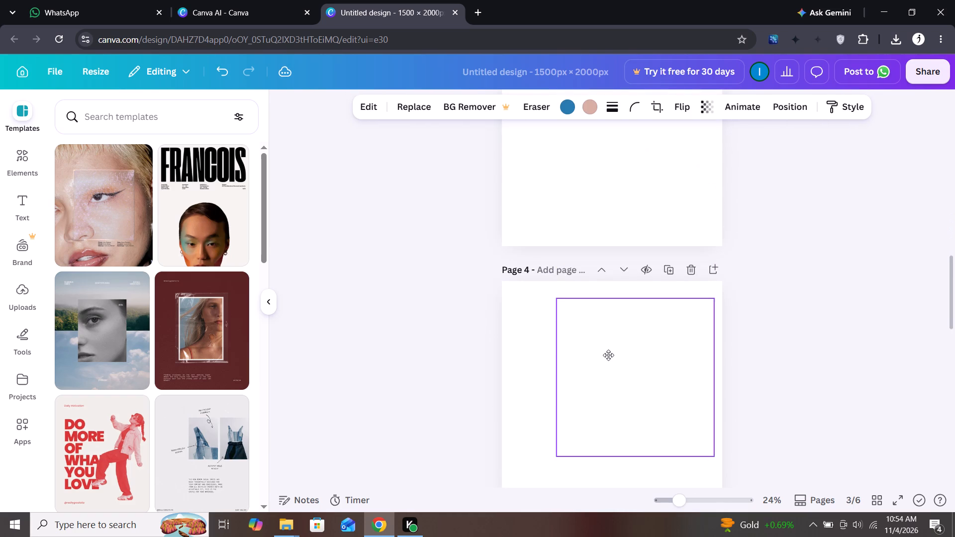
drag(608, 355, 605, 358)
scroll(603, 358, down, 6)
Move the side-angled photo of the blue T-shirt from page 1 to the blank page 3.
scroll(603, 358, up, 7)
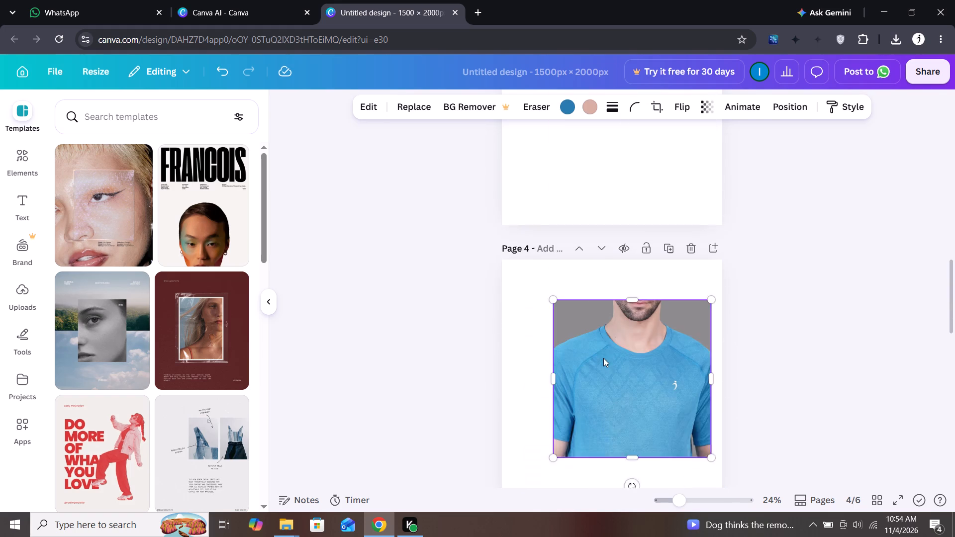
scroll(603, 358, up, 16)
drag(615, 314, 615, 314)
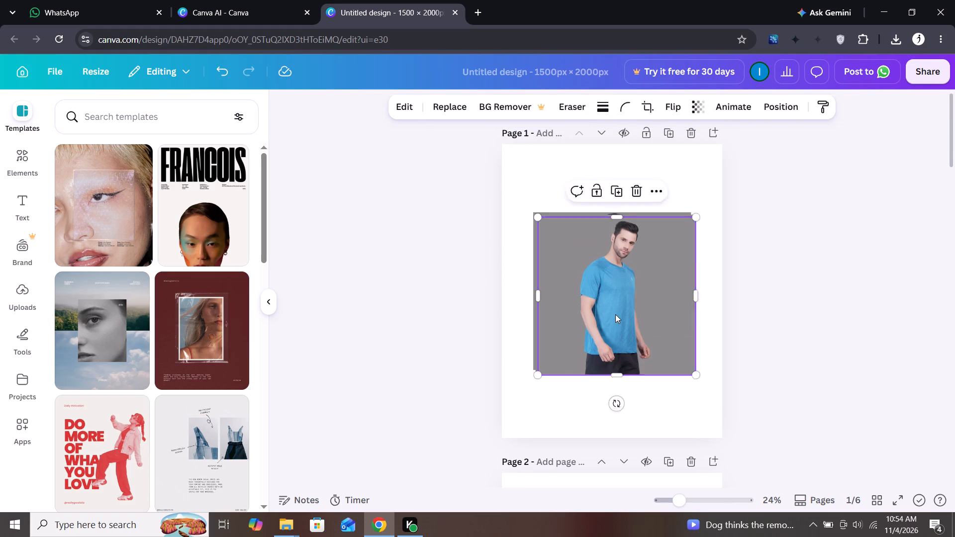
drag(615, 314, 611, 365)
scroll(613, 363, down, 10)
Move the straight front-view photo of the blue T-shirt from page 1 to the blank page 2.
scroll(602, 359, up, 3)
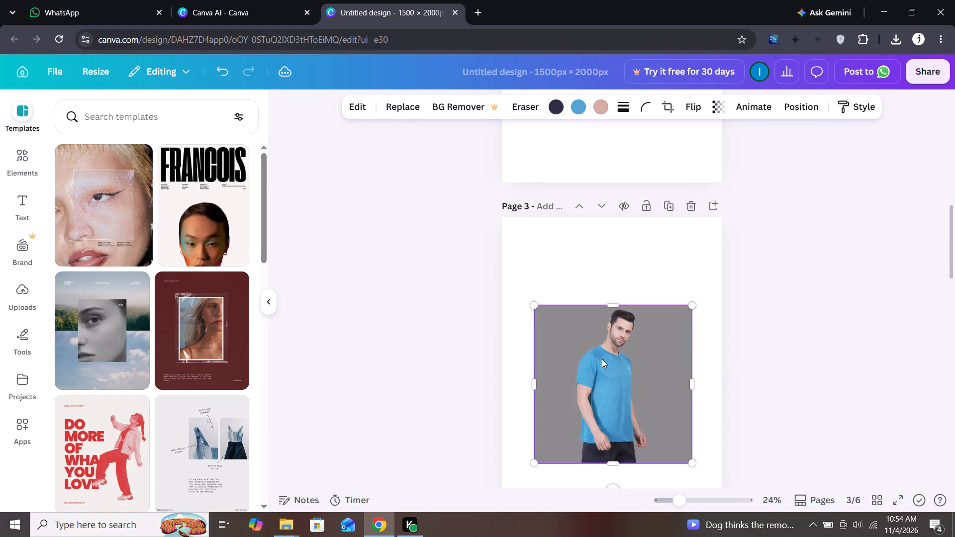
scroll(602, 359, up, 9)
drag(608, 296, 617, 353)
scroll(614, 342, down, 6)
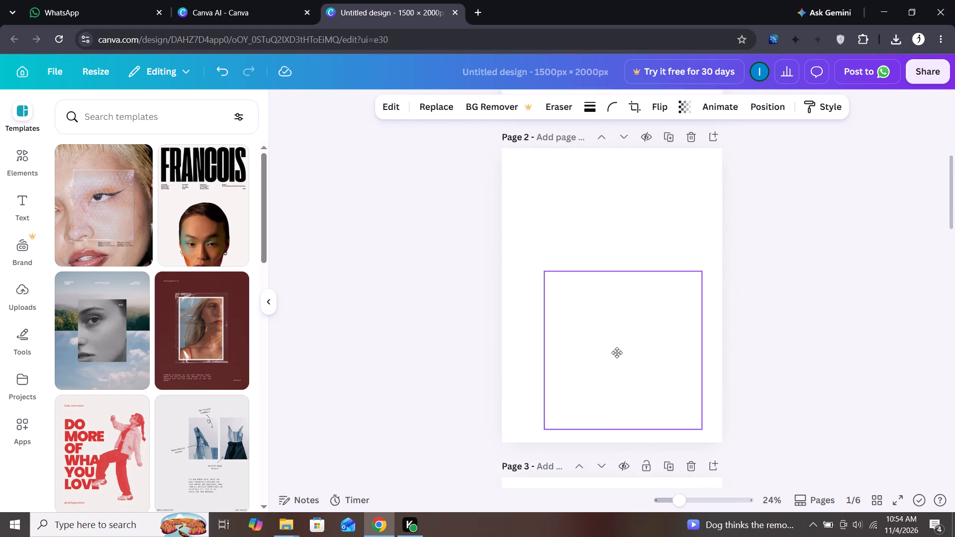
drag(617, 353, 605, 272)
scroll(605, 272, down, 4)
Extend the remaining page 1 photo to all four page edges so it fills the full 1500 × 2000 px.
scroll(605, 275, up, 5)
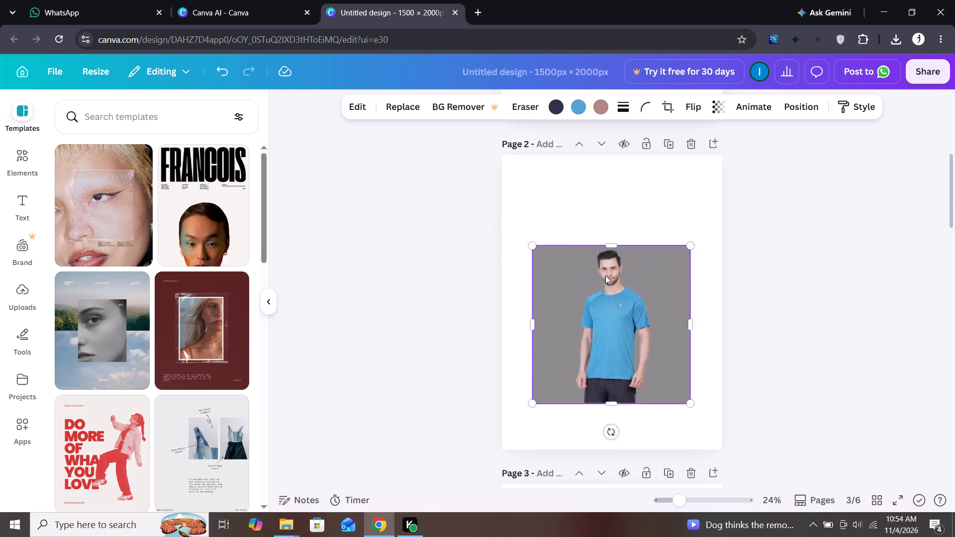
scroll(605, 275, up, 6)
click(605, 275)
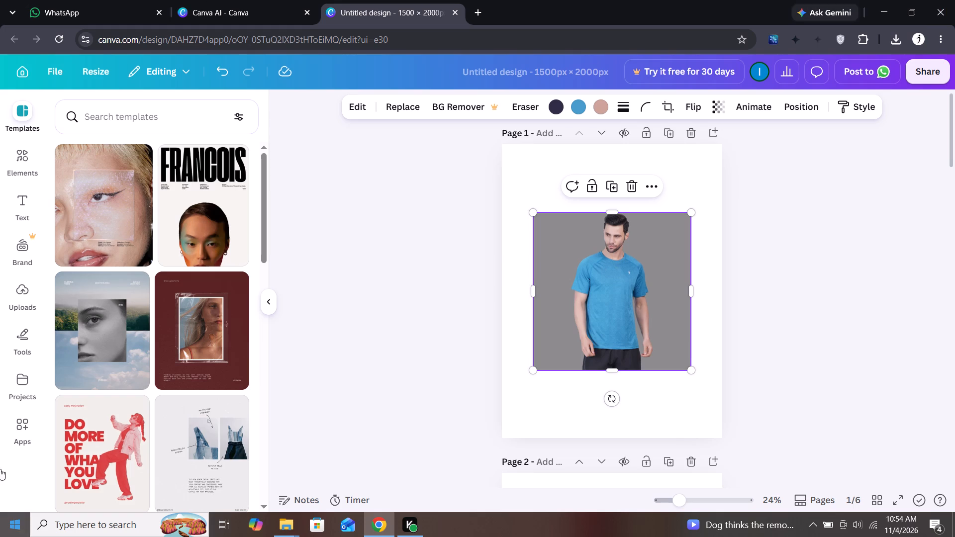
click(613, 307)
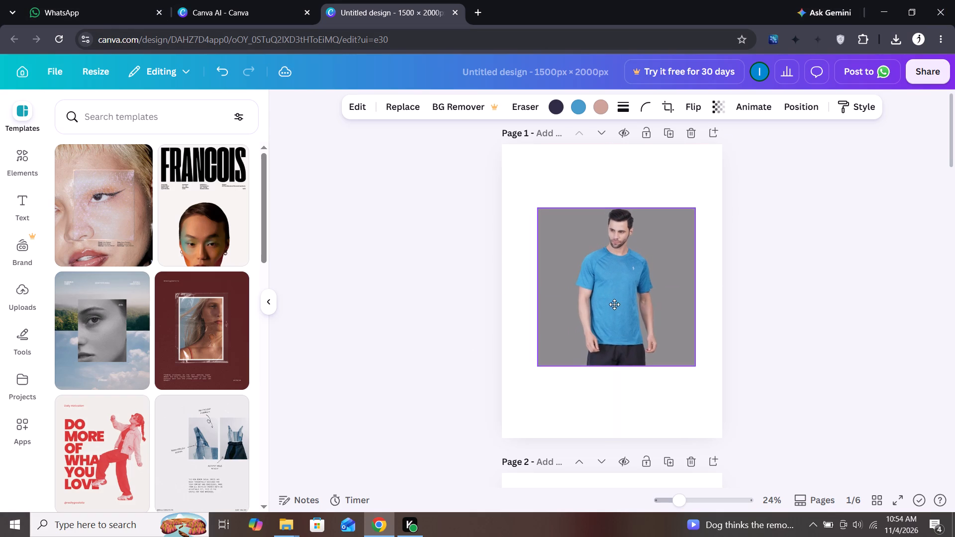
drag(606, 210, 615, 185)
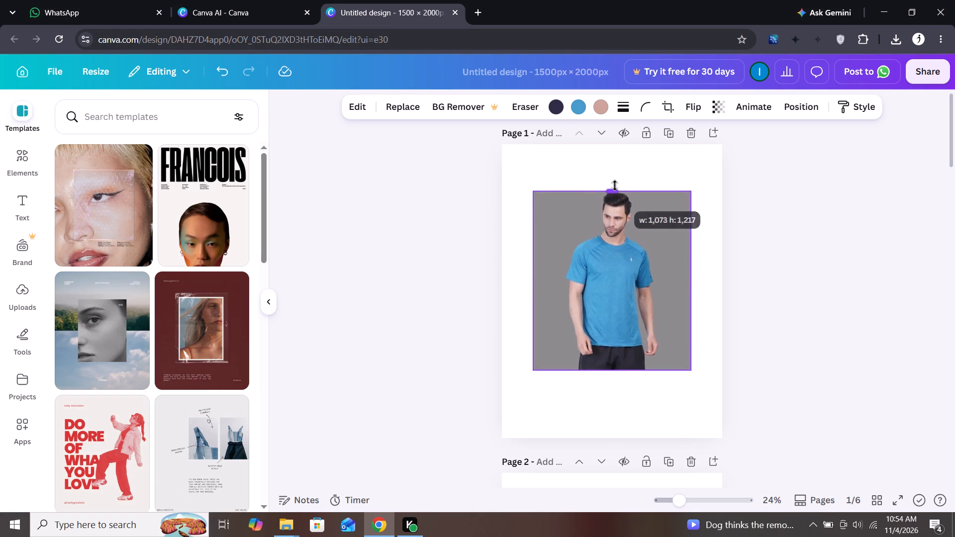
drag(615, 185, 620, 148)
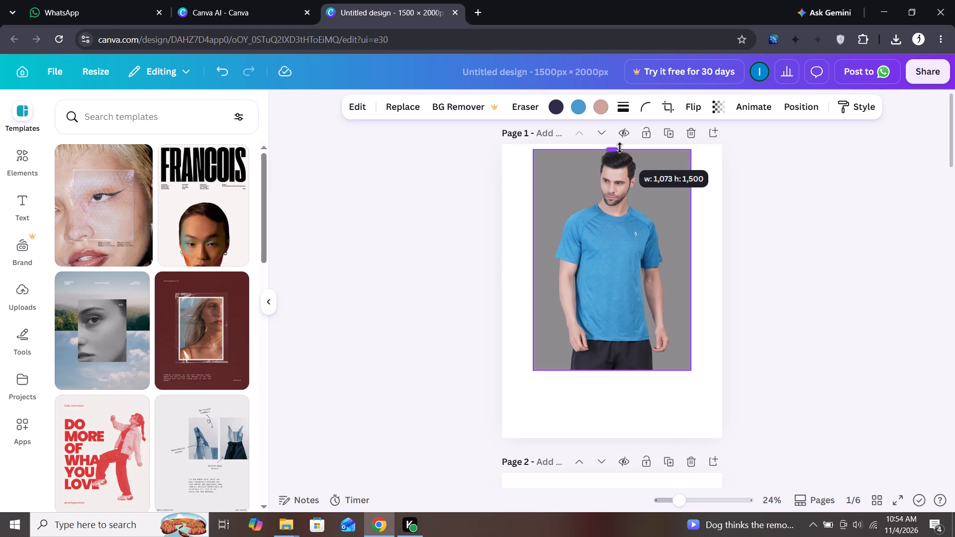
drag(620, 148, 618, 145)
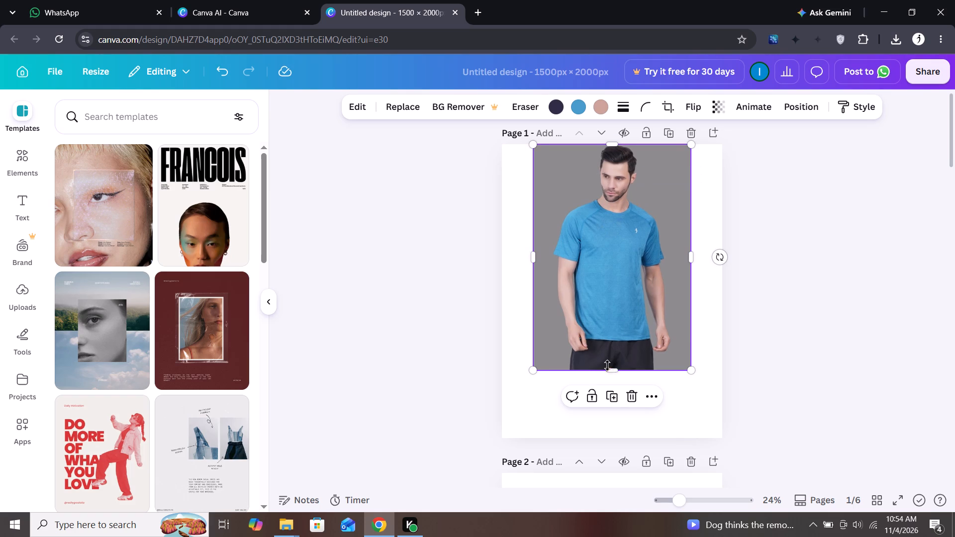
drag(607, 365, 615, 437)
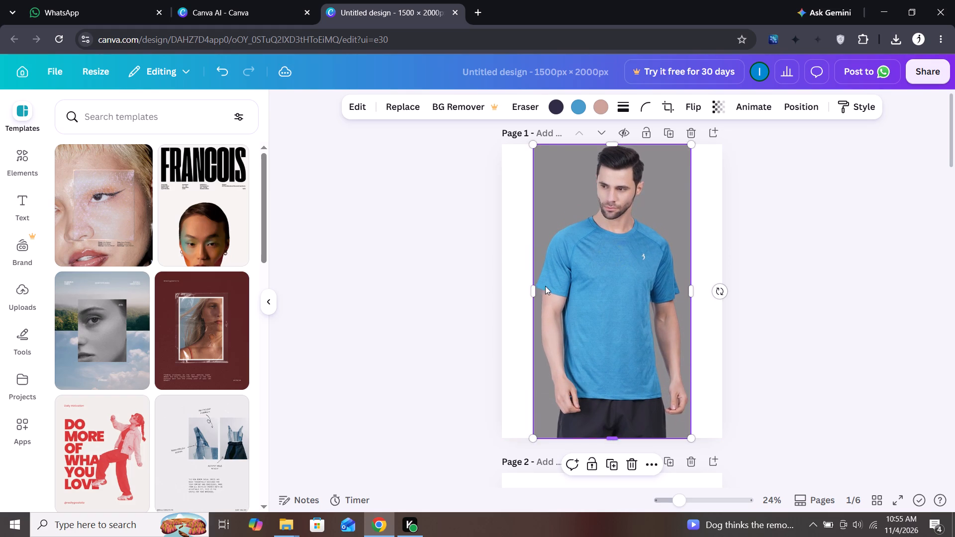
drag(536, 289, 503, 293)
drag(690, 291, 720, 294)
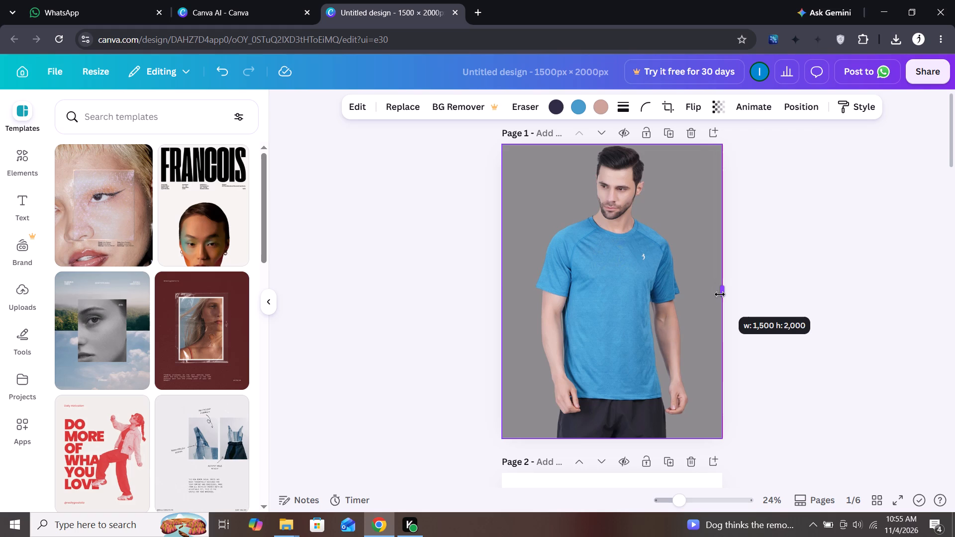
Finish extending the page 1 photo to the page's right edge at 1,500 × 2,000.
drag(720, 294, 721, 295)
click(767, 343)
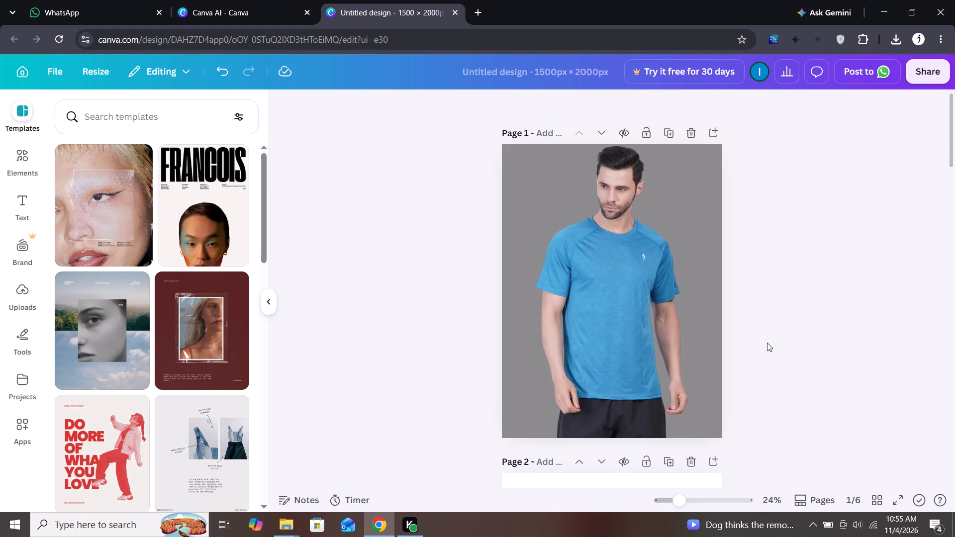
Adjust the page 1 photo's framing by reducing its height slightly, and re-extend it to the page's top and bottom edges.
drag(663, 267, 662, 281)
drag(662, 281, 661, 284)
drag(624, 178, 625, 200)
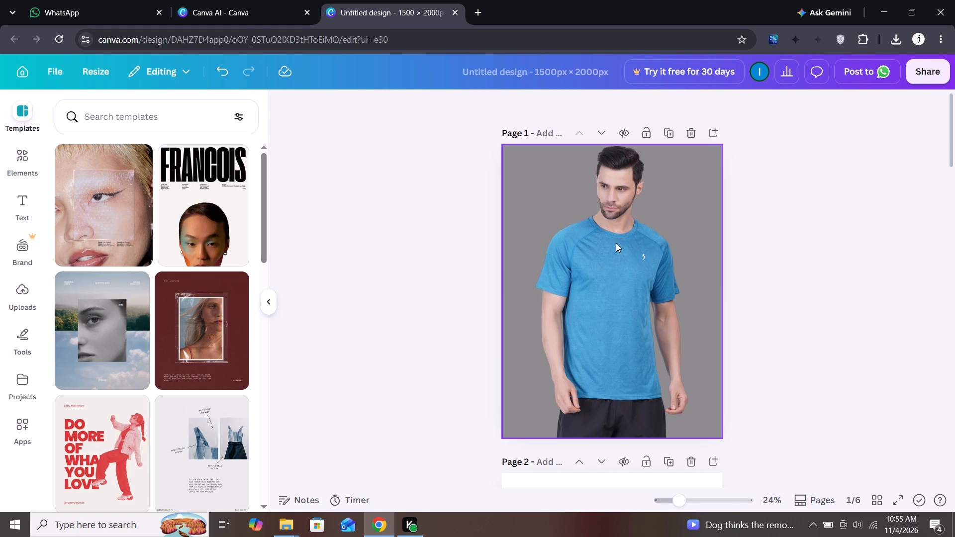
click(611, 277)
drag(611, 144, 617, 142)
drag(608, 438, 608, 431)
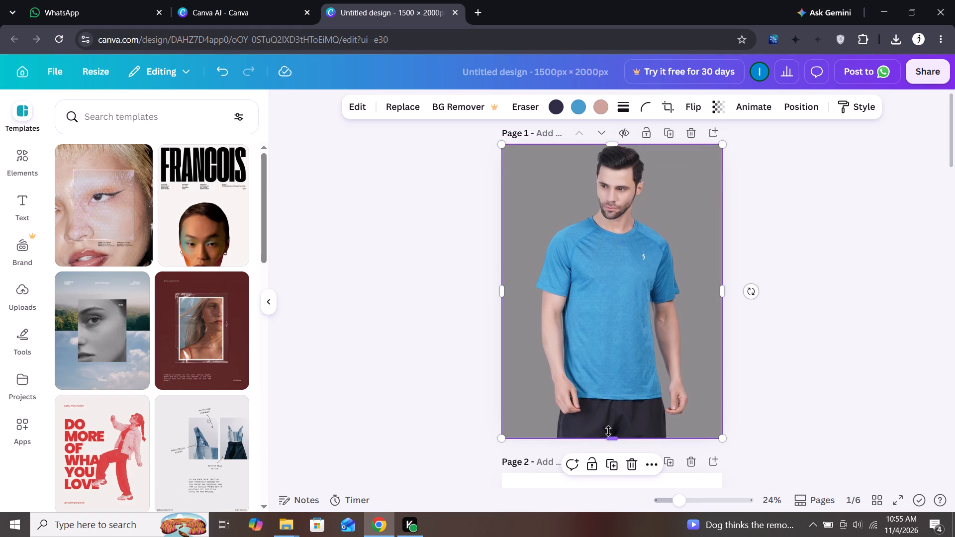
drag(608, 431, 609, 423)
drag(620, 342, 619, 350)
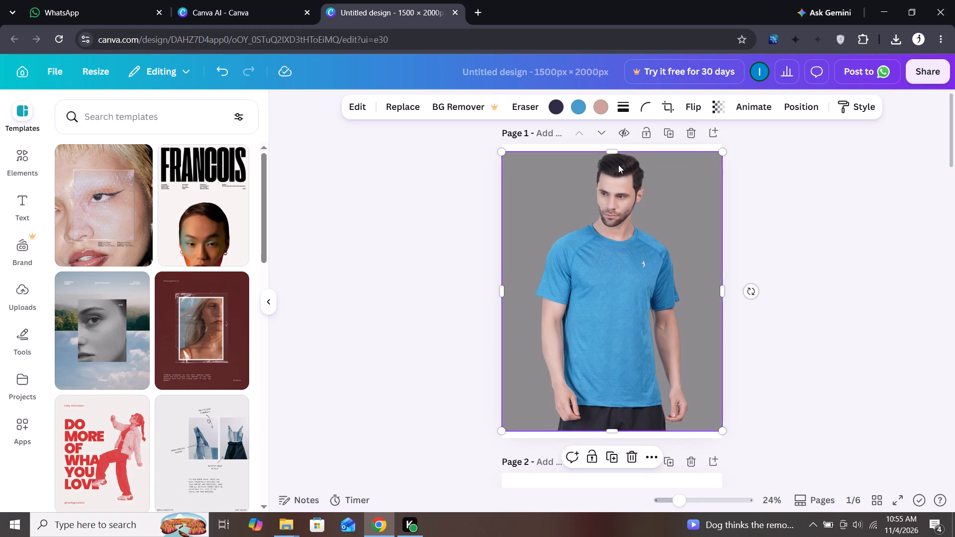
drag(613, 151, 616, 150)
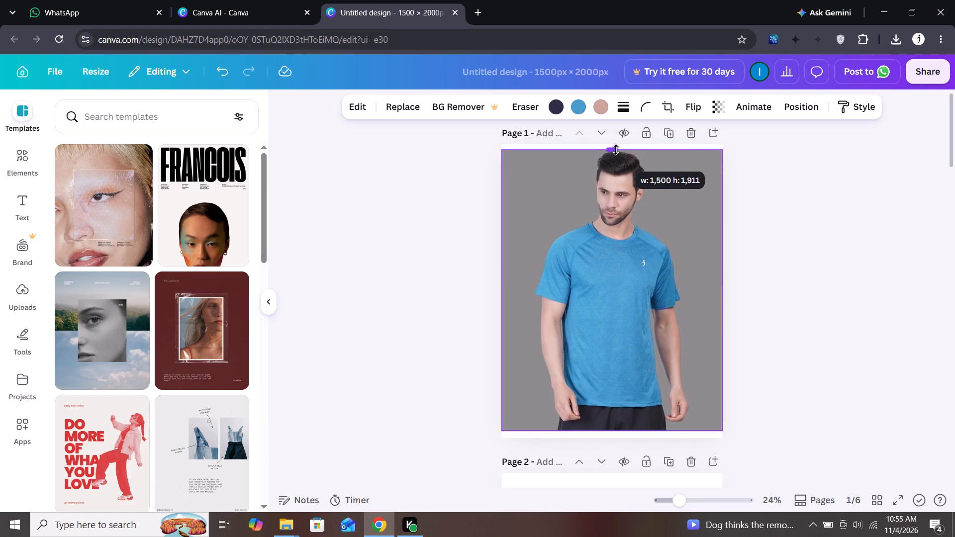
drag(616, 150, 618, 147)
drag(616, 429, 618, 439)
click(797, 351)
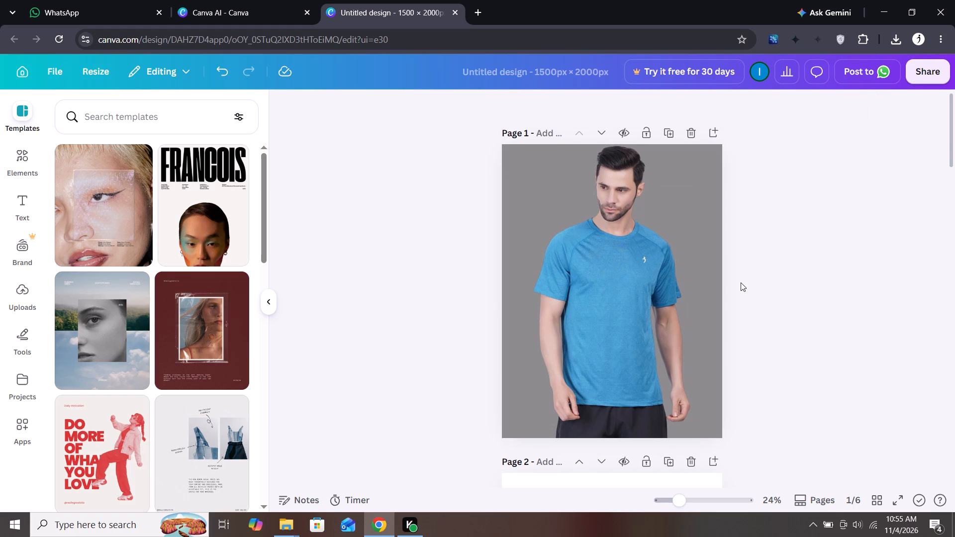
Extend the straight front-view photo on page 2 to all four page edges so it fills the full 1500 × 2000 px.
scroll(741, 282, down, 5)
click(662, 321)
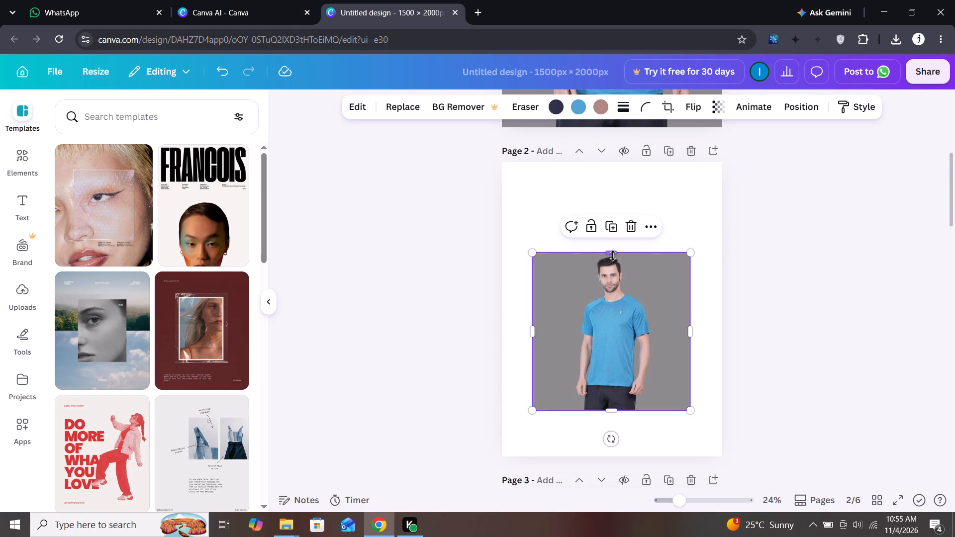
drag(613, 256, 611, 168)
drag(610, 407, 607, 449)
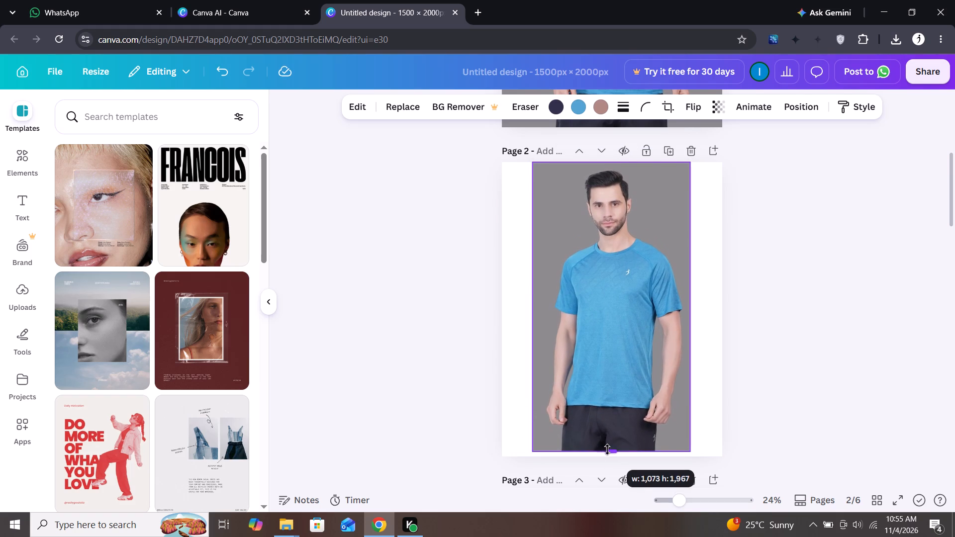
drag(607, 449, 607, 452)
drag(689, 308, 719, 313)
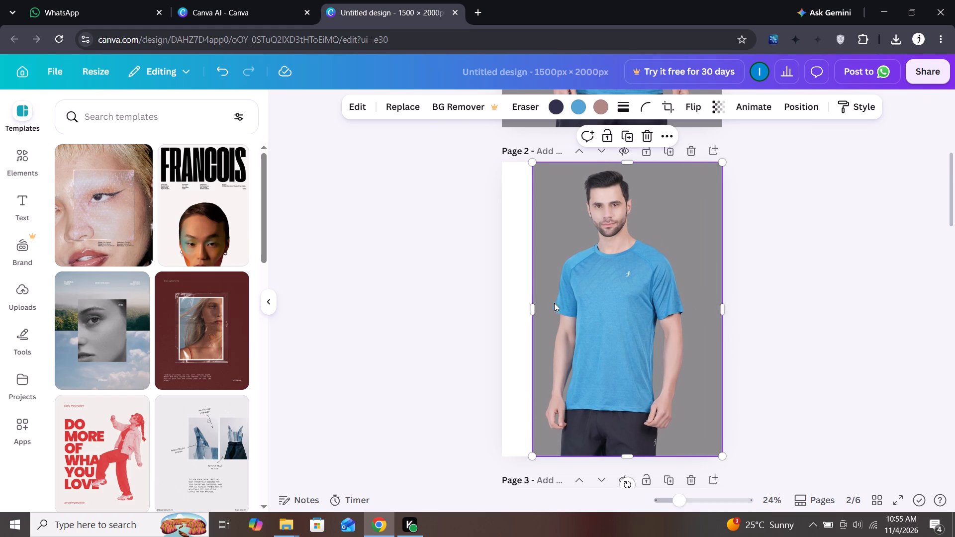
drag(531, 311, 501, 315)
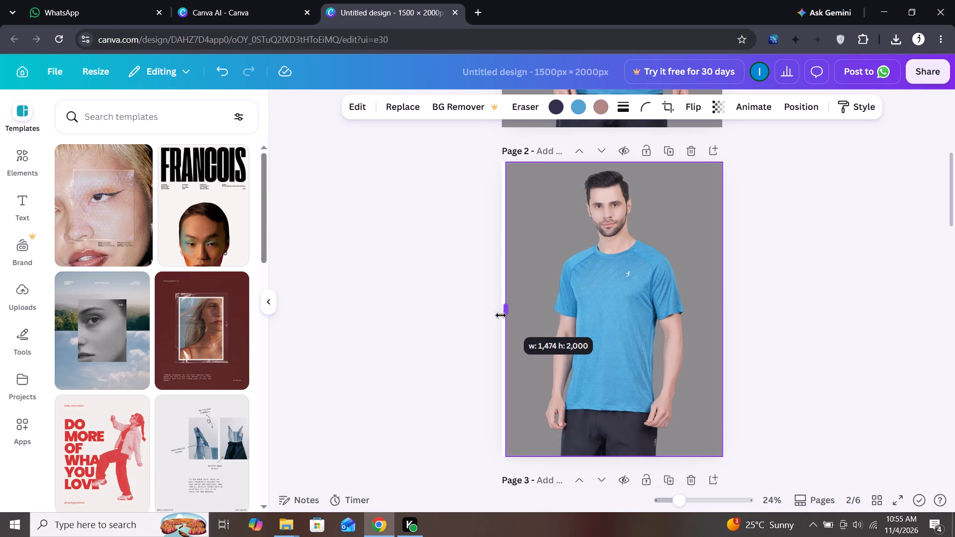
drag(501, 315, 496, 317)
click(764, 331)
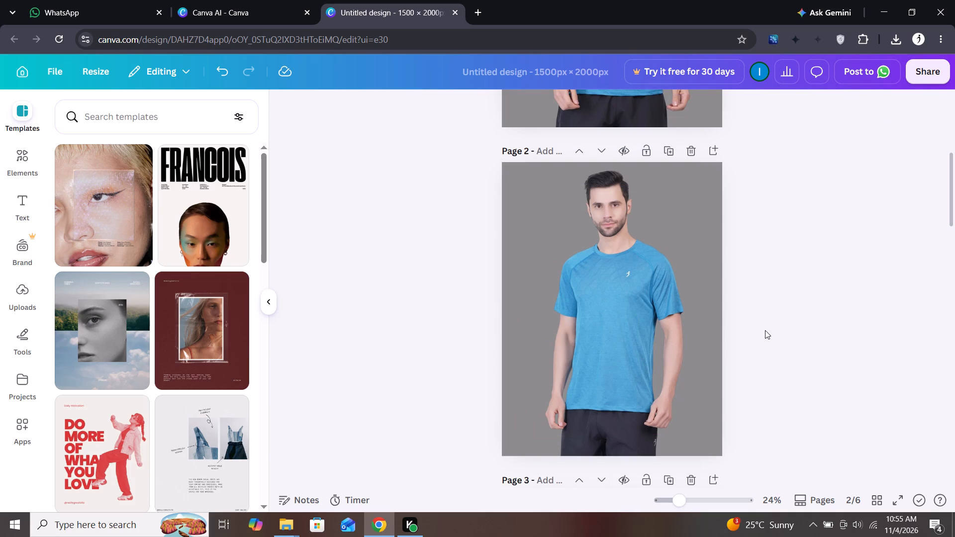
Extend the side-angled photo on page 3 to all four page edges so it fills the full 1500 × 2000 px.
scroll(765, 330, down, 5)
click(637, 332)
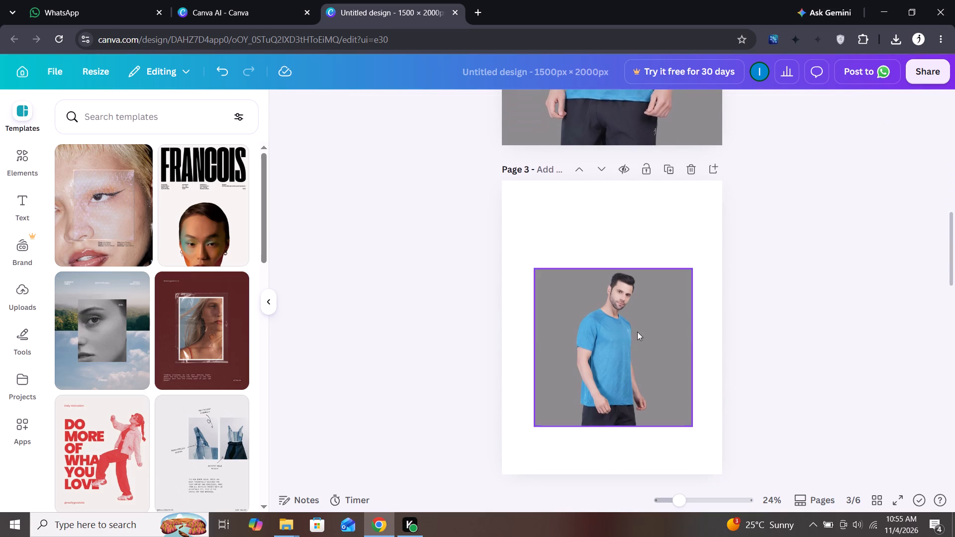
drag(613, 268, 609, 182)
drag(616, 423, 620, 469)
drag(535, 325, 513, 329)
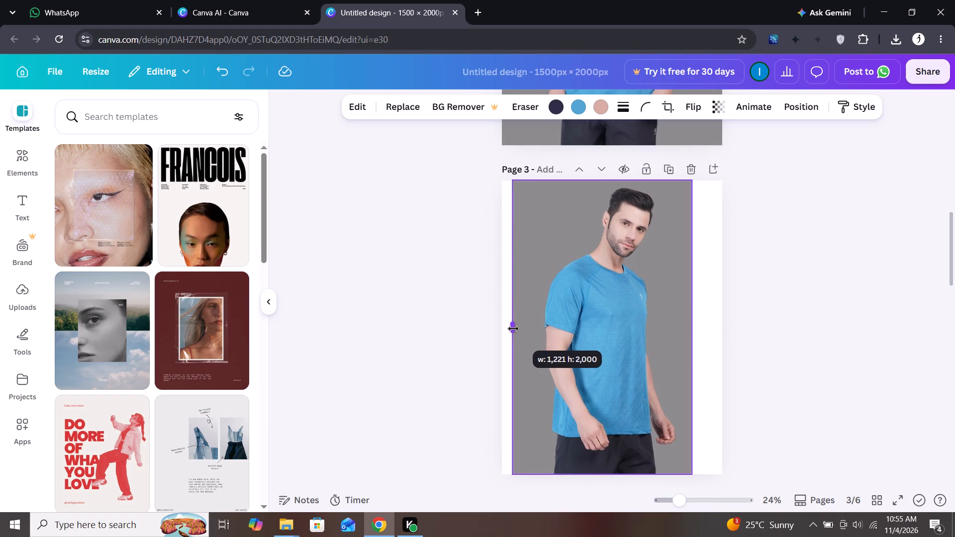
drag(513, 329, 505, 329)
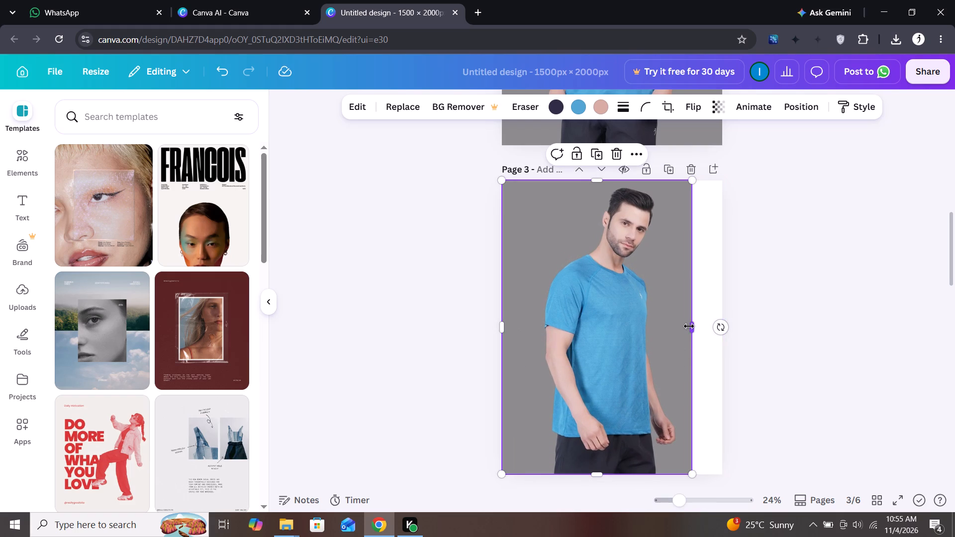
drag(689, 326, 718, 332)
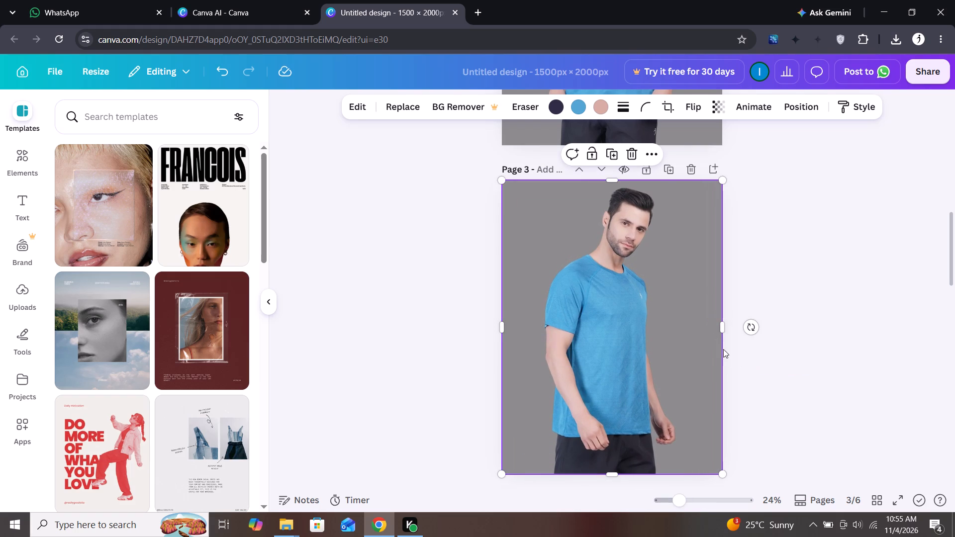
click(816, 315)
Extend the chest close-up photo on page 4 to all four page edges so it fills the page.
scroll(818, 317, down, 7)
scroll(818, 318, up, 1)
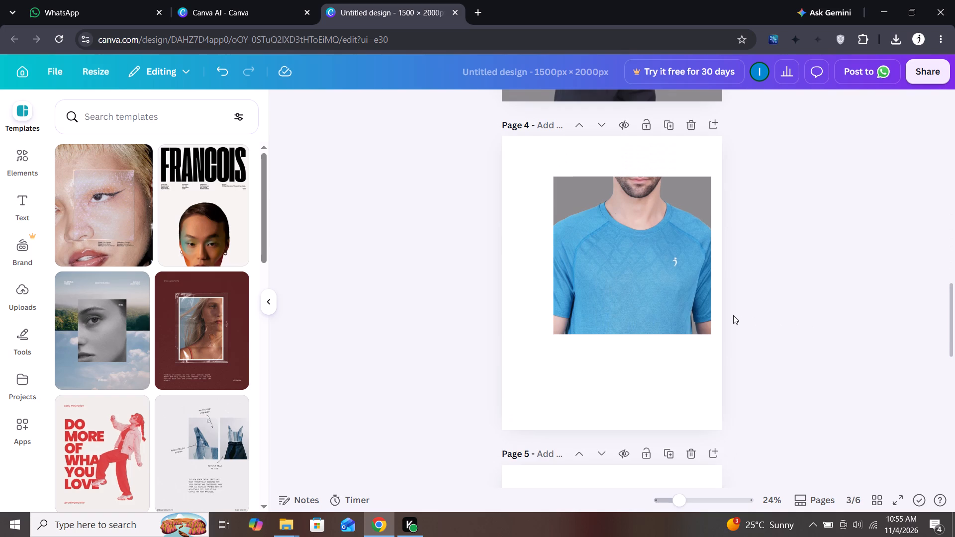
scroll(733, 315, up, 1)
click(659, 316)
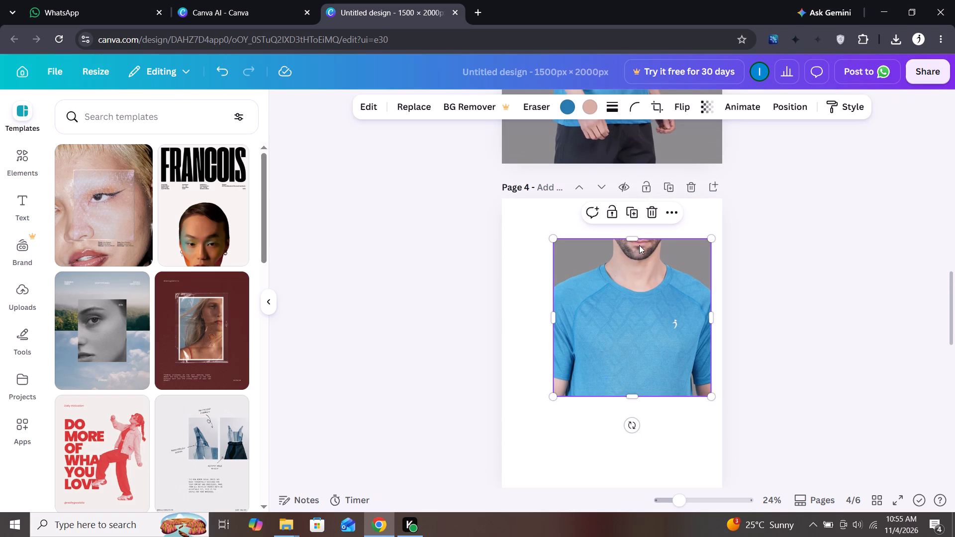
drag(637, 240, 639, 201)
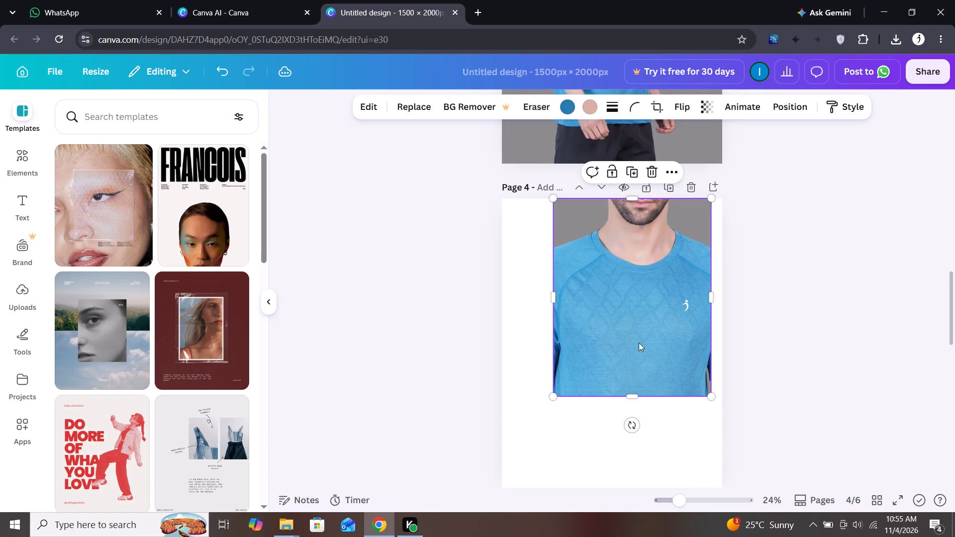
drag(632, 396, 639, 422)
scroll(640, 422, down, 1)
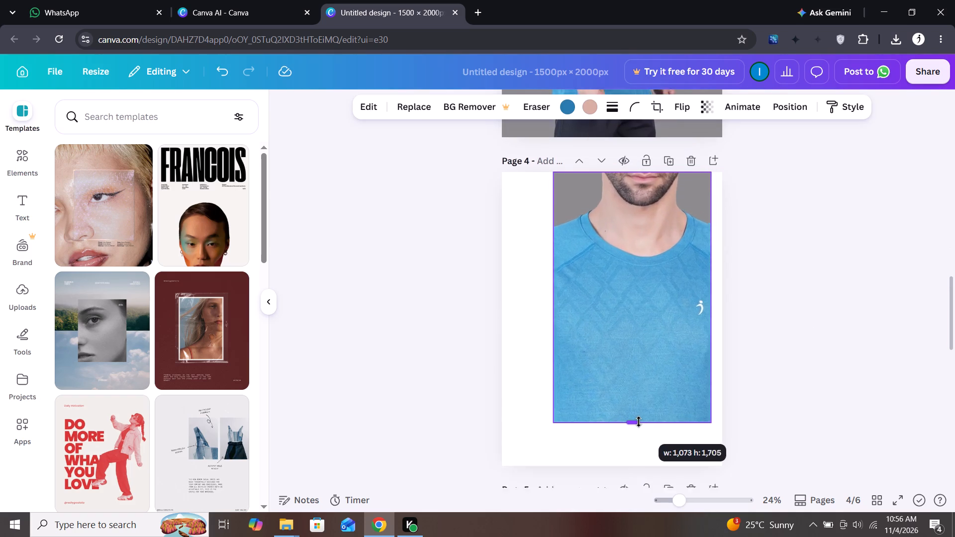
scroll(639, 422, down, 1)
drag(639, 422, 615, 359)
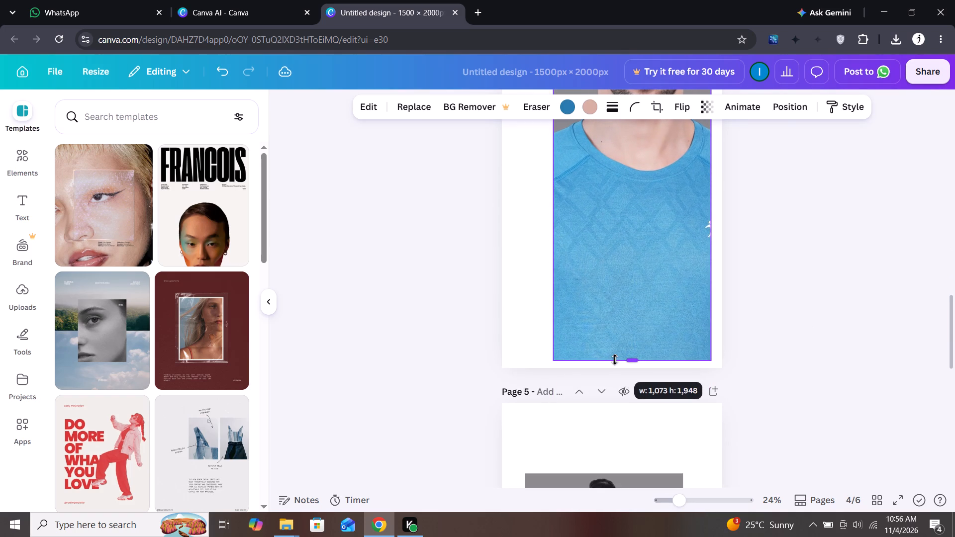
drag(615, 359, 615, 364)
drag(556, 224, 507, 232)
drag(709, 219, 720, 221)
Shift the page 4 close-up left past the page edge to bring the chest logo inward, and re-extend it to the right edge.
drag(681, 244, 662, 244)
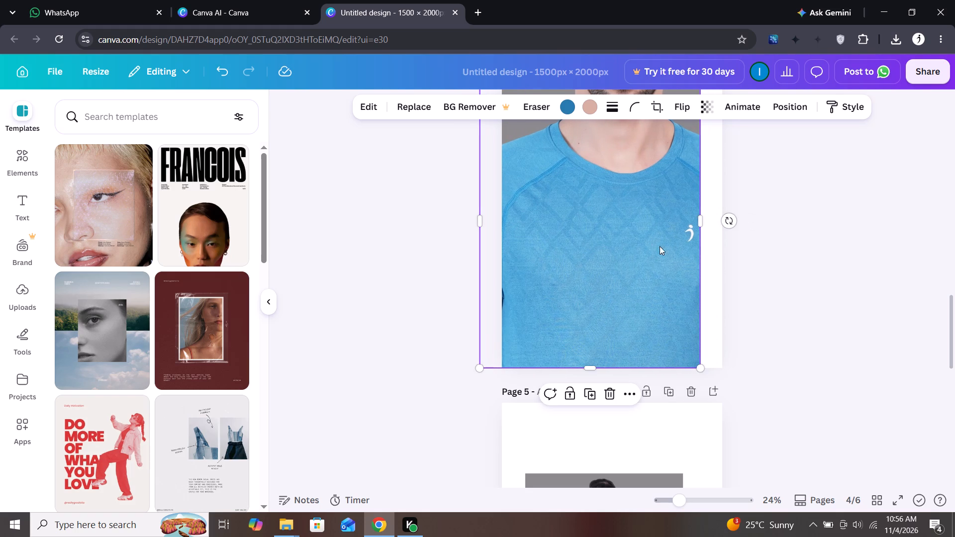
drag(696, 220, 721, 223)
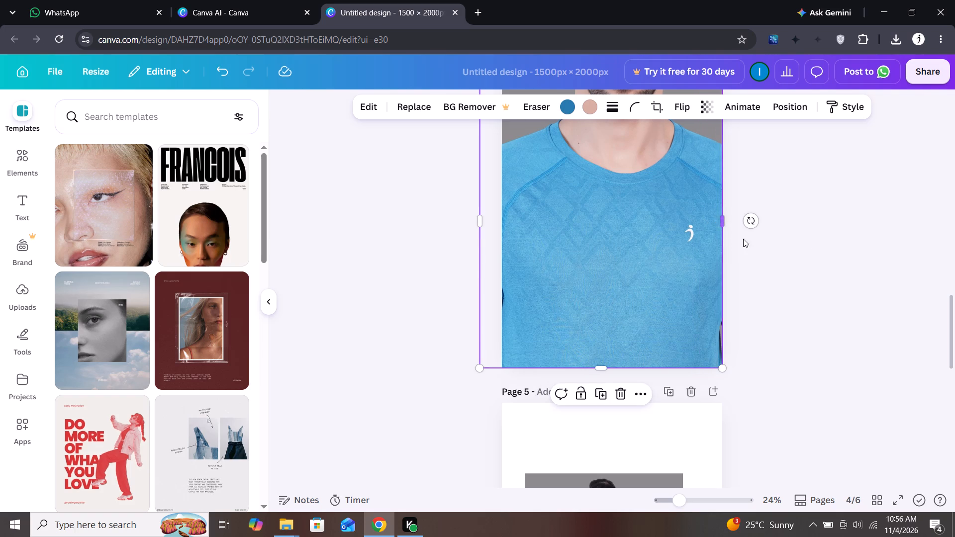
scroll(802, 250, up, 3)
scroll(802, 249, down, 2)
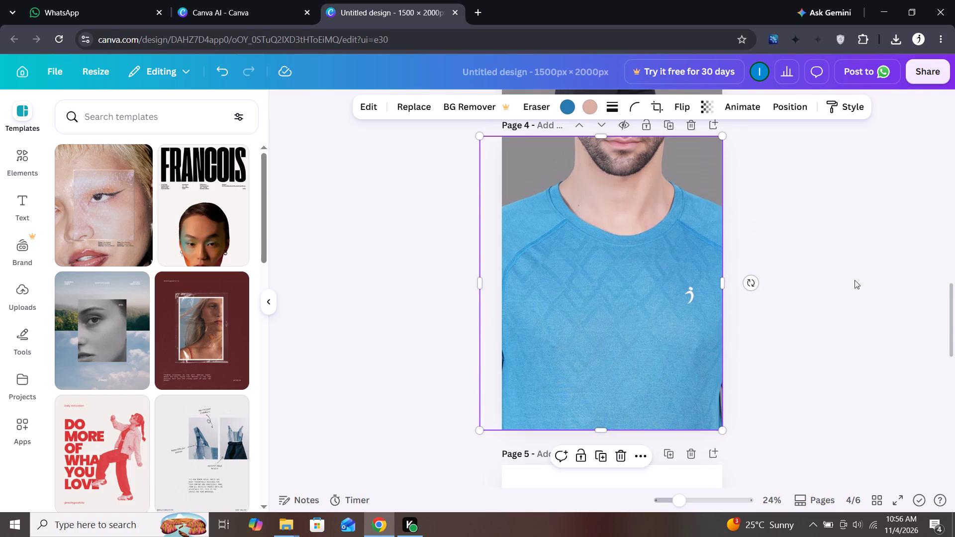
click(855, 280)
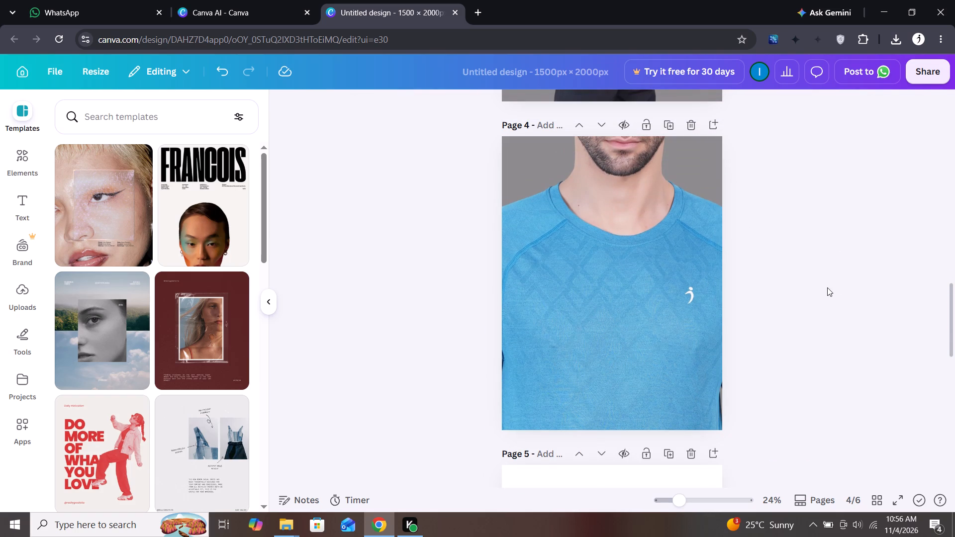
Extend the back-view photo on page 5 to all four page edges so it fills the full 1500 × 2000 px.
scroll(827, 287, down, 6)
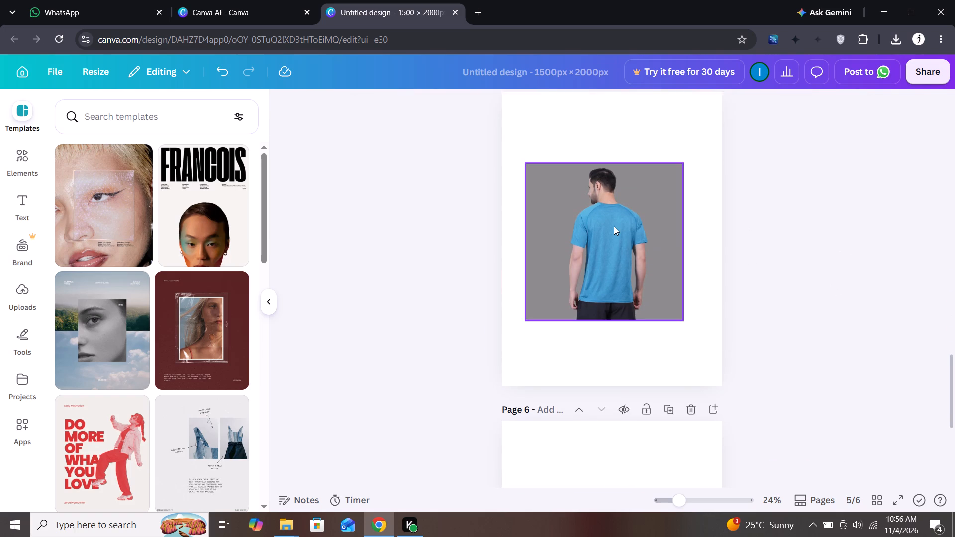
click(614, 226)
scroll(614, 226, up, 1)
drag(608, 227, 608, 223)
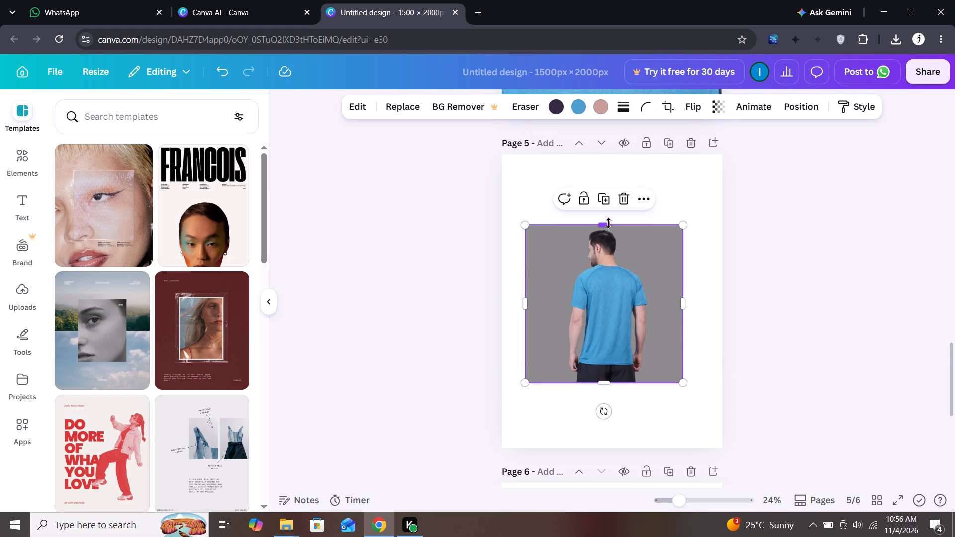
drag(608, 223, 610, 159)
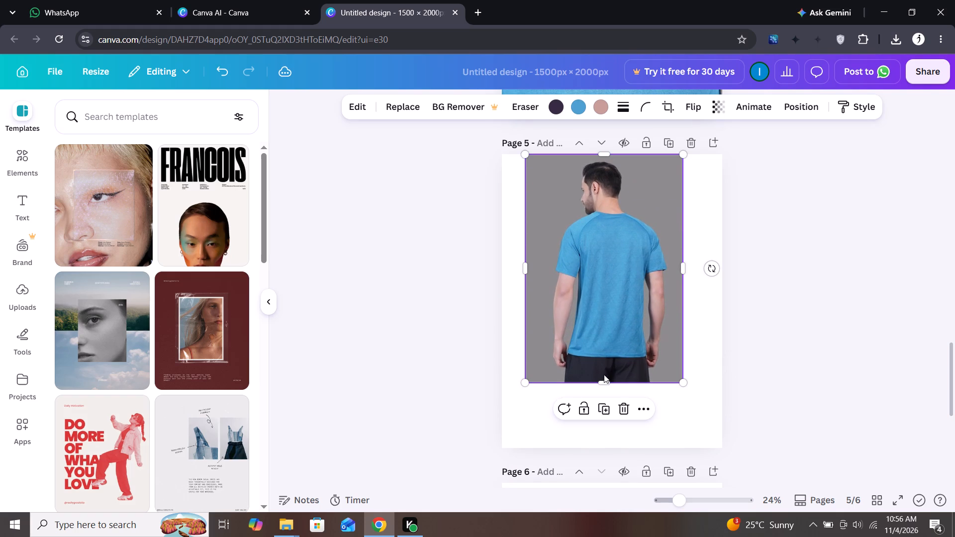
drag(606, 386, 615, 446)
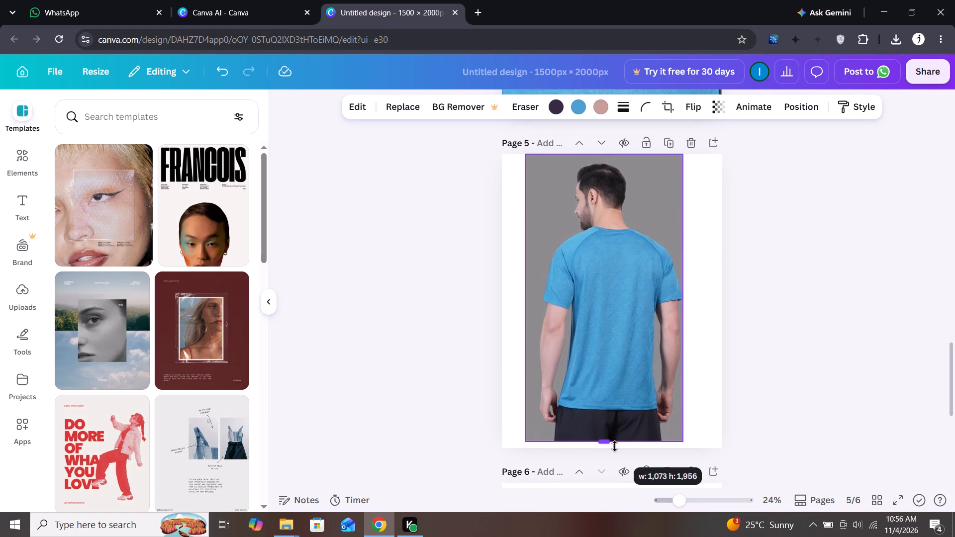
drag(615, 446, 616, 451)
drag(685, 300, 695, 300)
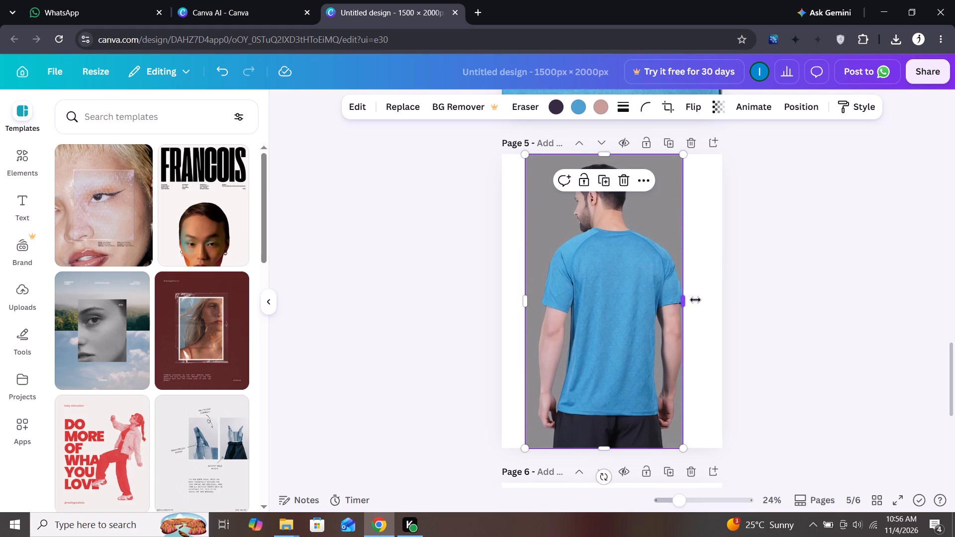
drag(695, 300, 725, 301)
drag(527, 298, 504, 304)
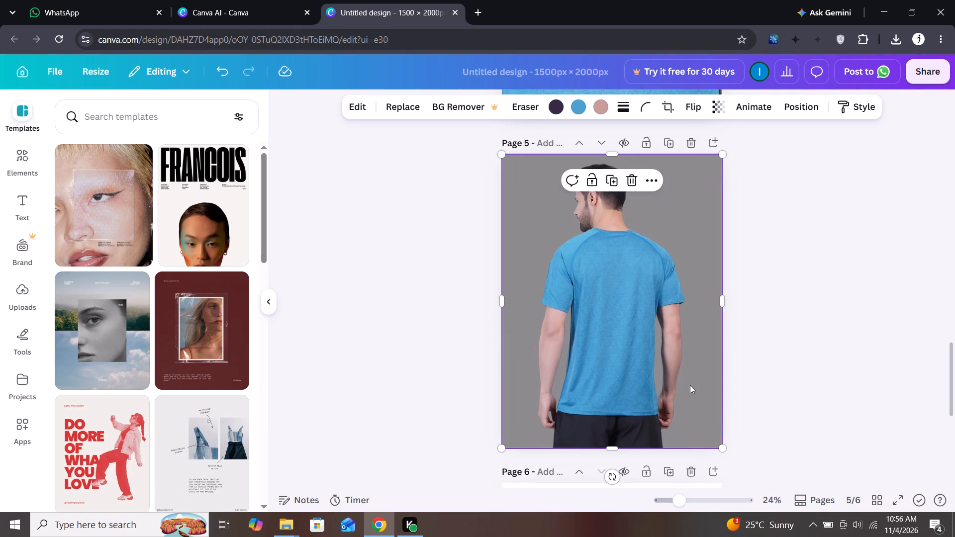
click(735, 357)
Extend the full-length basketball photo on page 6 to all four page edges so it fills the full 1500 × 2000 px.
scroll(775, 337, down, 1)
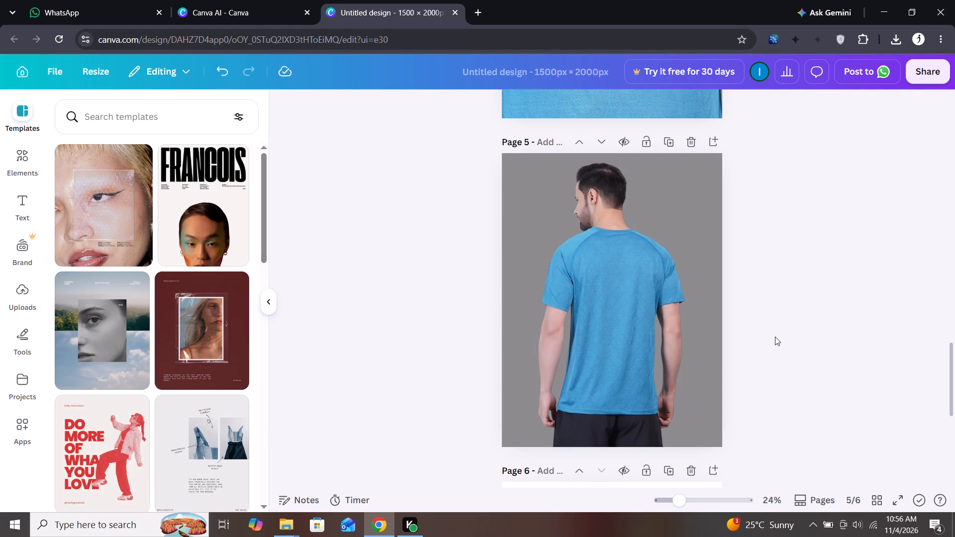
scroll(775, 337, down, 4)
scroll(775, 337, up, 1)
scroll(606, 371, down, 1)
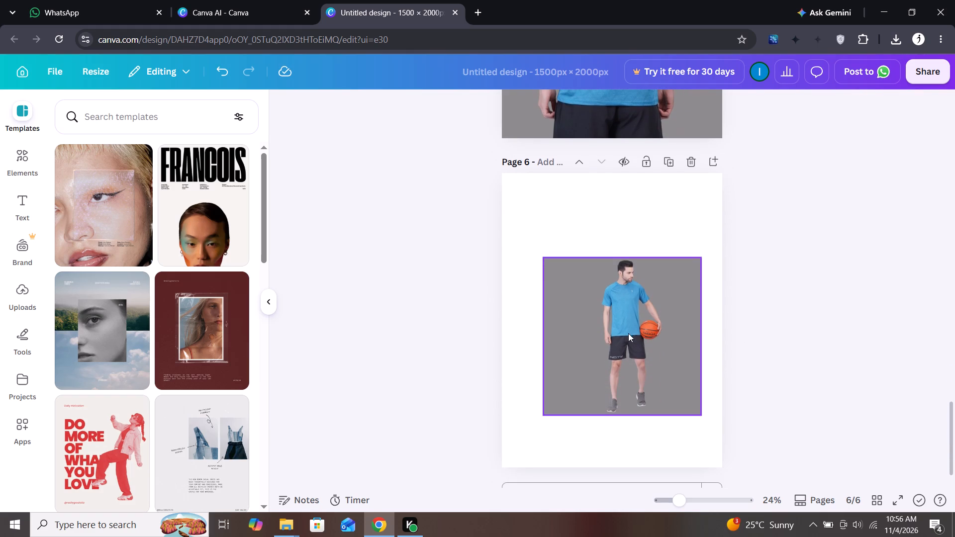
click(628, 329)
drag(622, 255, 603, 194)
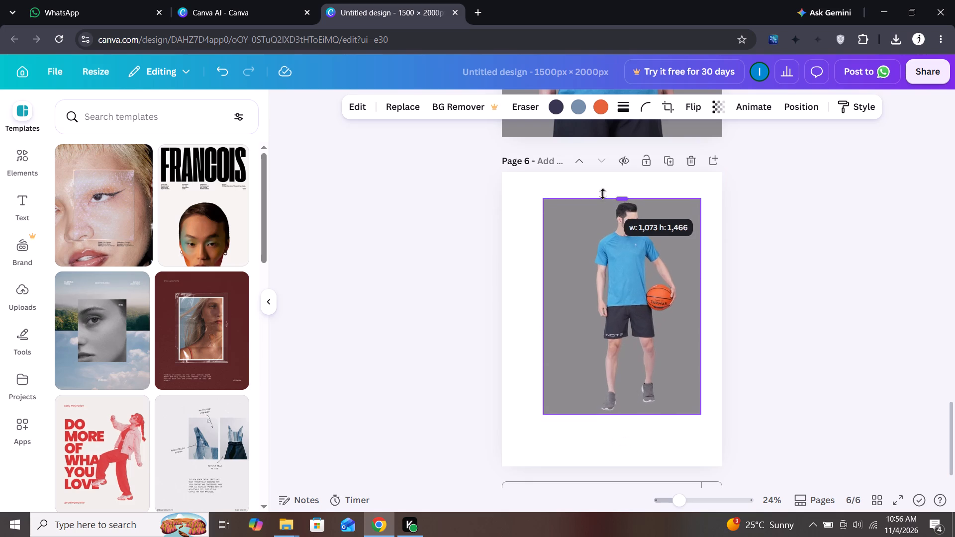
drag(603, 194, 593, 174)
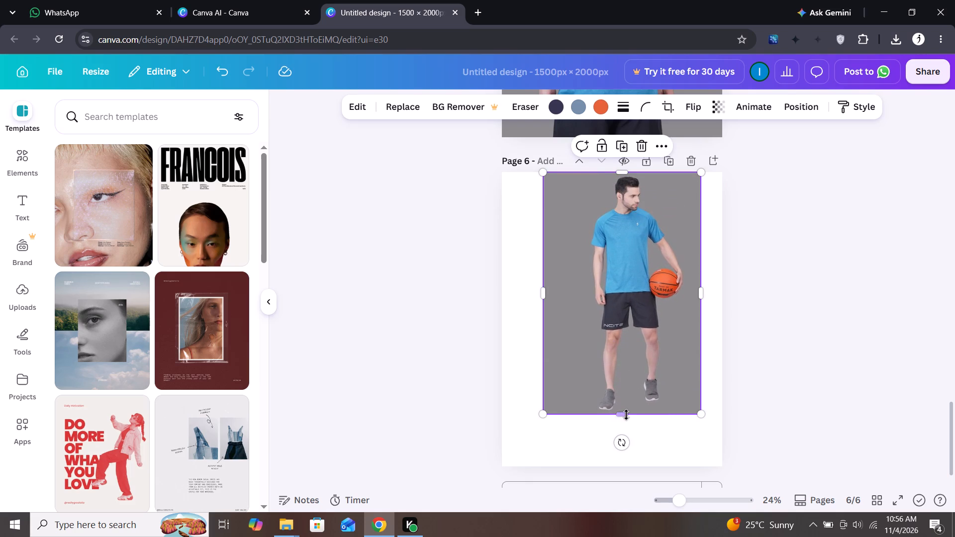
drag(626, 415, 627, 465)
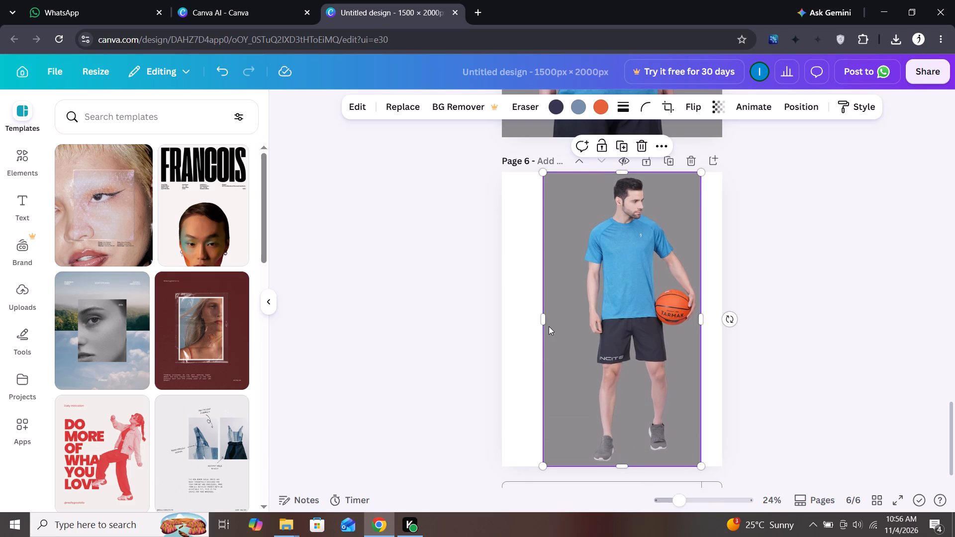
drag(543, 320, 504, 323)
drag(701, 328, 718, 327)
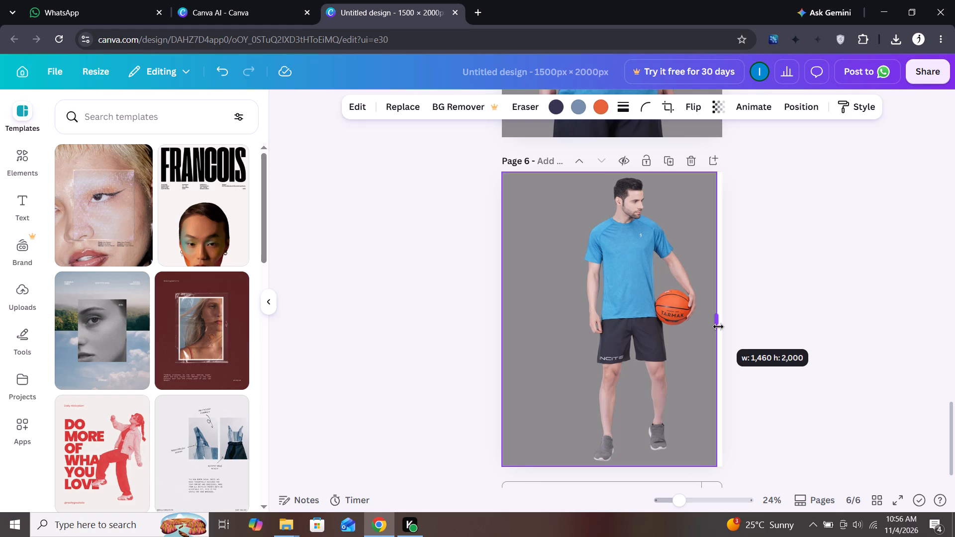
drag(718, 327, 723, 327)
Shift the page 6 photo left past the page edge, re-extend it to the right edge at 1,733 × 2,000 px, and nudge it to centre the model.
drag(694, 330, 658, 334)
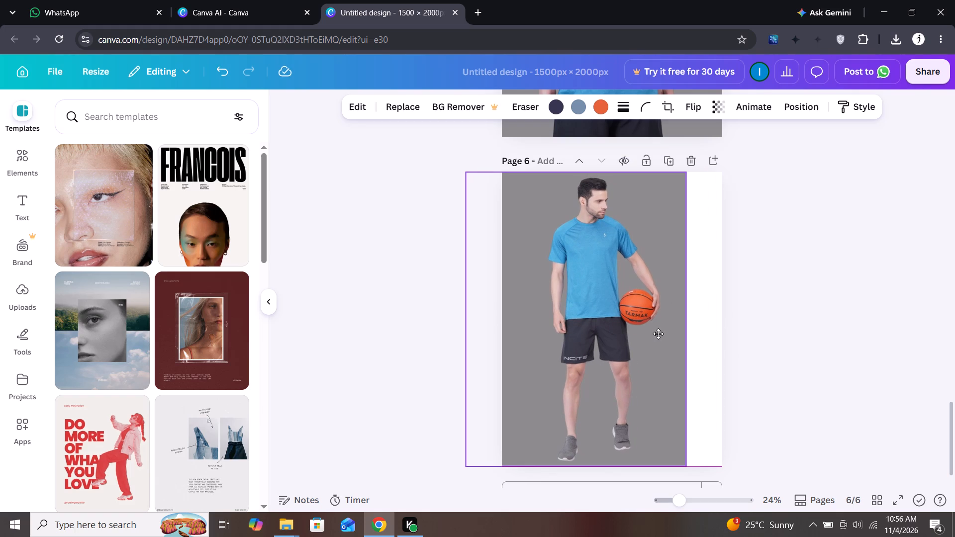
drag(658, 334, 660, 334)
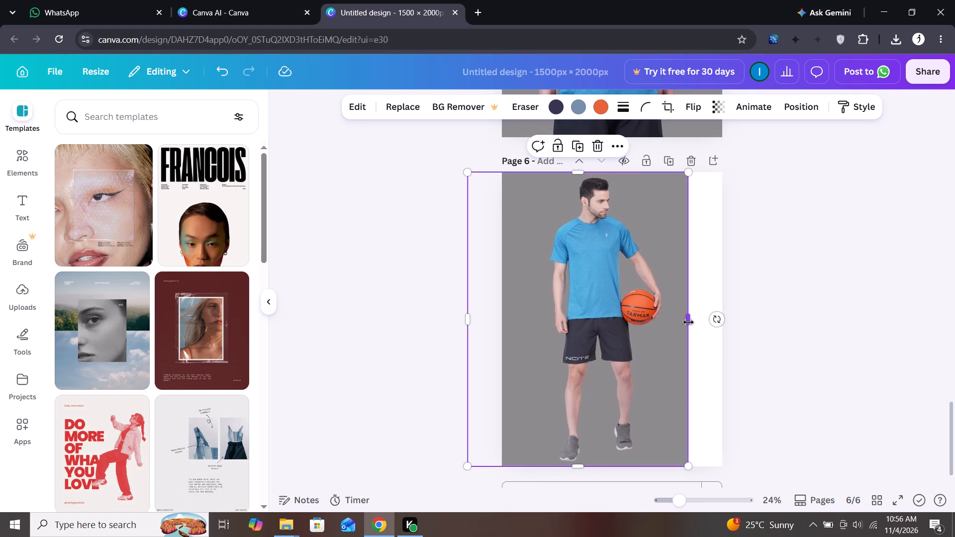
drag(686, 320, 723, 321)
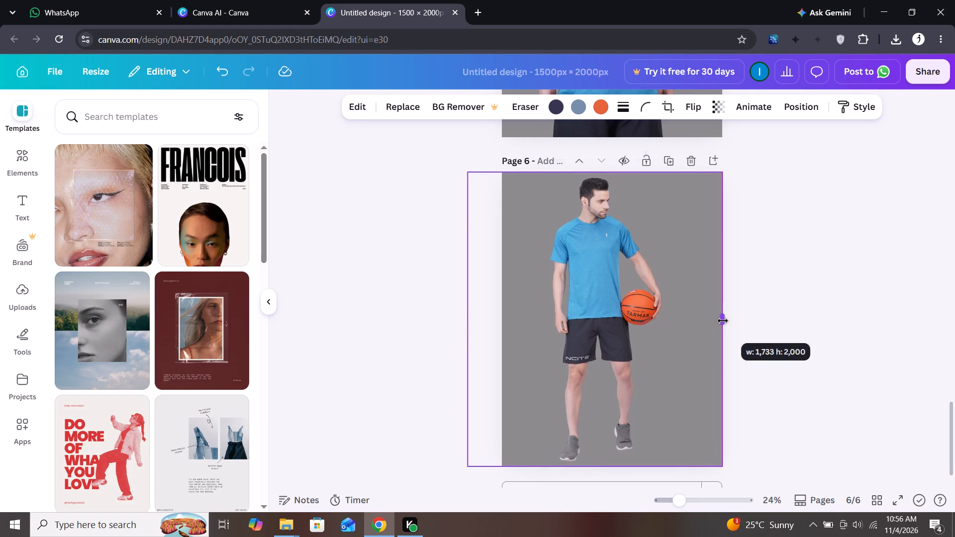
drag(629, 320, 646, 323)
click(812, 338)
scroll(800, 331, down, 8)
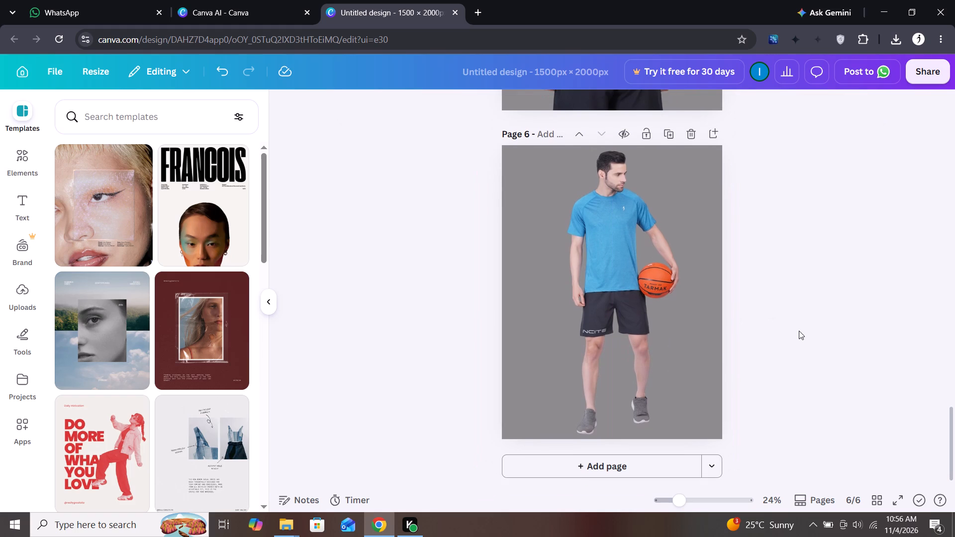
Return to page 1 and open the context options of its front-view photo.
scroll(799, 331, up, 20)
scroll(799, 331, up, 12)
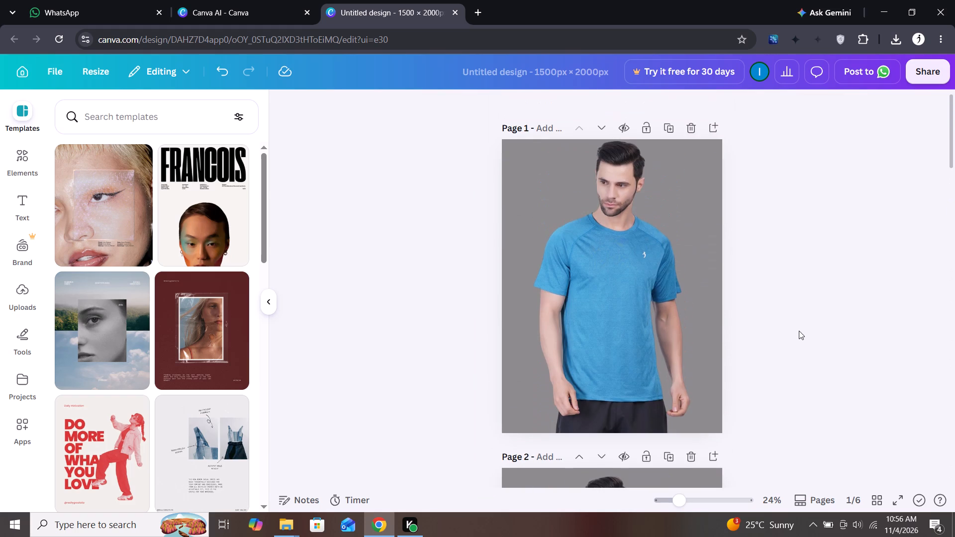
scroll(799, 331, up, 4)
click(664, 228)
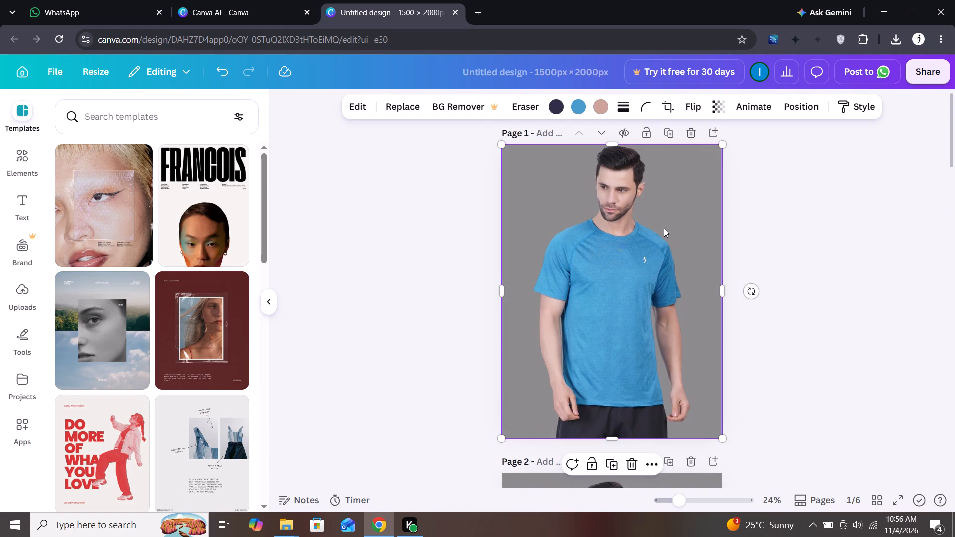
right_click(651, 224)
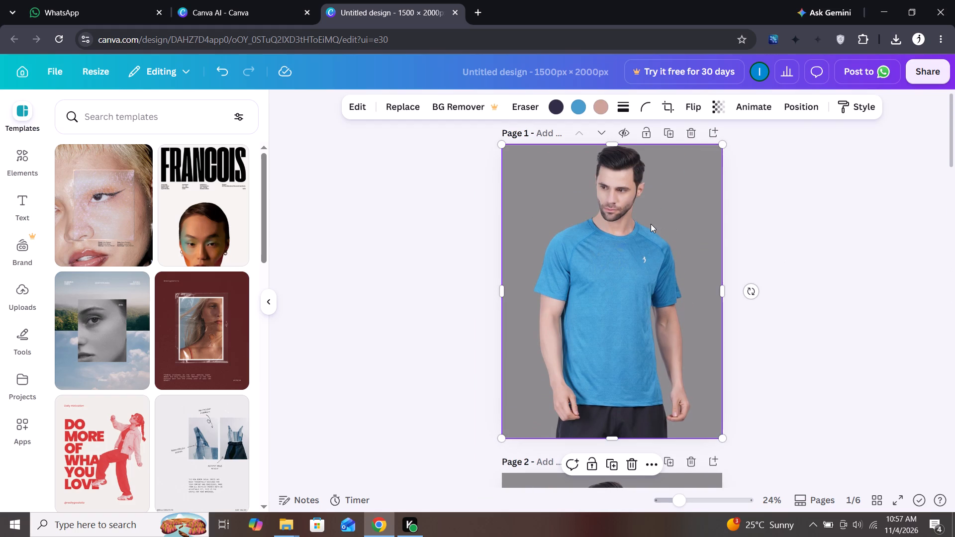
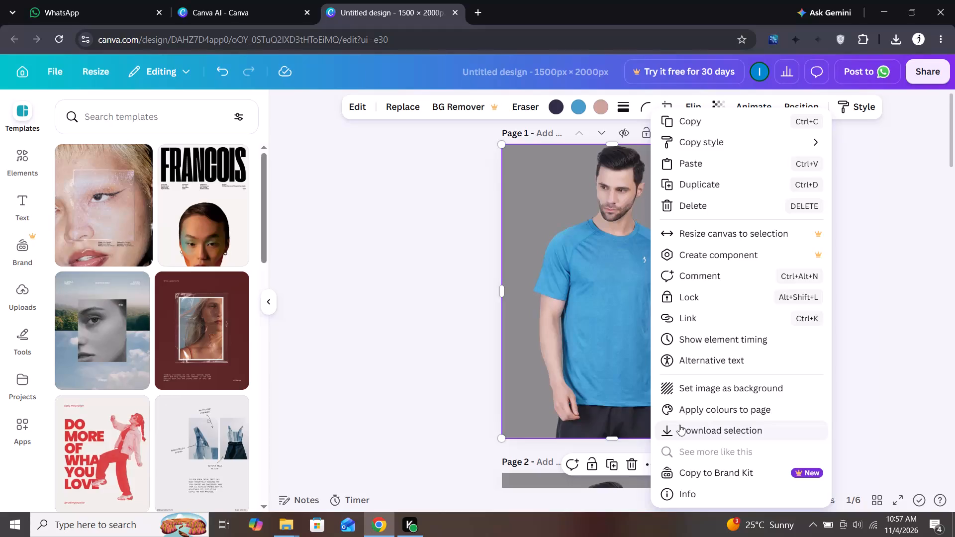
Download the front-view photo on page 1 as a 1,500 × 2,000 px PNG.
click(679, 425)
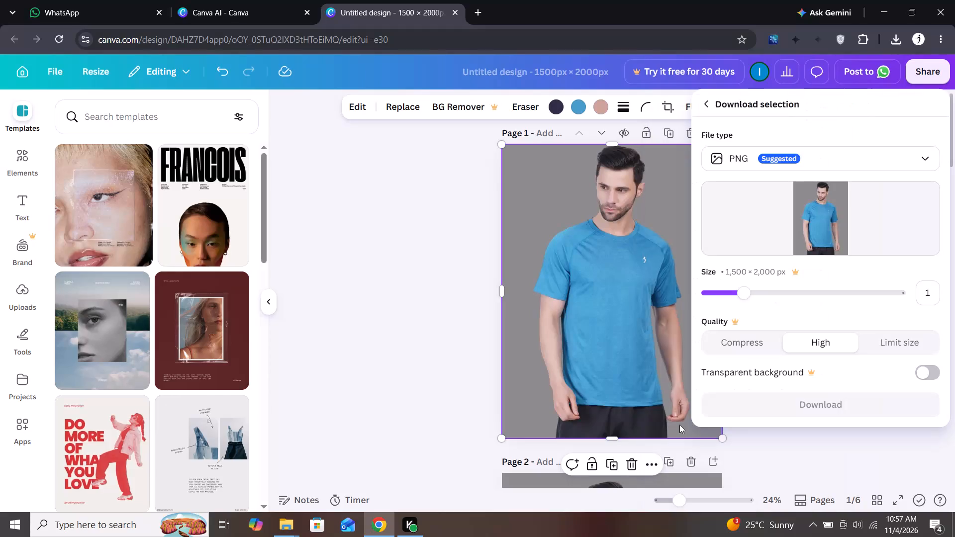
click(754, 406)
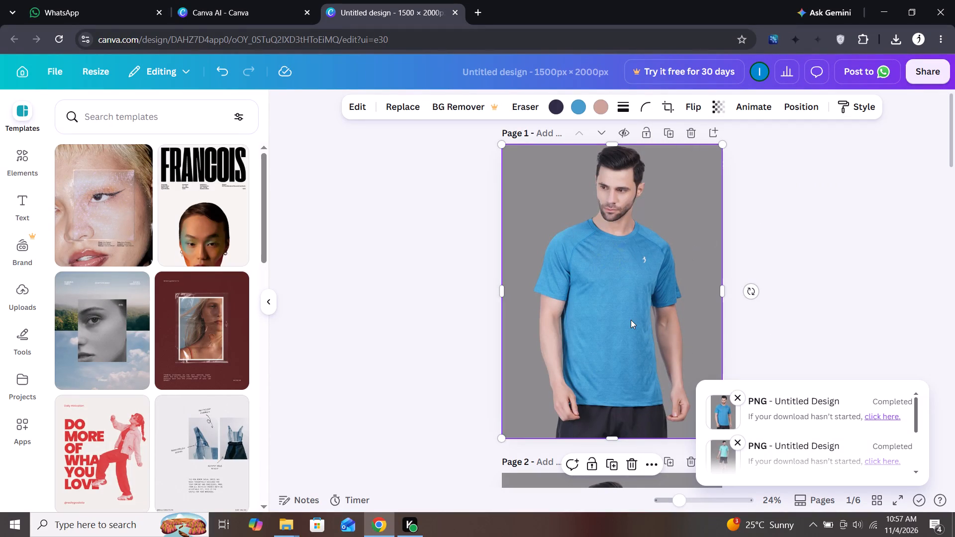
Download the front-facing photo on page 2 on its own as a PNG.
scroll(654, 320, down, 5)
click(605, 305)
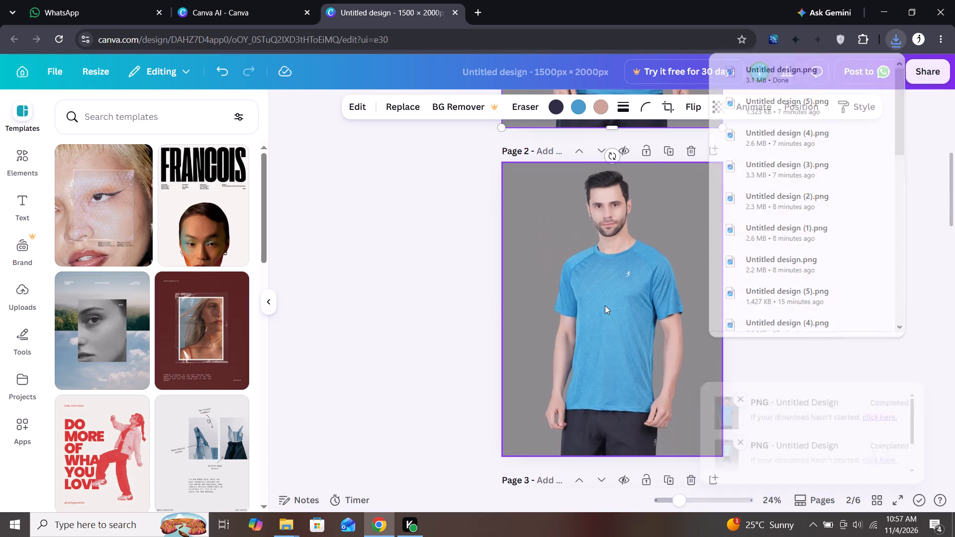
right_click(605, 305)
click(646, 425)
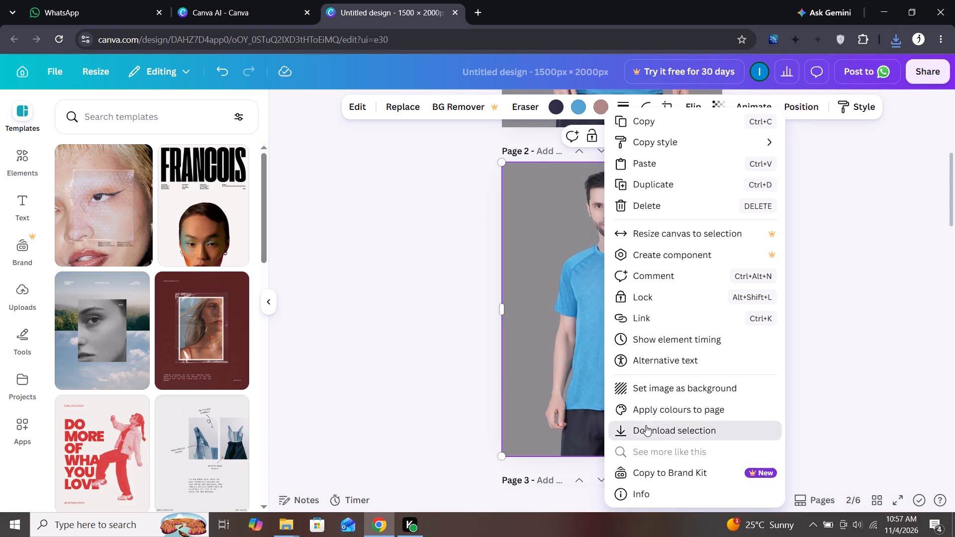
click(764, 405)
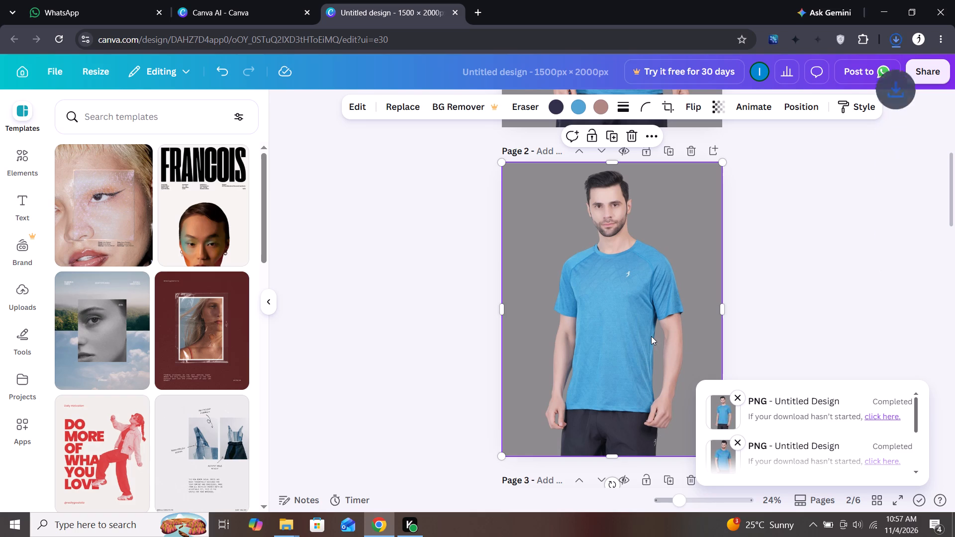
Download the angled-view photo on page 3 on its own as a 1,500 × 2,000 px PNG.
scroll(651, 336, down, 6)
click(606, 299)
right_click(602, 295)
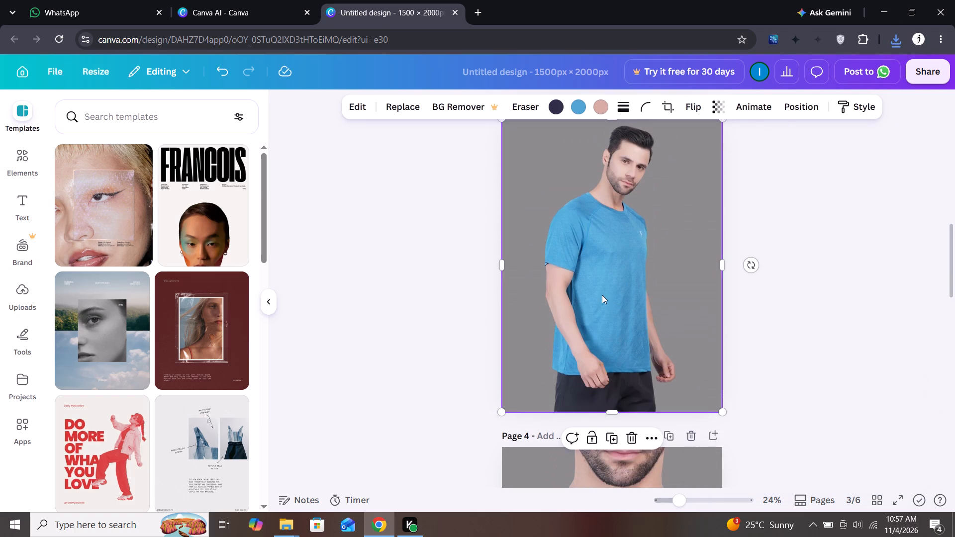
click(662, 424)
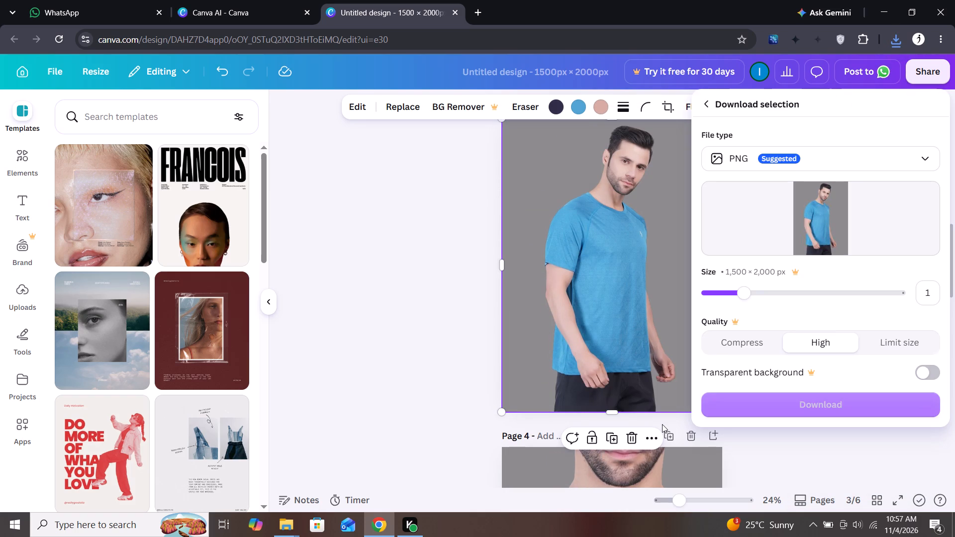
click(764, 395)
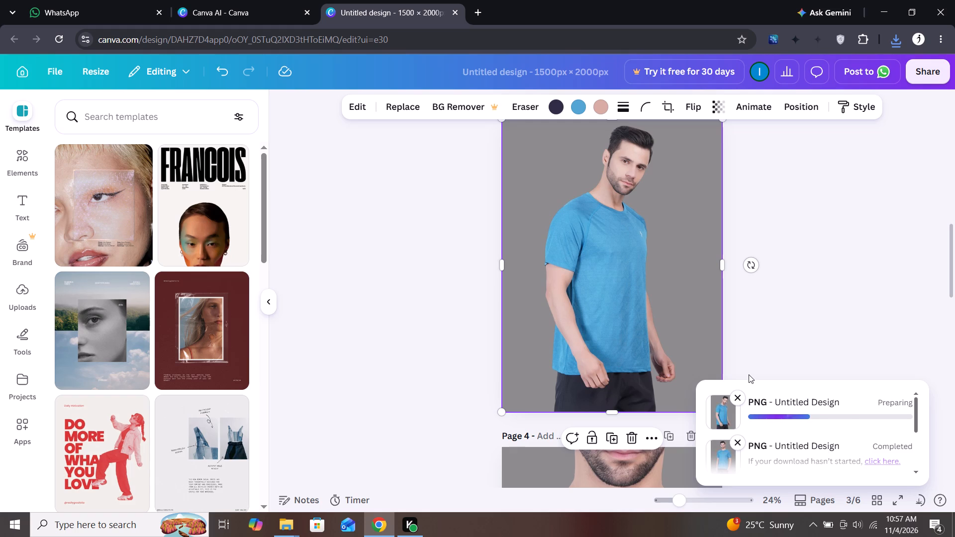
Download the close-up chest photo on page 4 on its own as a 1,650 × 2,000 px PNG.
scroll(687, 336, down, 4)
scroll(678, 331, up, 1)
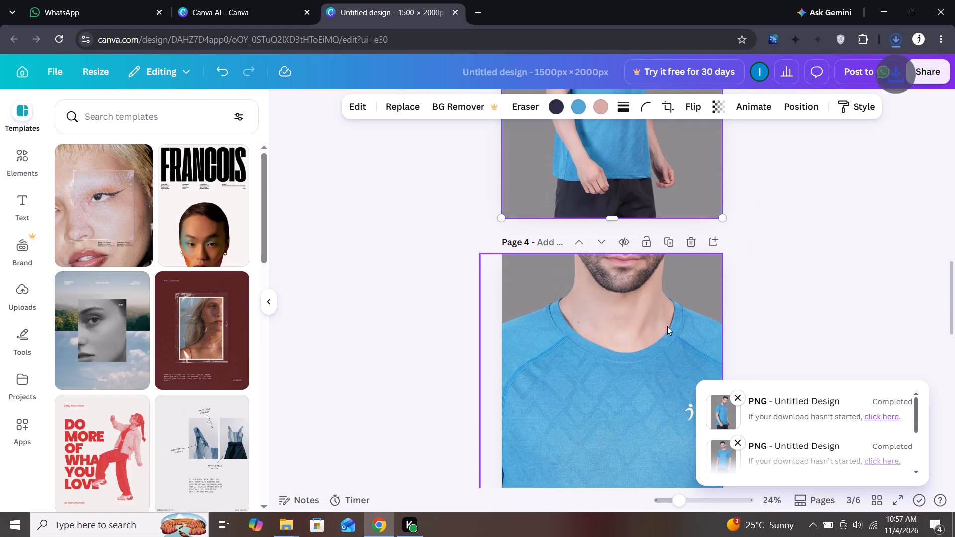
scroll(607, 313, down, 2)
click(590, 297)
right_click(590, 297)
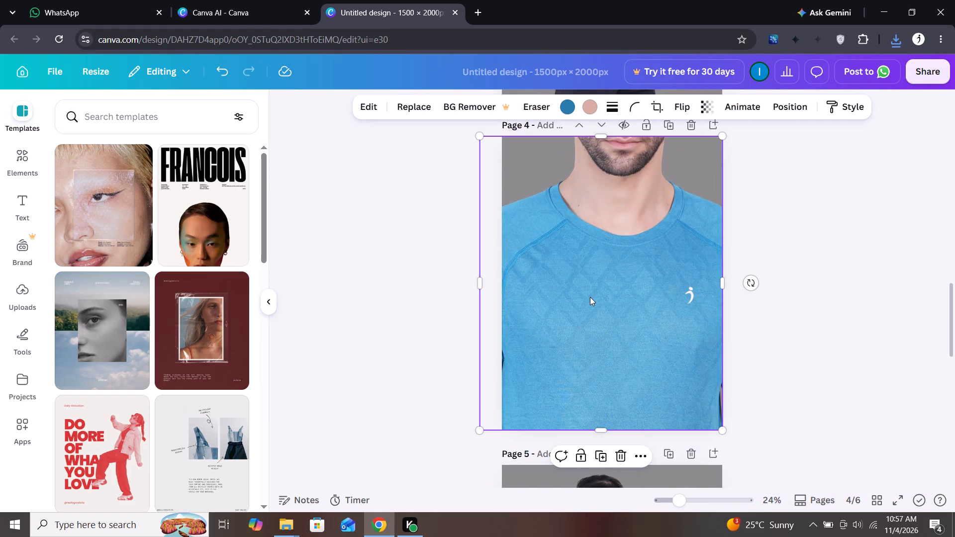
click(648, 430)
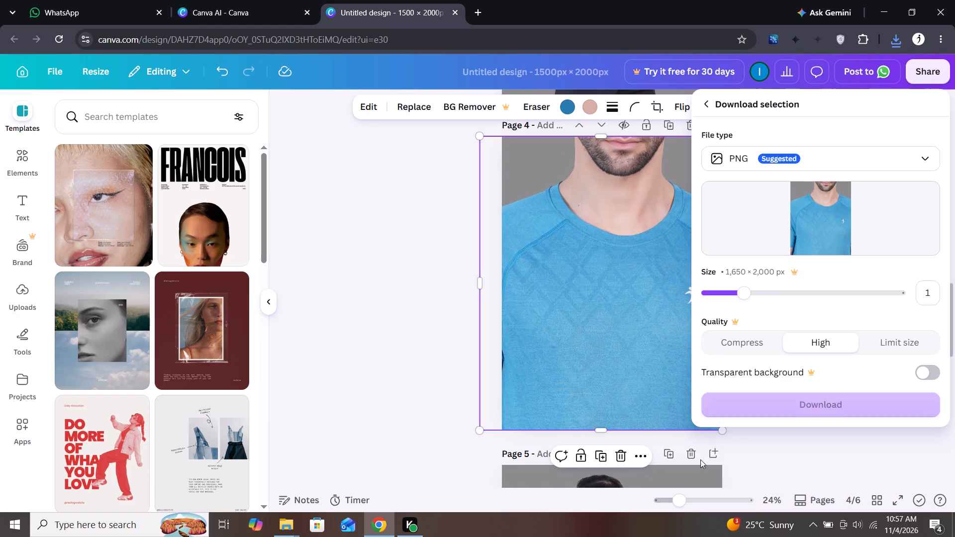
click(842, 413)
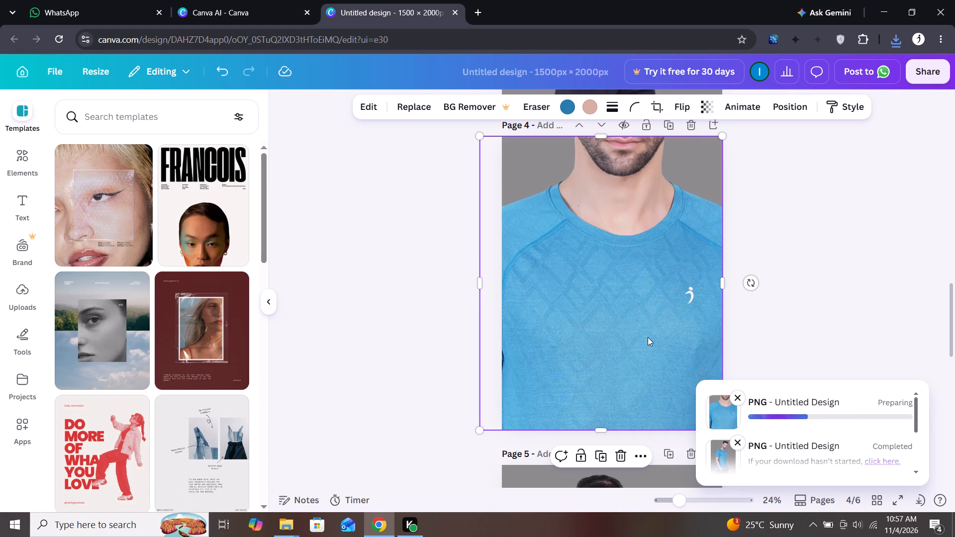
Download the back-view photo on page 5 on its own as a 1,500 × 2,000 px PNG.
scroll(649, 337, down, 6)
scroll(649, 337, up, 1)
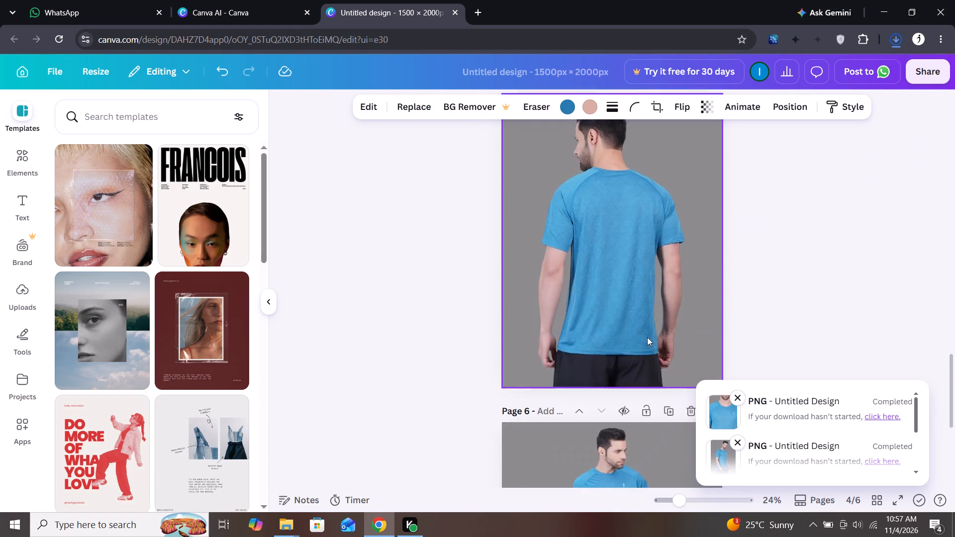
click(594, 306)
right_click(594, 306)
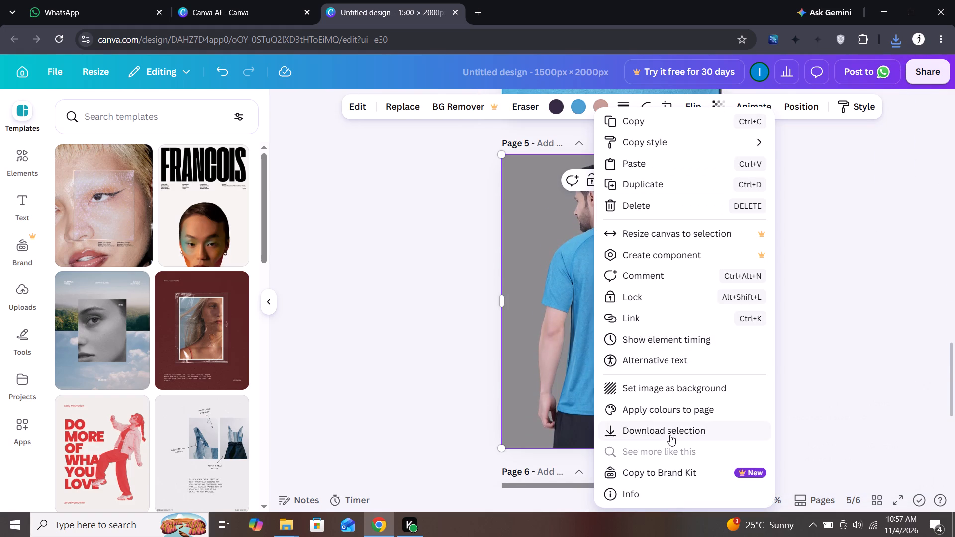
click(670, 435)
click(781, 407)
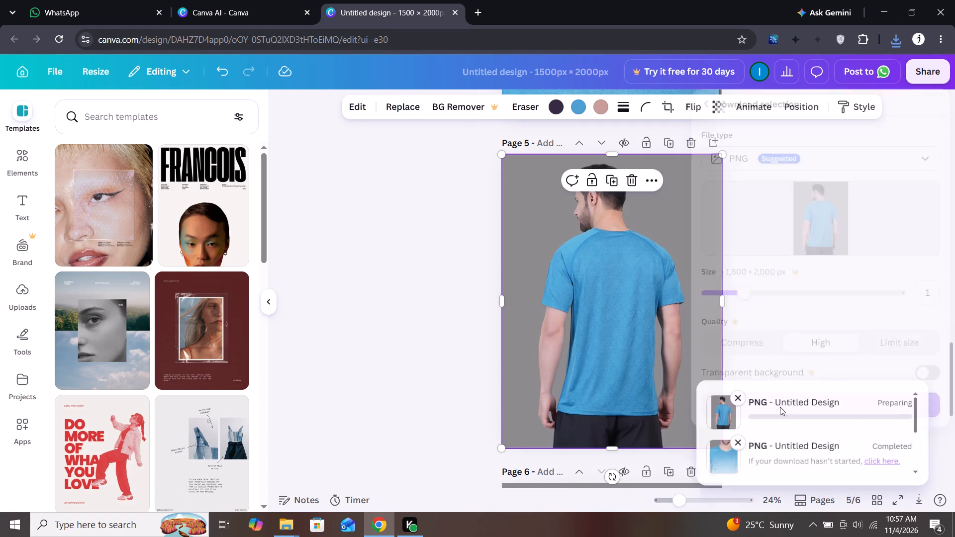
Download the full-length basketball photo on page 6 on its own as a 1,733 × 2,000 px PNG.
scroll(670, 374, down, 5)
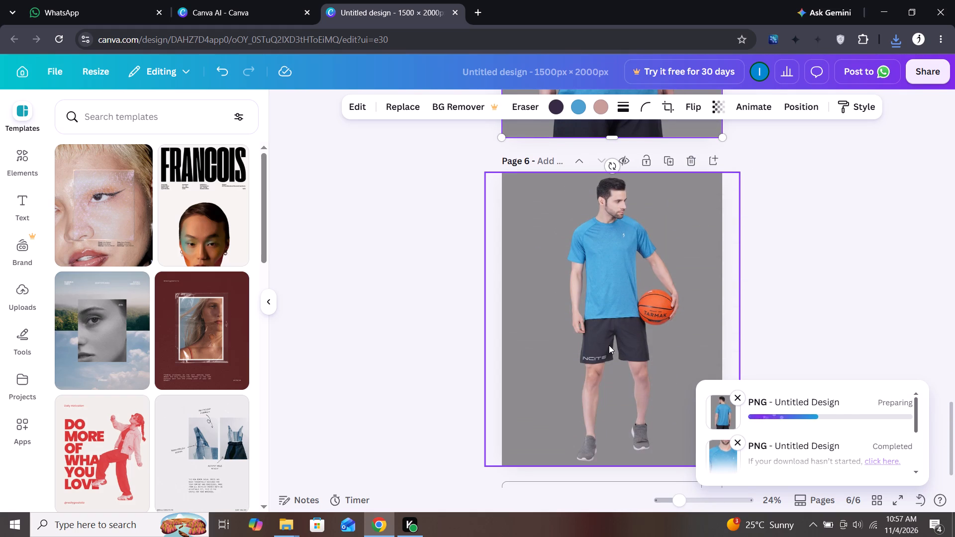
click(609, 345)
right_click(609, 345)
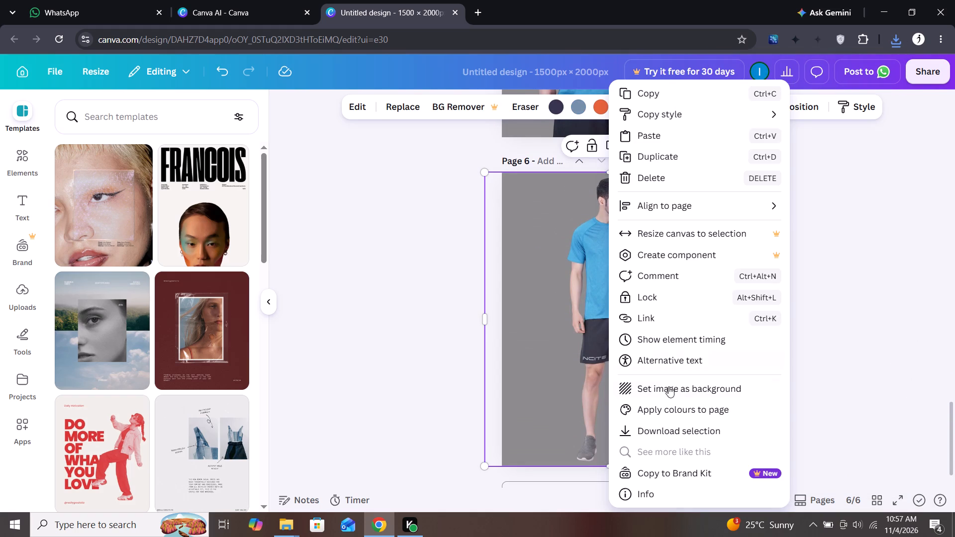
click(672, 427)
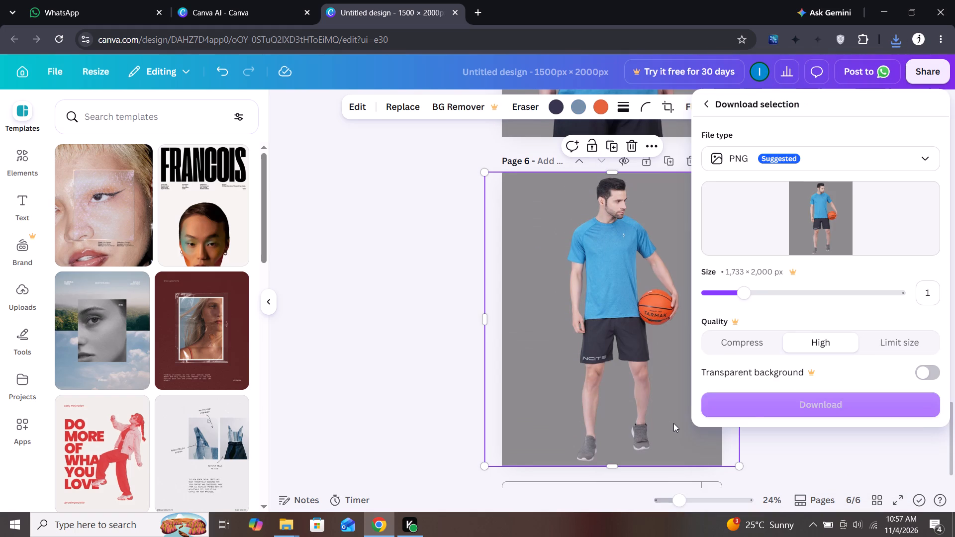
click(753, 397)
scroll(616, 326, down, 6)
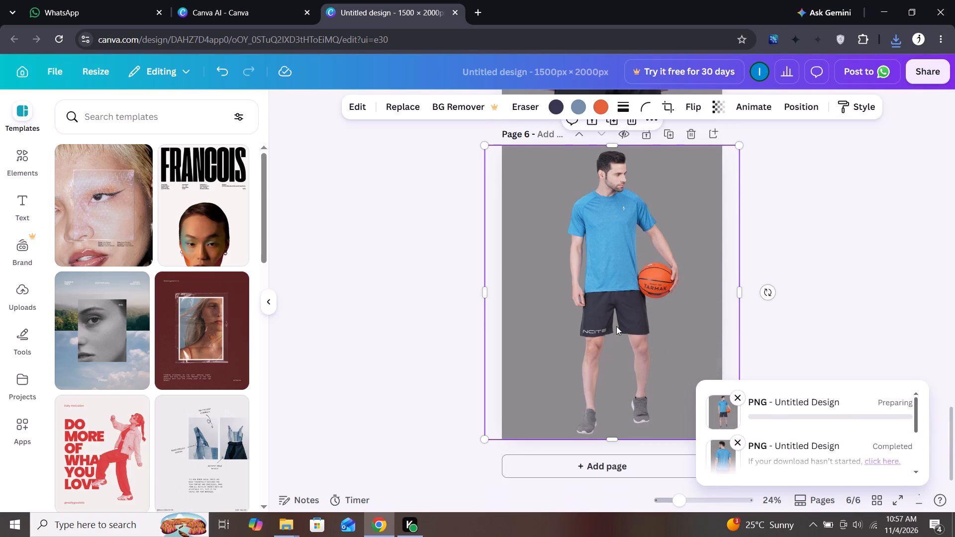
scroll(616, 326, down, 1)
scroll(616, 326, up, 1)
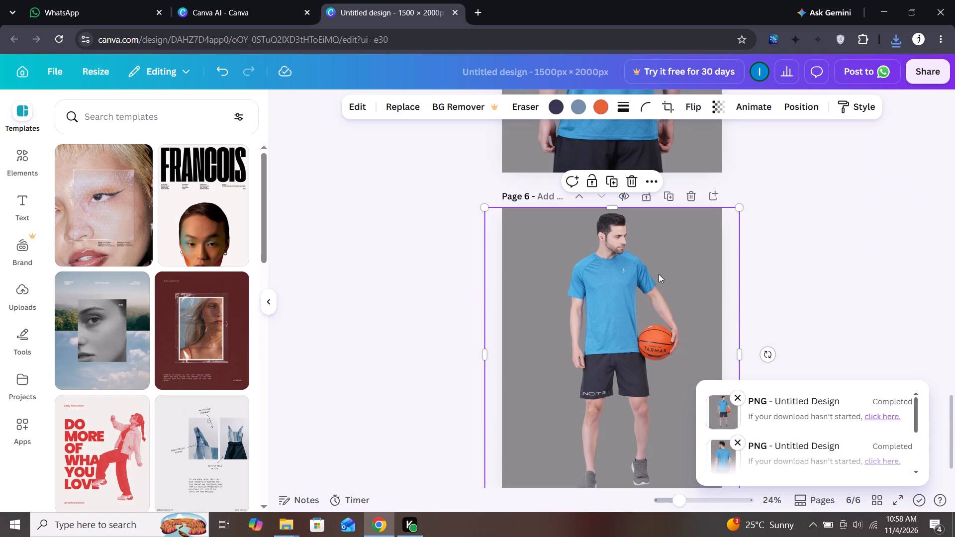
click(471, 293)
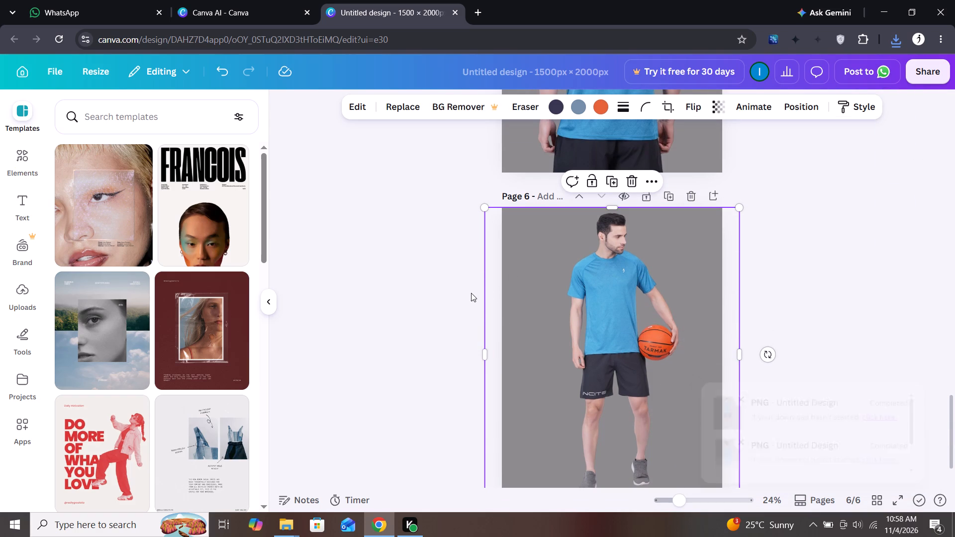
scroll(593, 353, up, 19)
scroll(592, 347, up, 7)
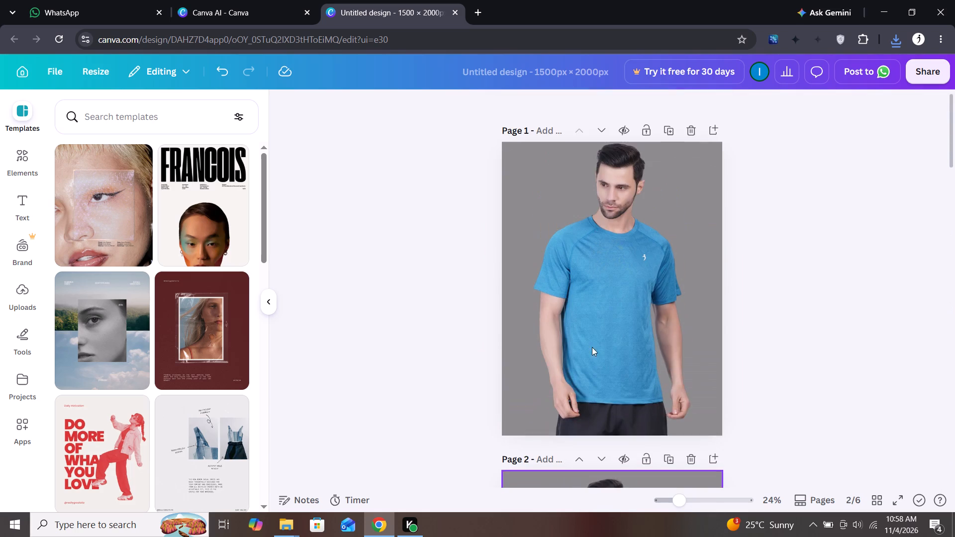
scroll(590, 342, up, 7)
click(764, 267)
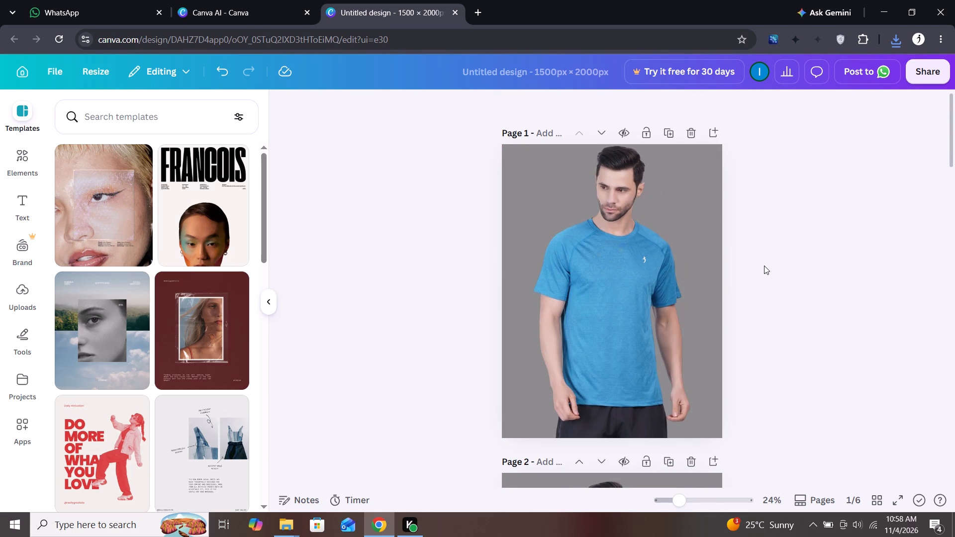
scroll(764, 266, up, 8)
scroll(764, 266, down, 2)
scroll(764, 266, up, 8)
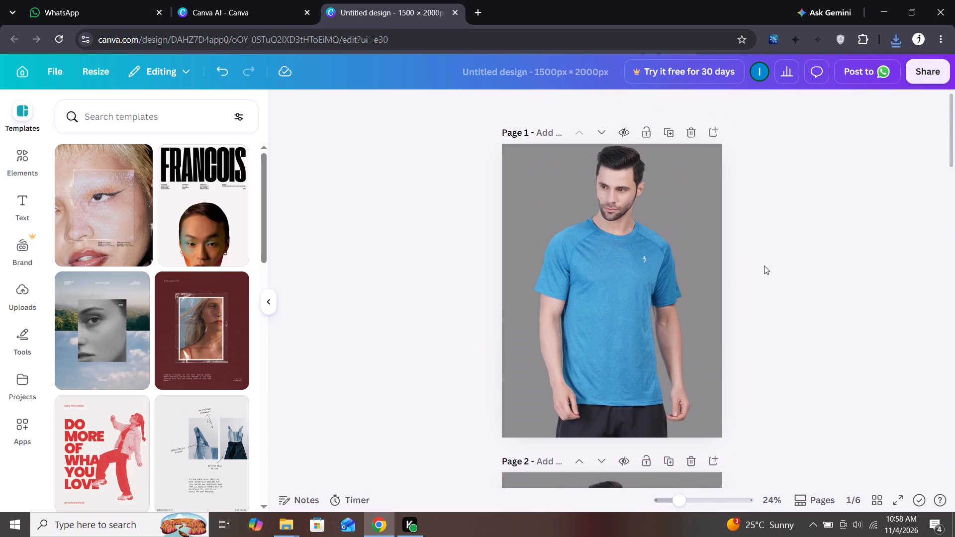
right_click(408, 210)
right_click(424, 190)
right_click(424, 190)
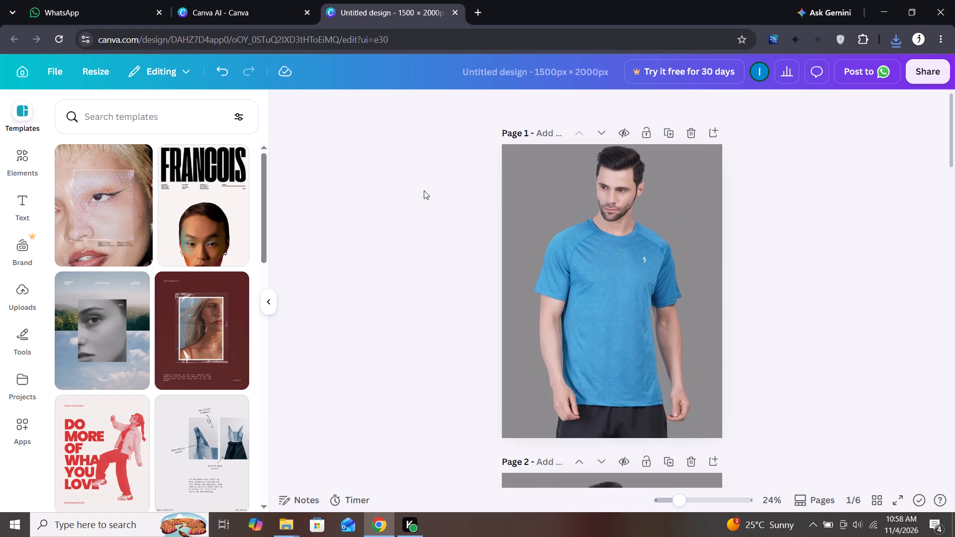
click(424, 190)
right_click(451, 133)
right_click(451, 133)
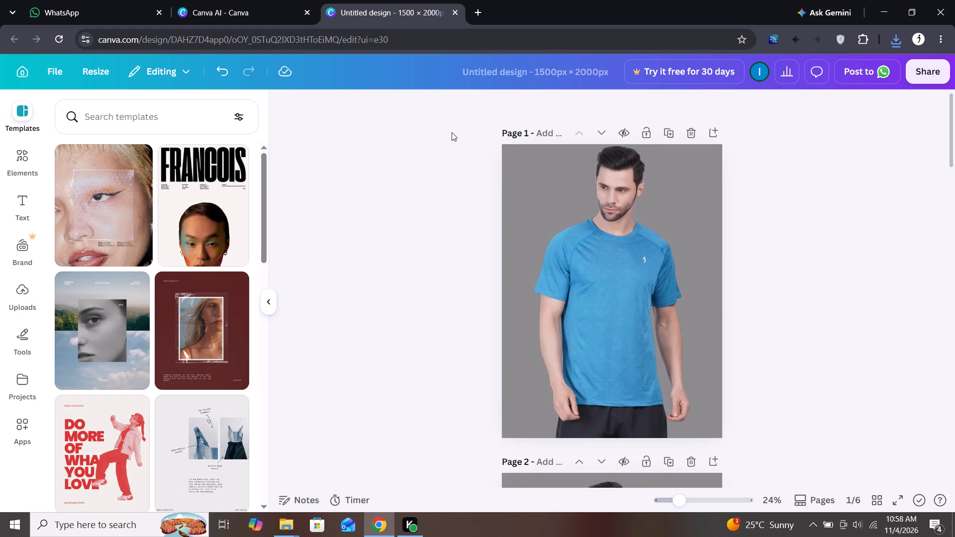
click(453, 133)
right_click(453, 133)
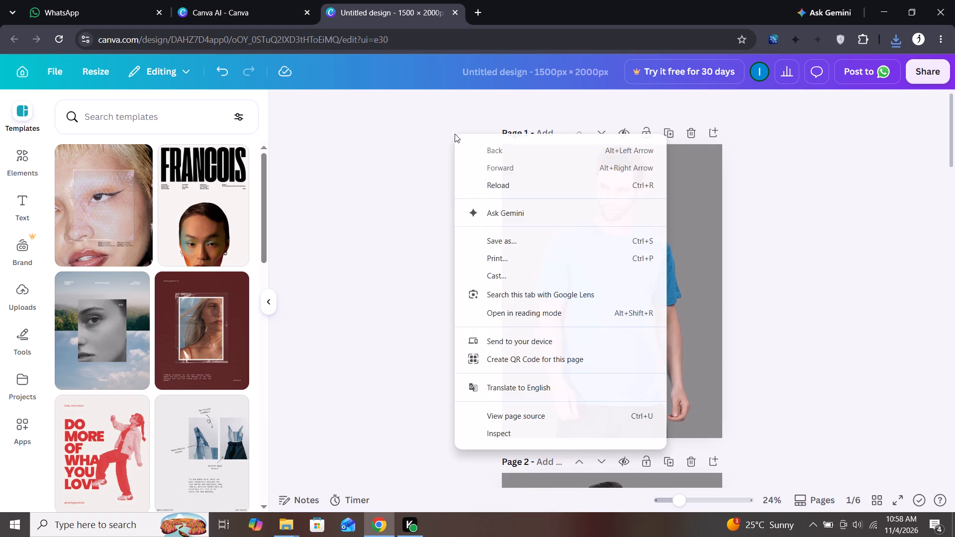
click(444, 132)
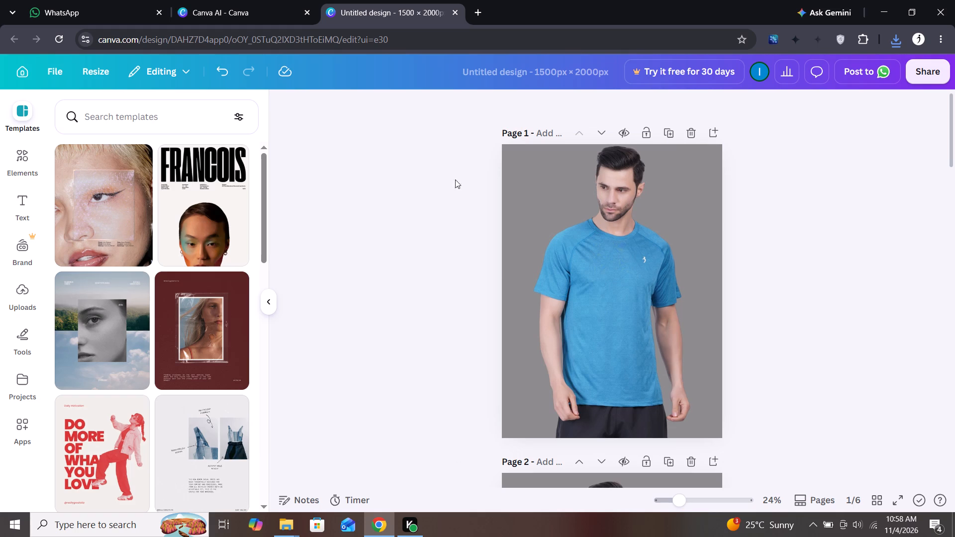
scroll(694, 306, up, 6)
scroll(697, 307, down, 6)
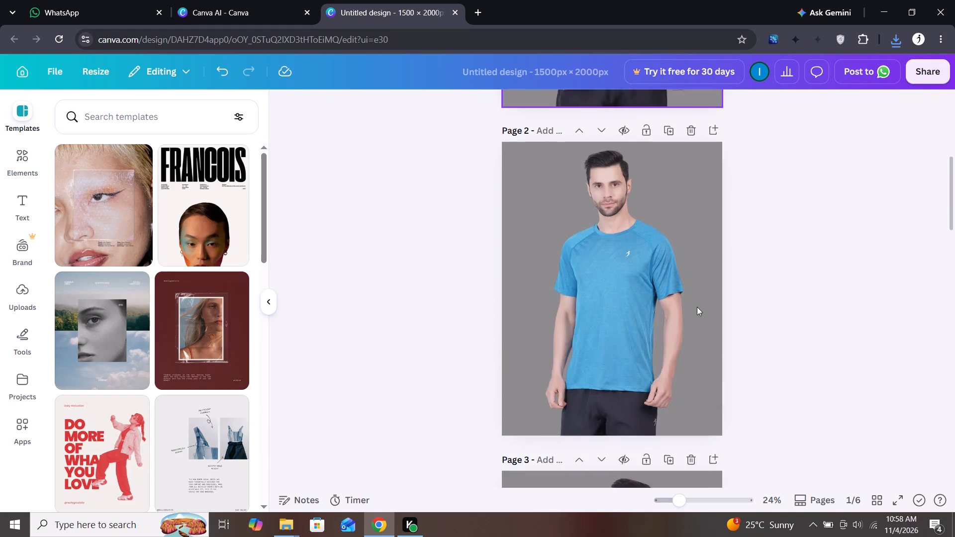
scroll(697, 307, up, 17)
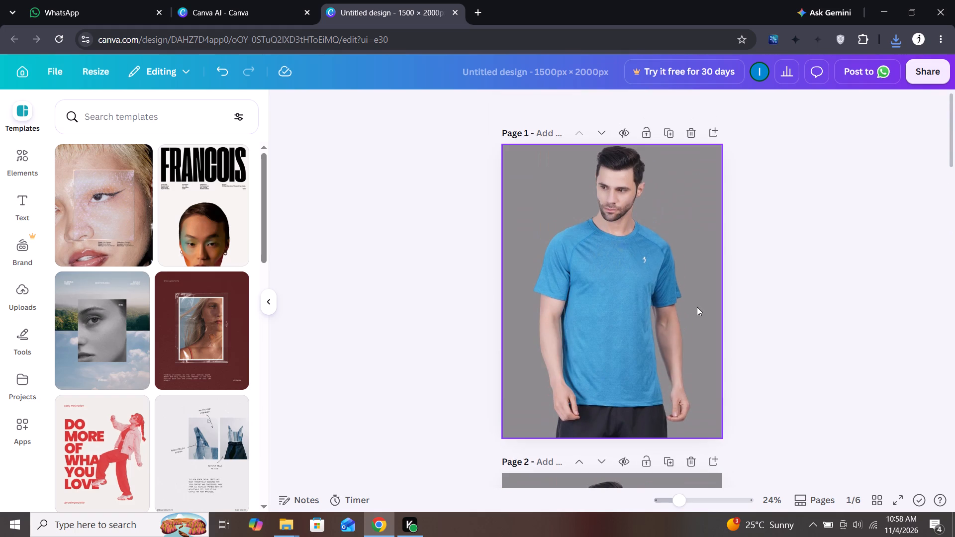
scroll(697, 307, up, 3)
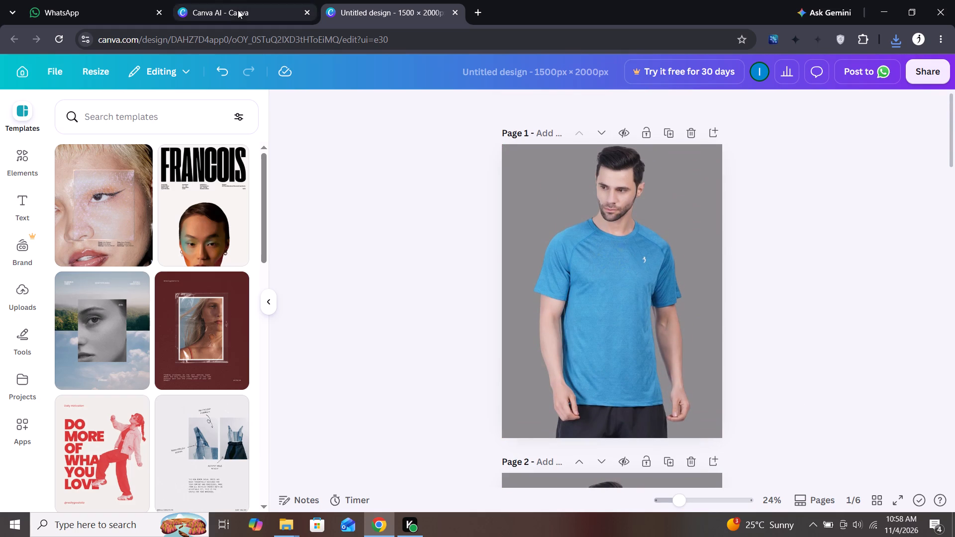
Move the six Untitled design PNG exports from Downloads into the ICMTE3017 folder.
click(282, 525)
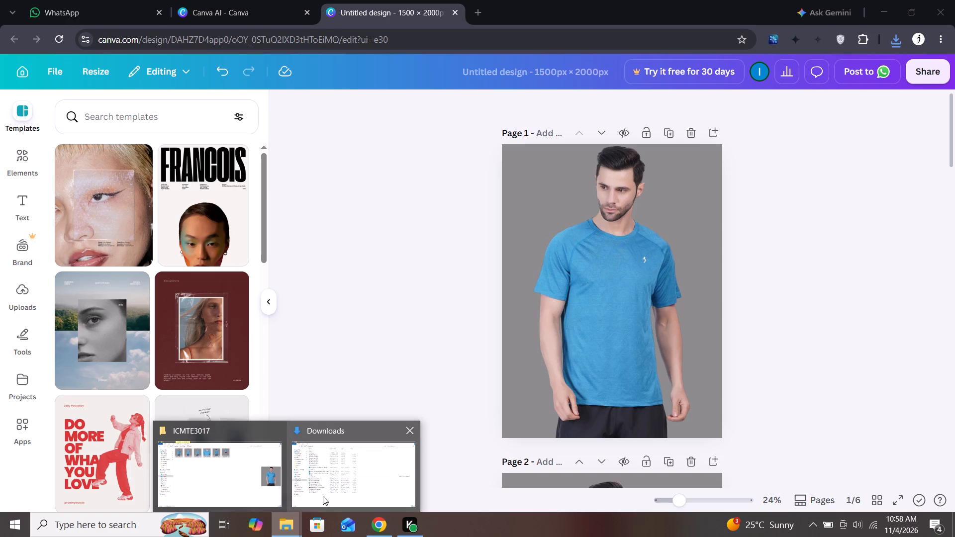
click(327, 493)
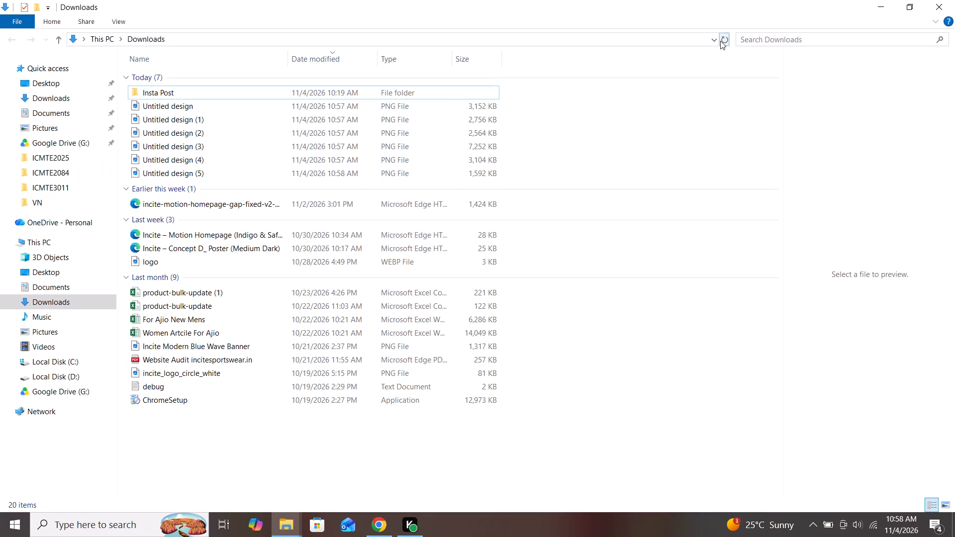
click(720, 41)
drag(510, 158, 225, 87)
right_click(225, 87)
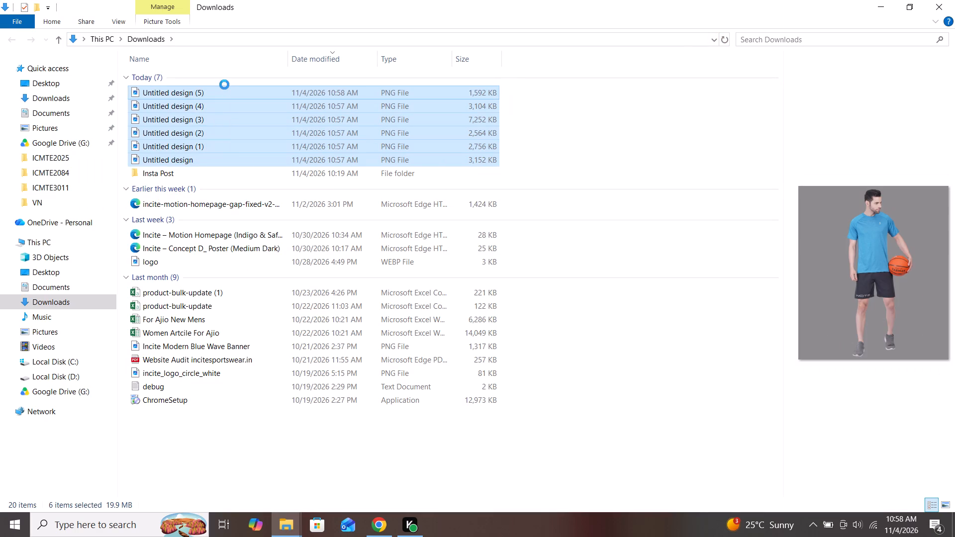
click(256, 380)
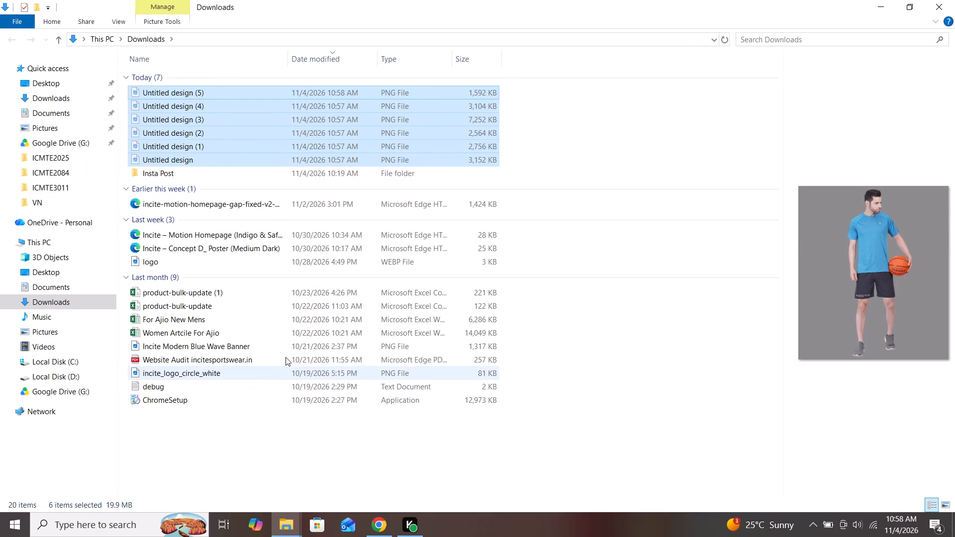
click(294, 528)
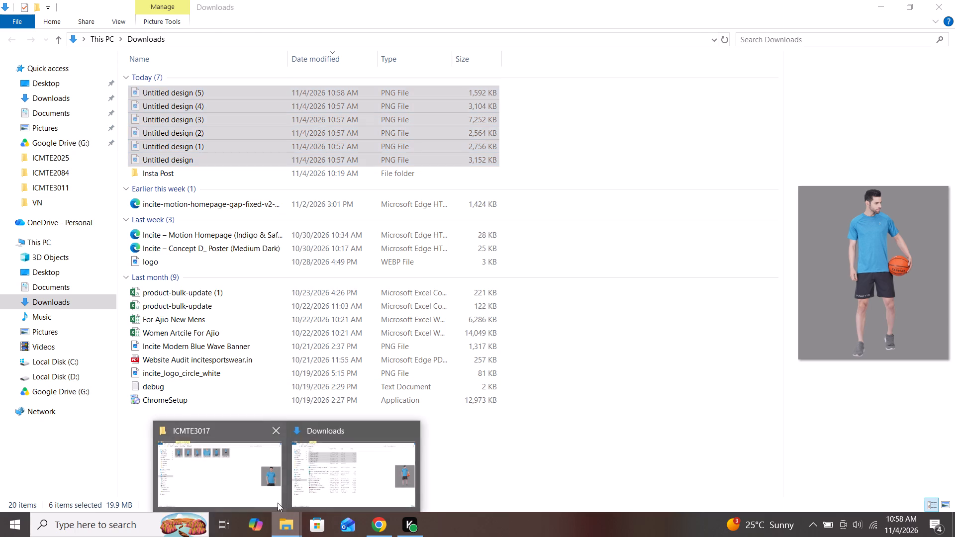
click(252, 489)
click(334, 239)
right_click(326, 212)
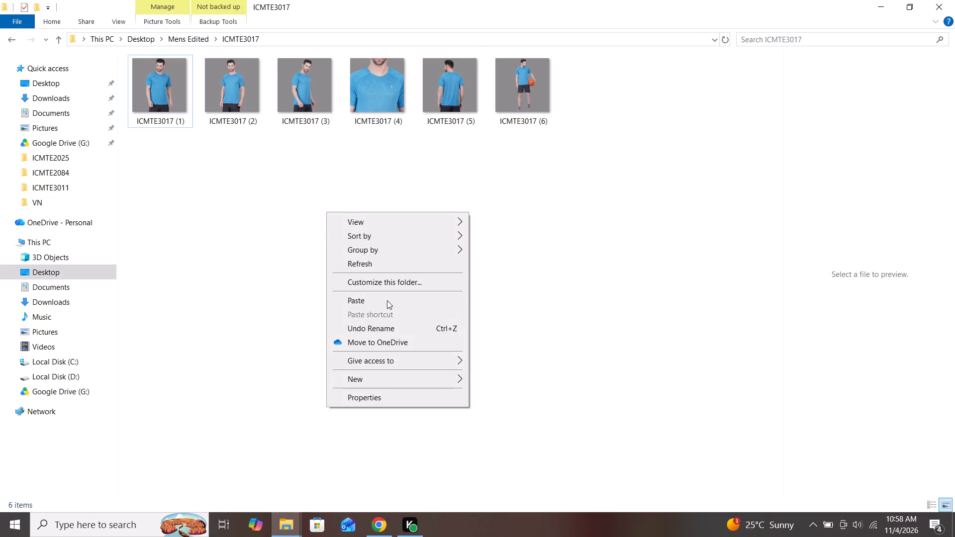
click(386, 301)
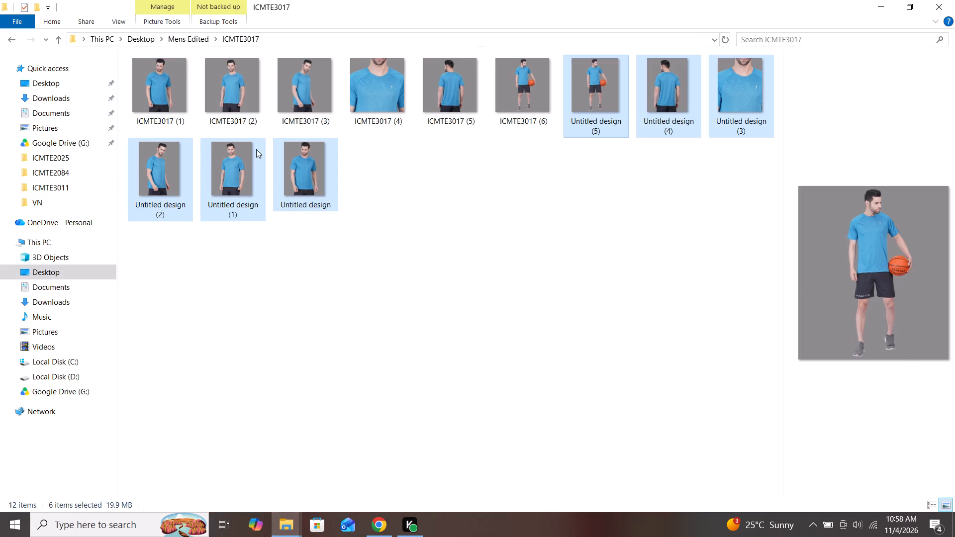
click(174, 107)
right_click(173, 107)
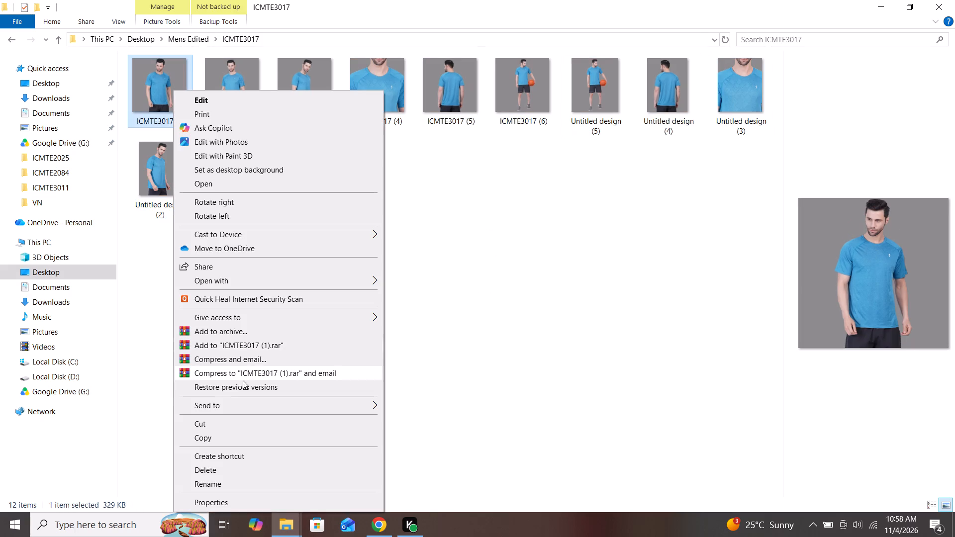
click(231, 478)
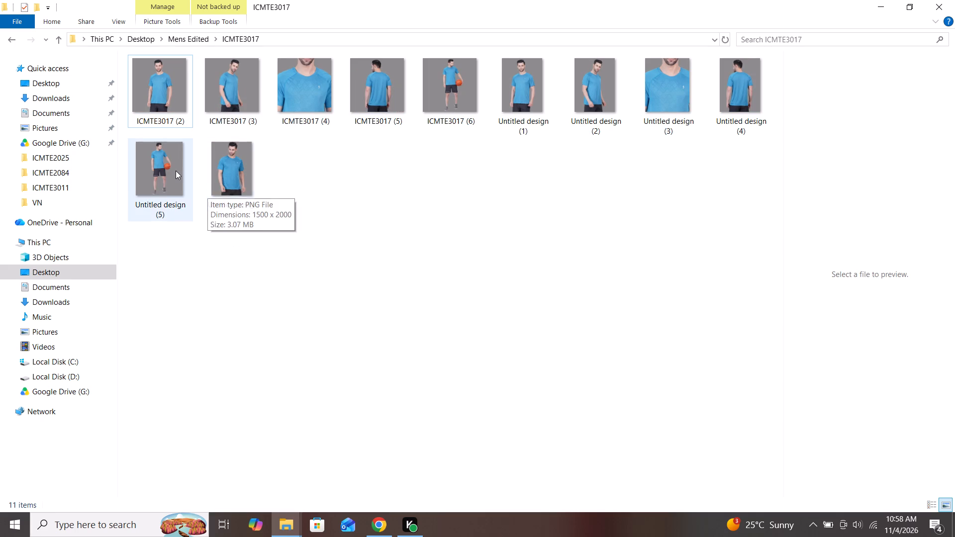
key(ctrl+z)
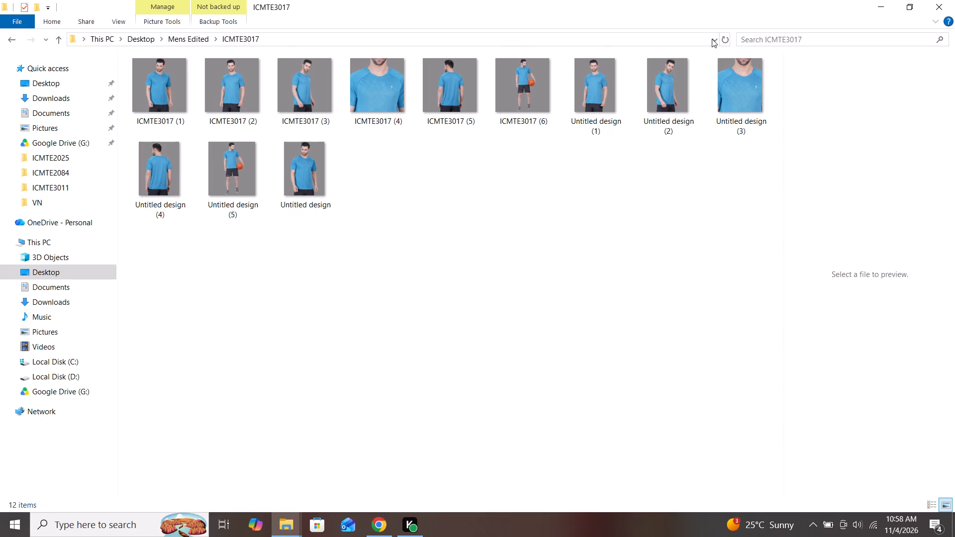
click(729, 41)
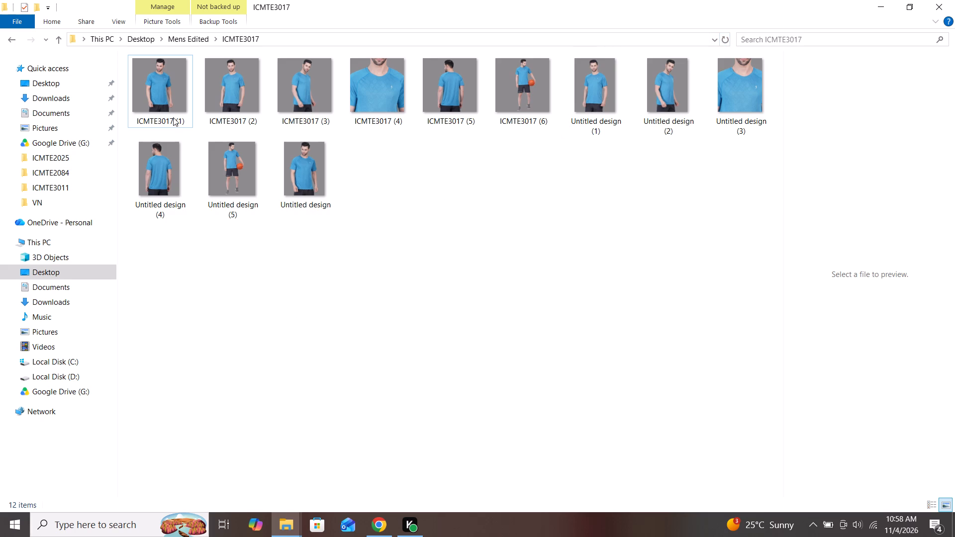
Copy the file name text ICMTE3017 (1) from the original photo without renaming it.
click(173, 117)
right_click(173, 117)
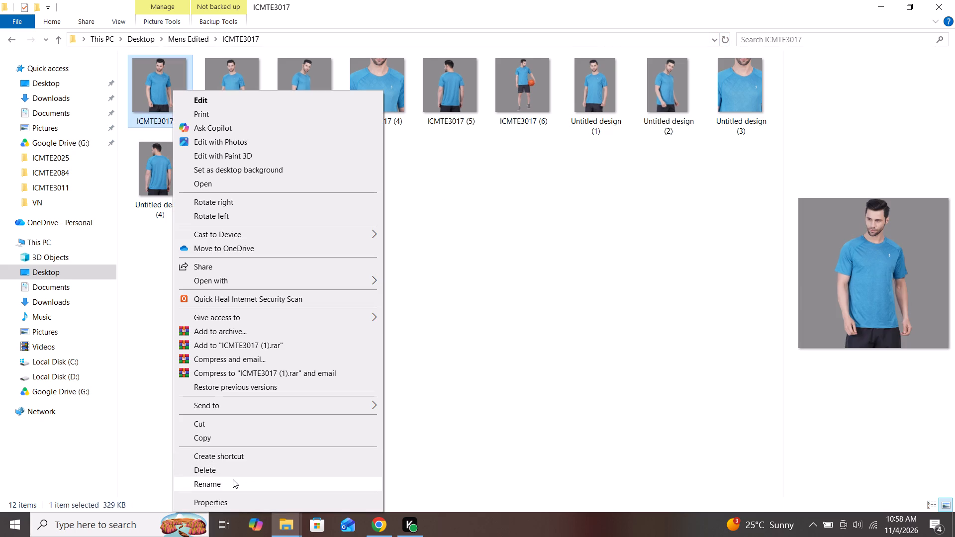
click(233, 479)
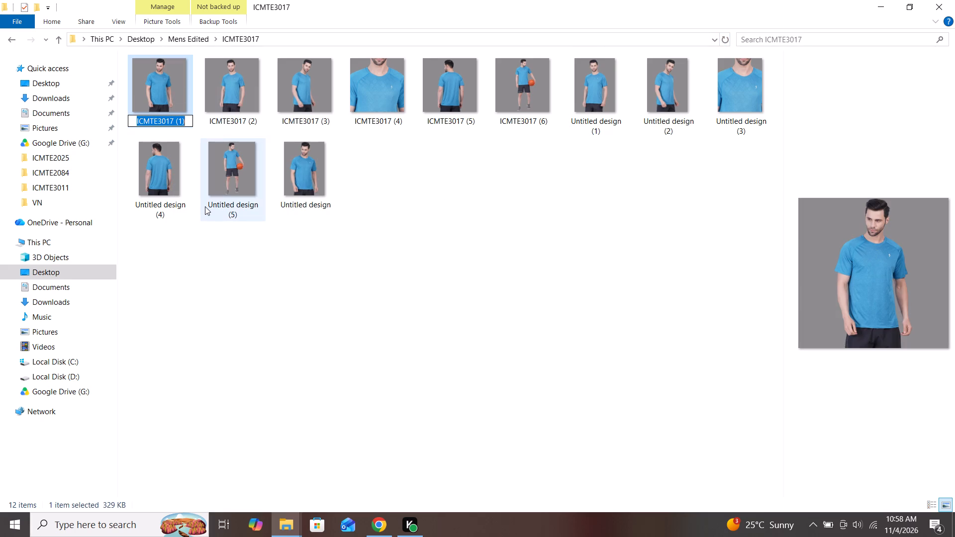
key(ctrl+c)
key(ctrl+c)
key(ctrl+c)
click(182, 298)
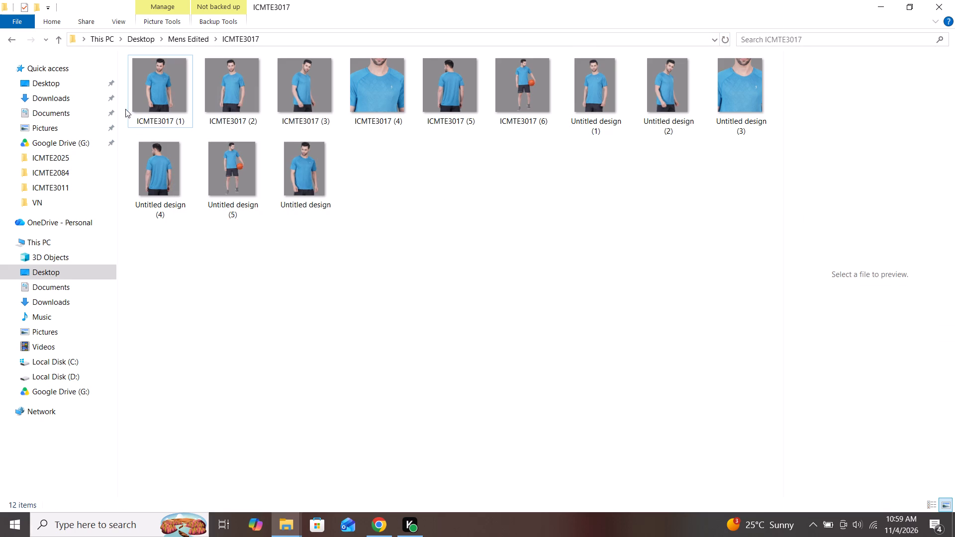
Delete the six original photos, ICMTE3017 (1) to (6), from the ICMTE3017 folder.
drag(125, 109, 531, 108)
key(ctrl+d)
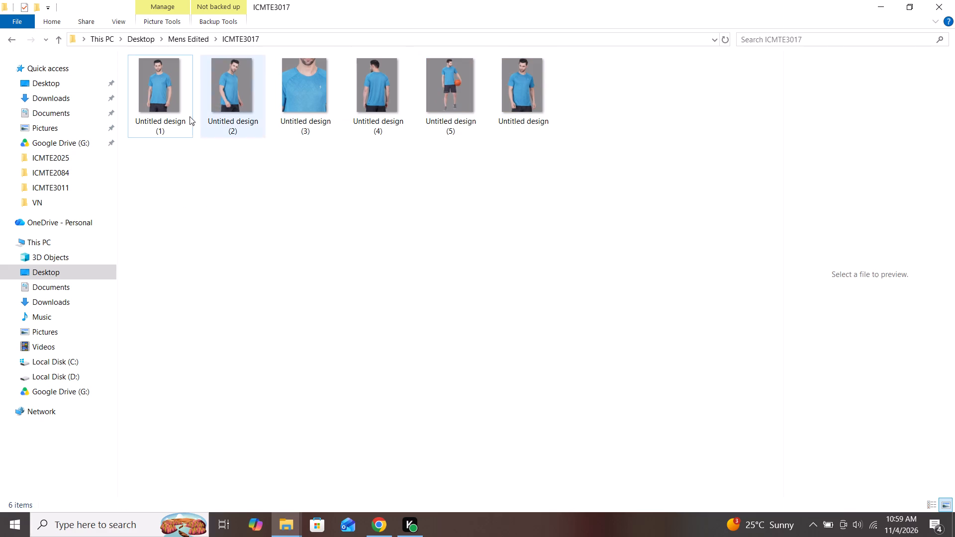
Rename the front-view export Untitled design (1) as ICMTE3017 (1).
click(187, 114)
key(F2)
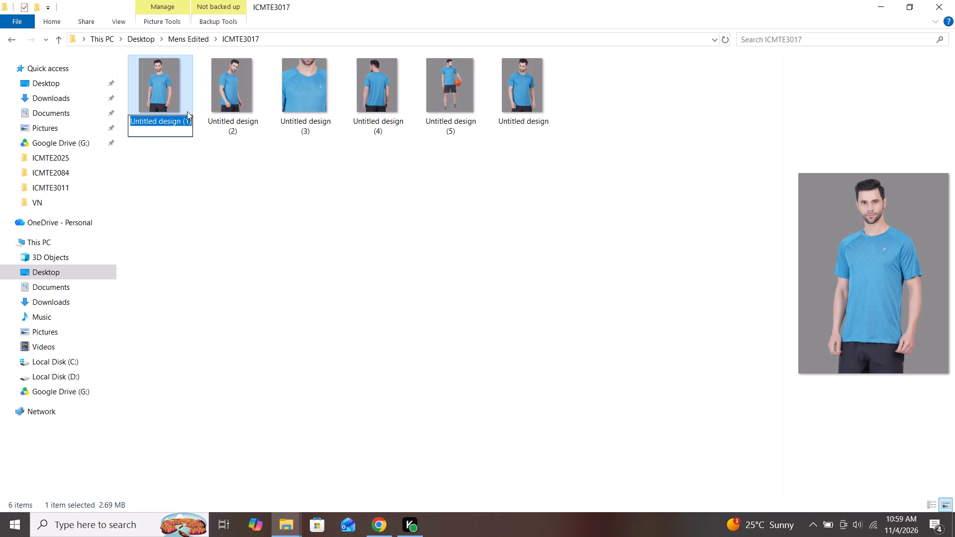
key(ctrl+v)
key(Return)
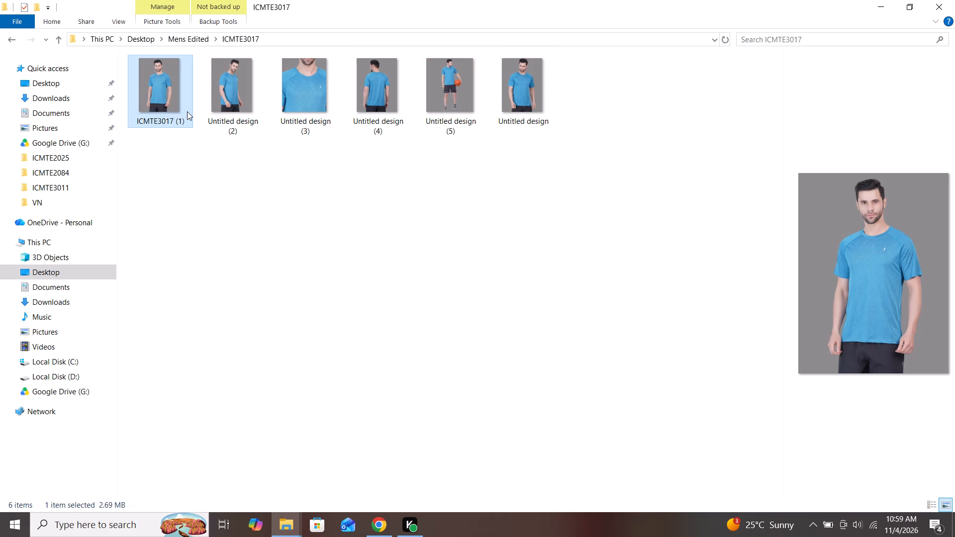
Rename the angled-view export Untitled design (2) as ICMTE3017 (2).
click(234, 126)
key(F2)
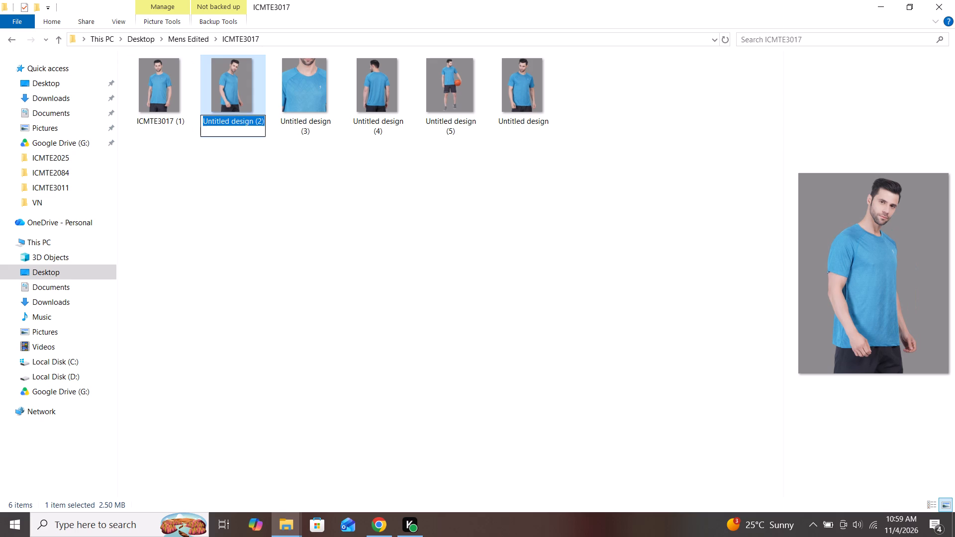
key(ctrl+v)
key(BackSpace)
key(BackSpace)
key(2)
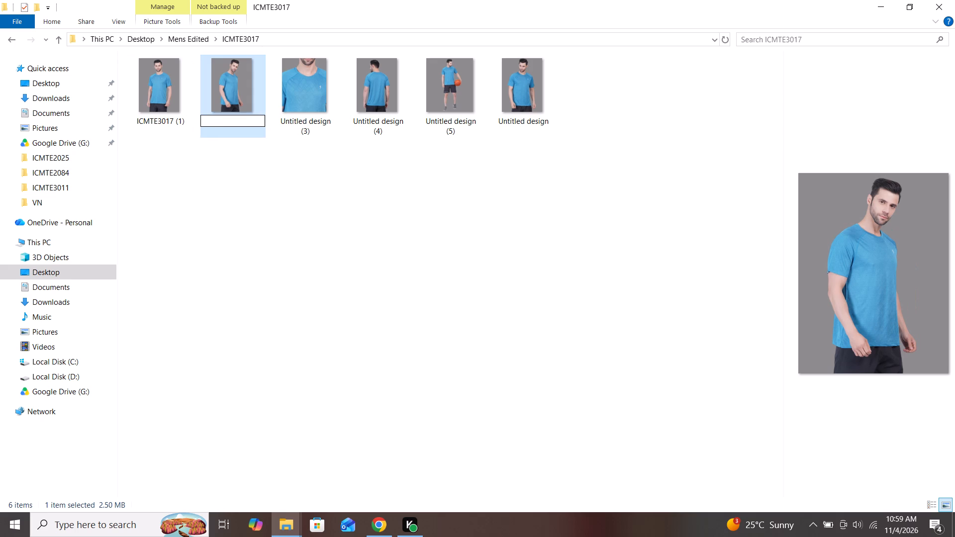
key(shift+parenright)
key(Return)
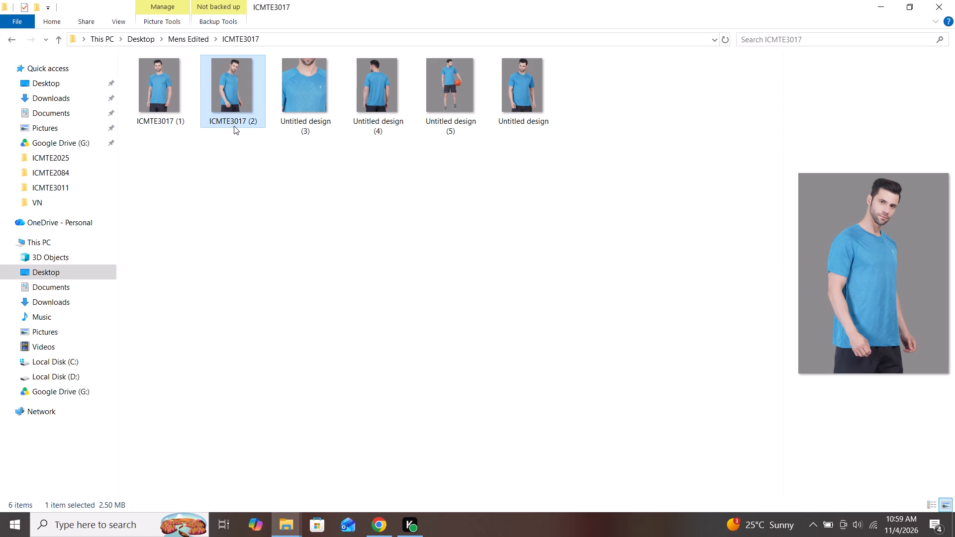
Rename the close-up chest export Untitled design (3) as ICMTE3017 (3).
click(306, 119)
key(F2)
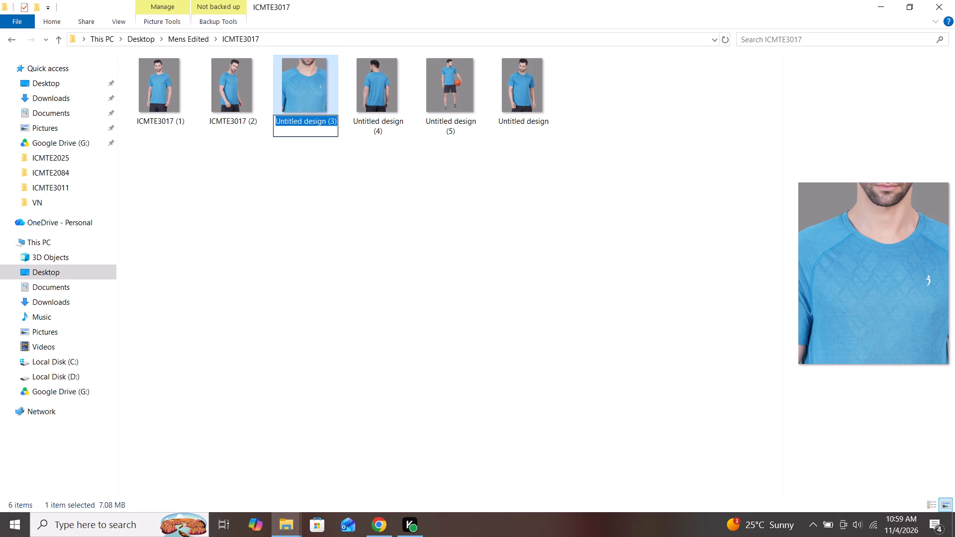
key(ctrl+v)
key(BackSpace)
key(BackSpace)
key(3)
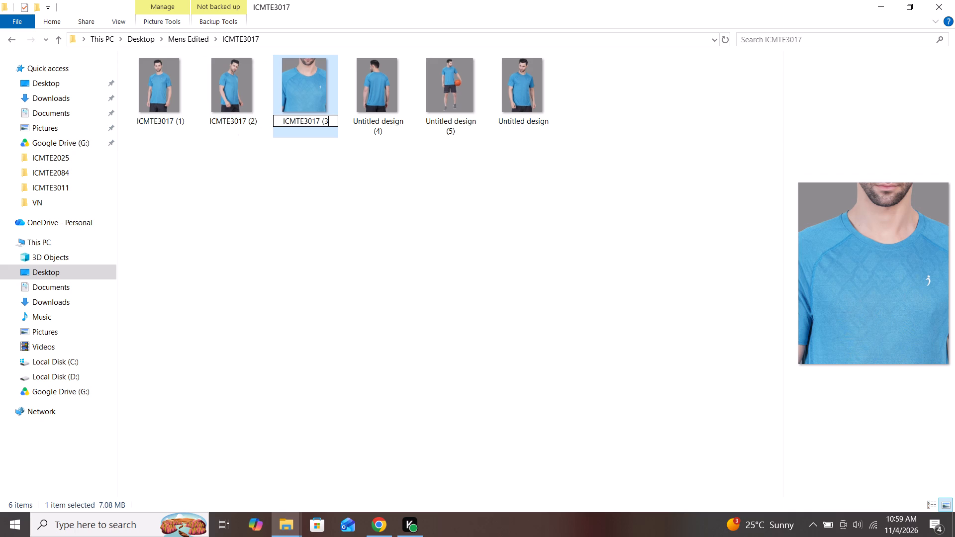
key(shift+parenright)
key(Return)
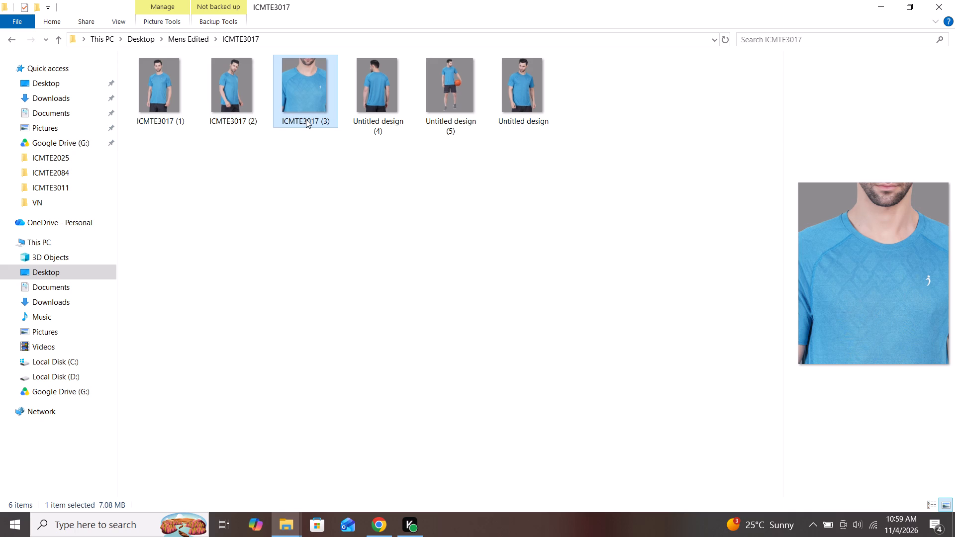
Rename the back-view export Untitled design (4) as ICMTE3017 (4).
click(373, 125)
key(F2)
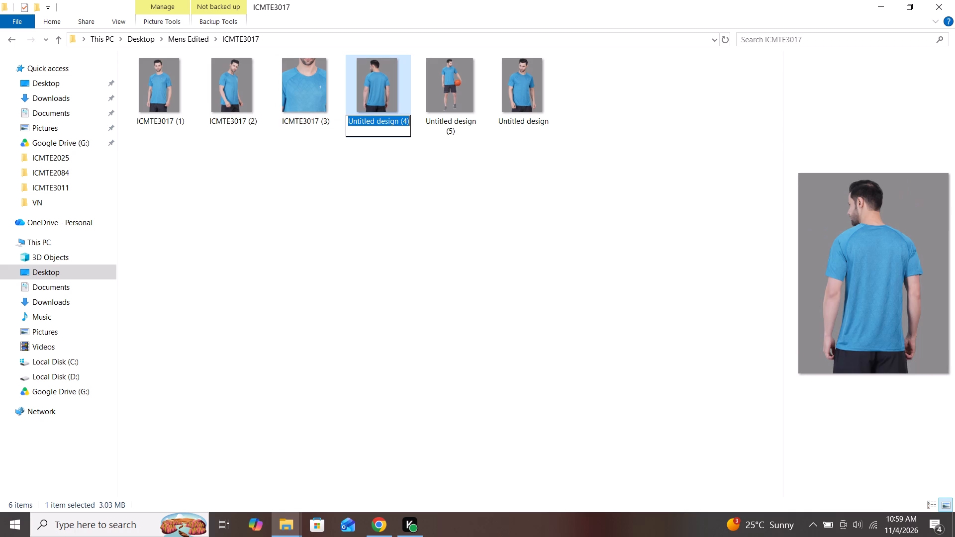
key(ctrl+v)
key(BackSpace)
key(BackSpace)
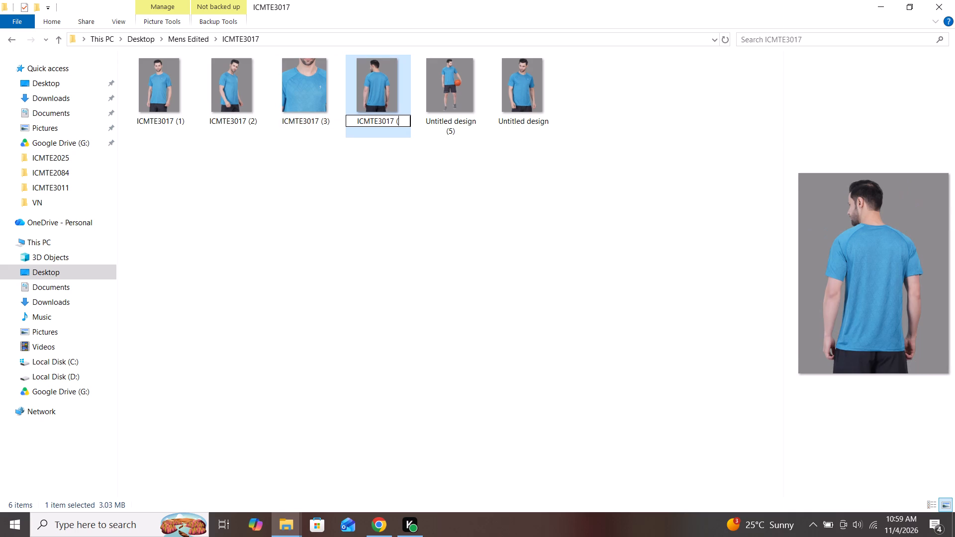
key(5)
key(BackSpace)
text(4))
key(Return)
scroll(374, 124, up, 3)
Rename the full-length basketball export Untitled design (5) as ICMTE3017 (5).
click(456, 120)
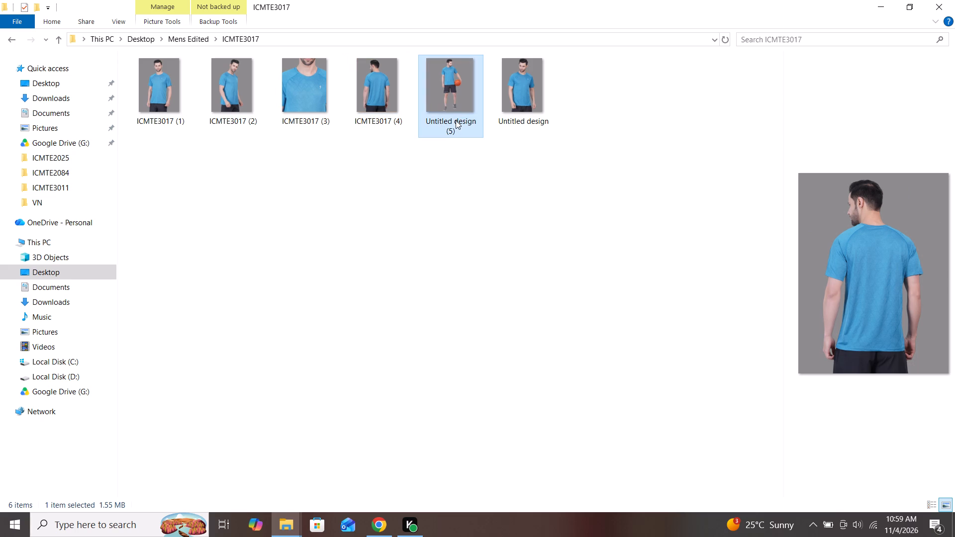
key(F2)
key(ctrl+v)
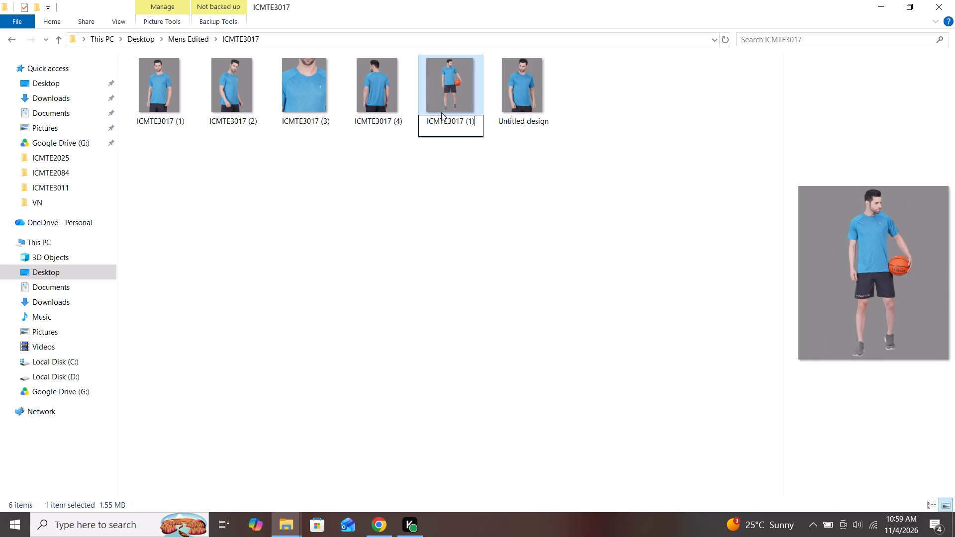
key(BackSpace)
key(BackSpace)
key(5)
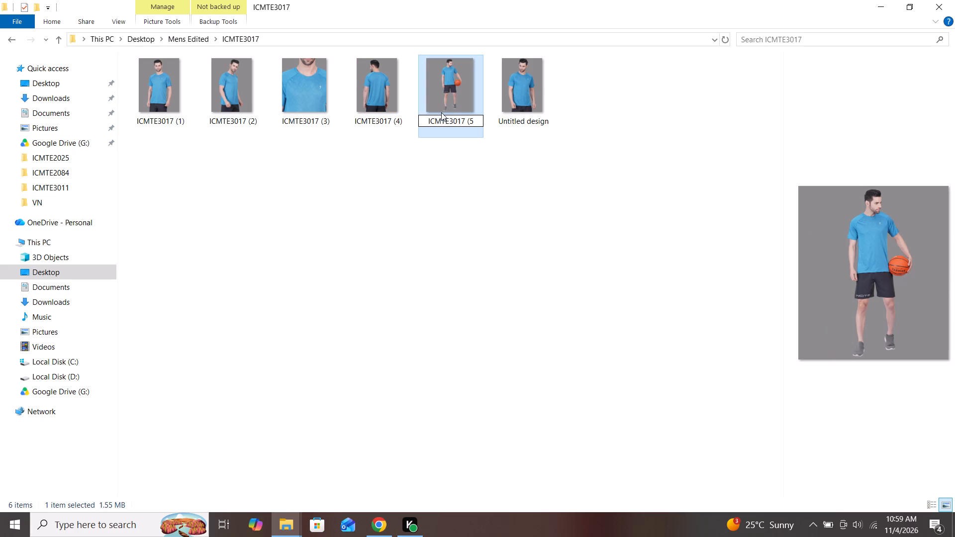
key(shift+parenright)
key(Return)
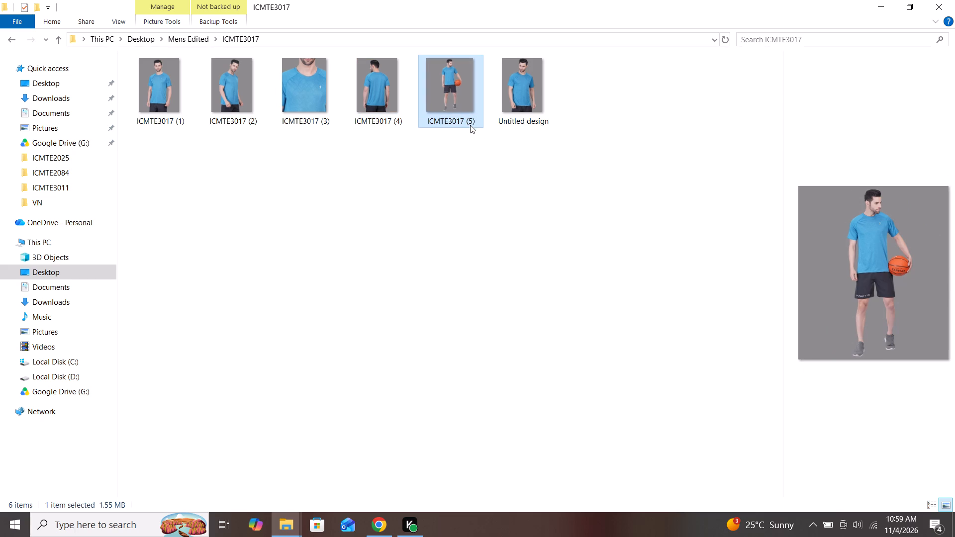
Rename the remaining unnumbered Untitled design export as ICMTE3017 (6).
click(485, 112)
click(493, 112)
key(F2)
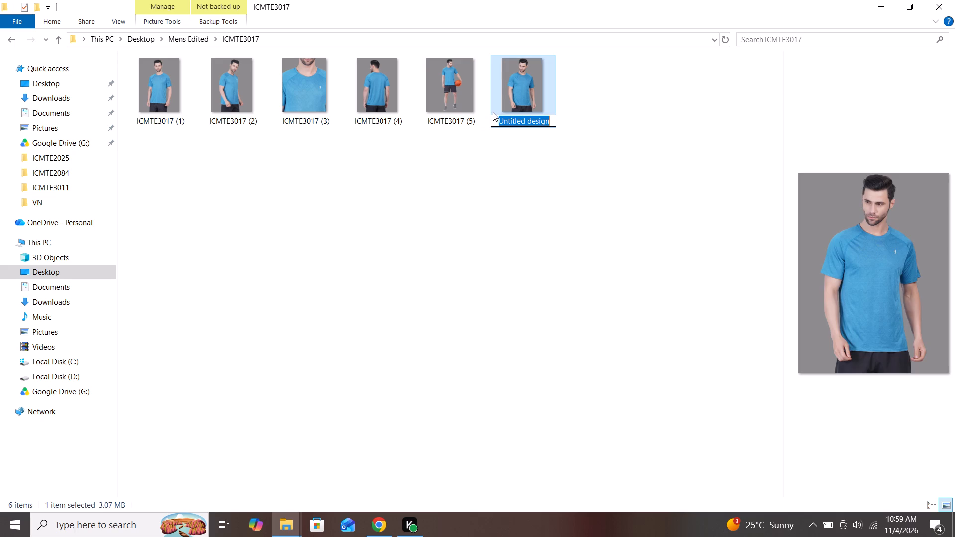
key(ctrl+v)
key(BackSpace)
key(BackSpace)
text(6))
key(Return)
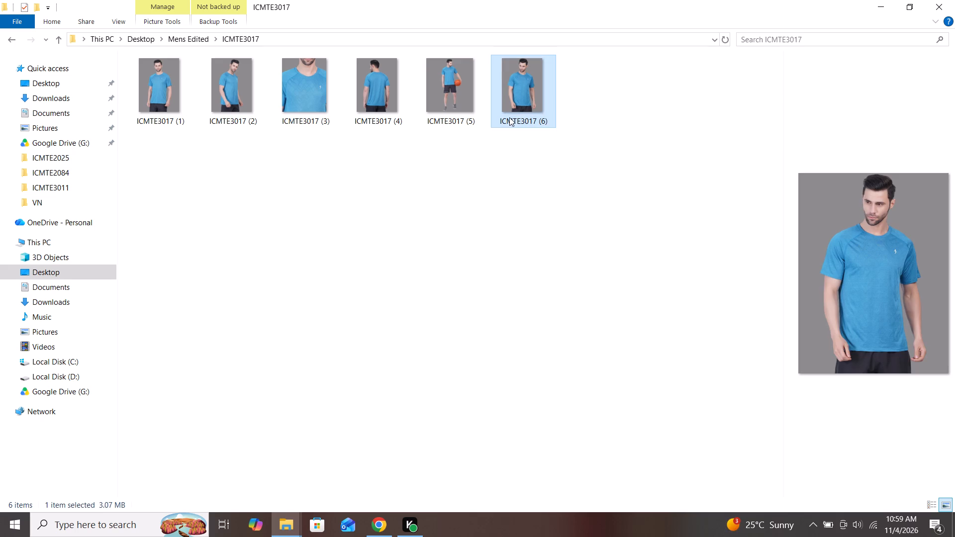
Return from the ICMTE3017 folder to its parent folder, Mens Edited.
click(63, 43)
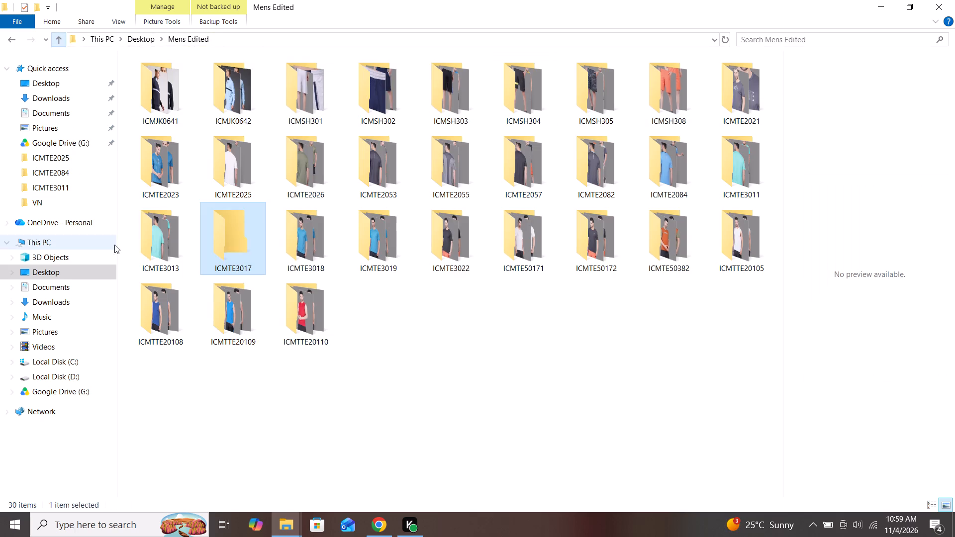
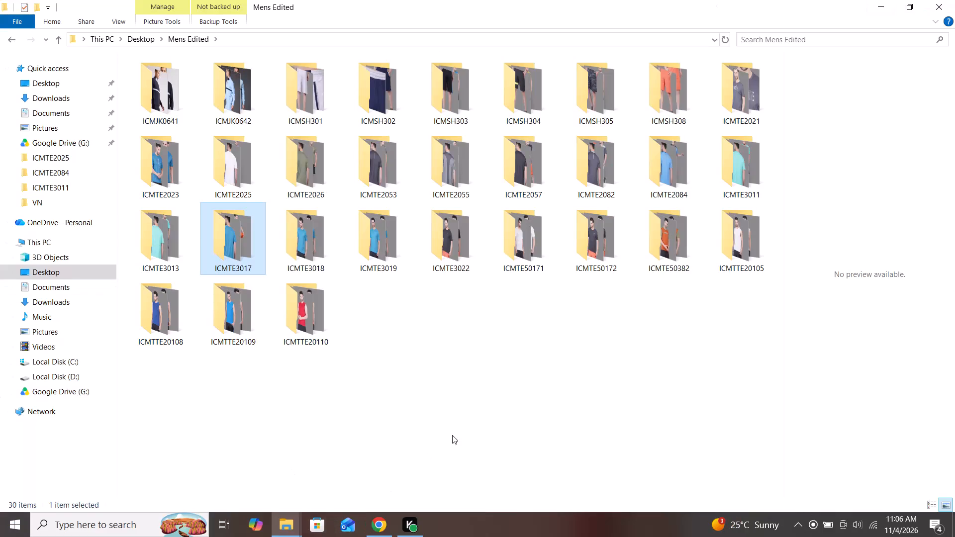
Switch to Chrome, back to the six-page 1500 × 2000 px Canva design with the blue T-shirt photos.
click(384, 525)
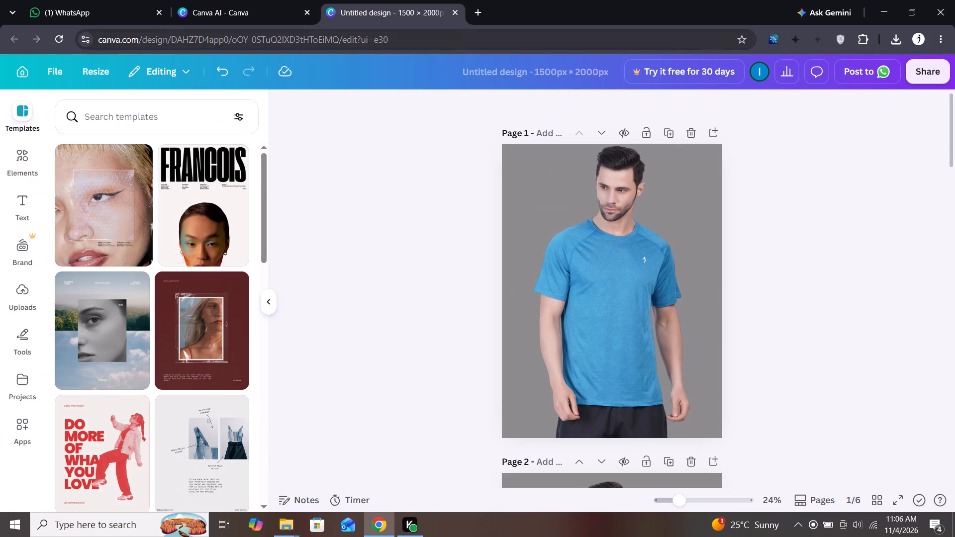